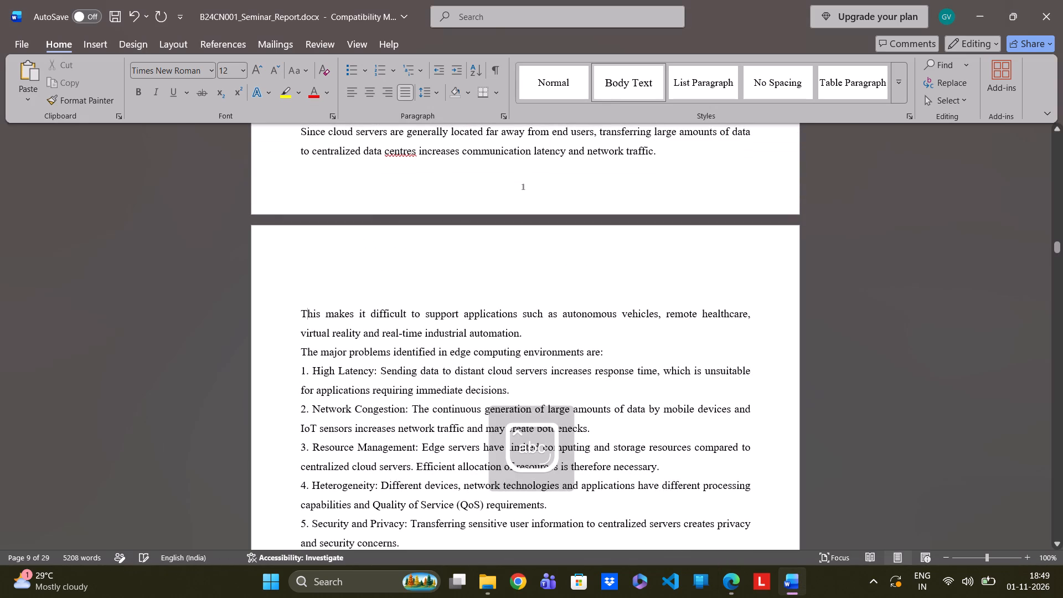
{"action": "left_click", "coordinate": [302, 314]}
{"action": "left_click", "coordinate": [315, 296]}
{"action": "key", "text": "BackSpace"}
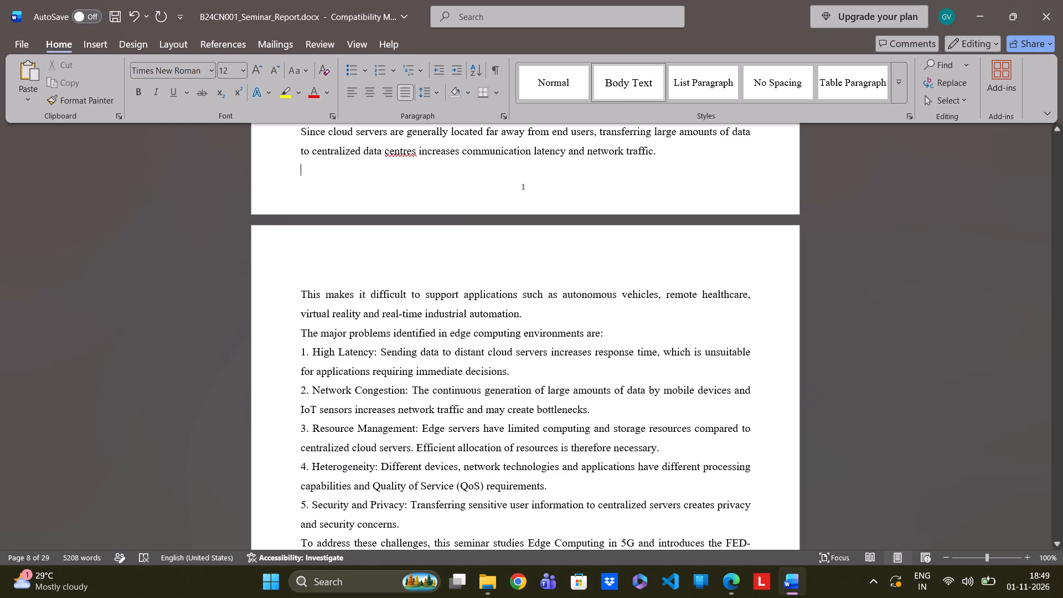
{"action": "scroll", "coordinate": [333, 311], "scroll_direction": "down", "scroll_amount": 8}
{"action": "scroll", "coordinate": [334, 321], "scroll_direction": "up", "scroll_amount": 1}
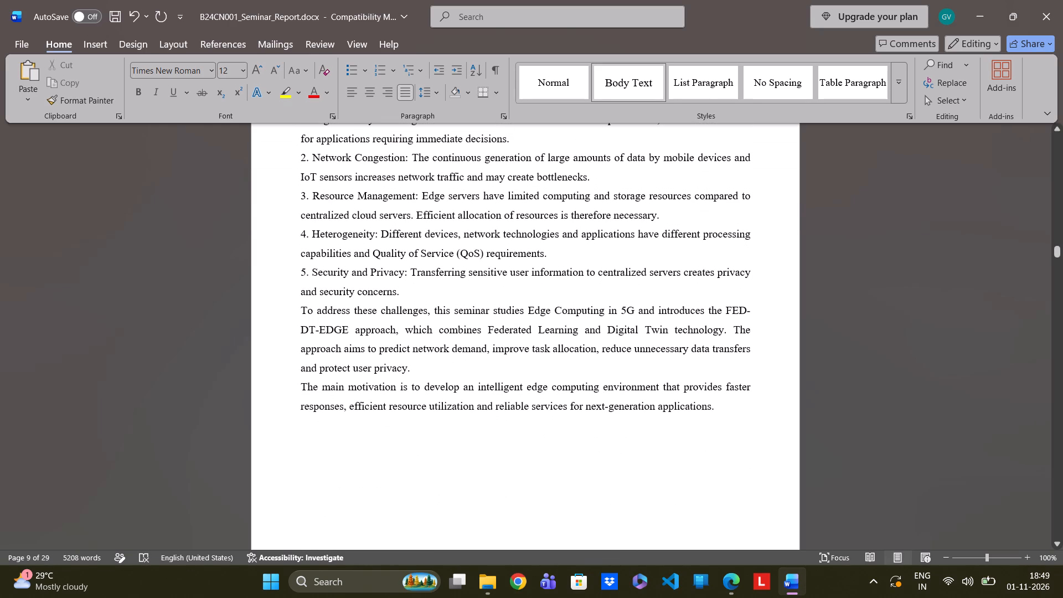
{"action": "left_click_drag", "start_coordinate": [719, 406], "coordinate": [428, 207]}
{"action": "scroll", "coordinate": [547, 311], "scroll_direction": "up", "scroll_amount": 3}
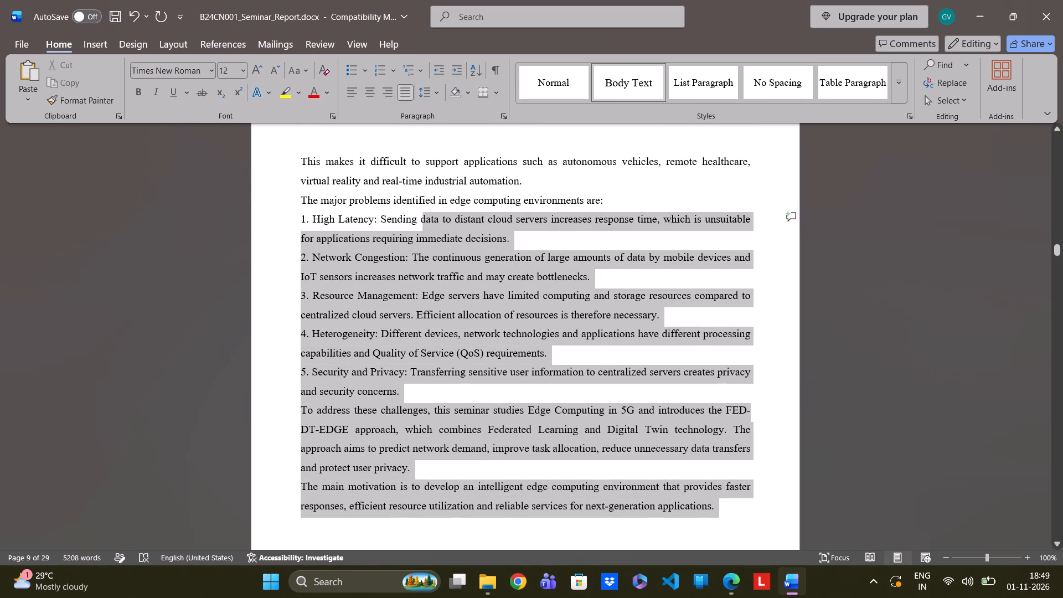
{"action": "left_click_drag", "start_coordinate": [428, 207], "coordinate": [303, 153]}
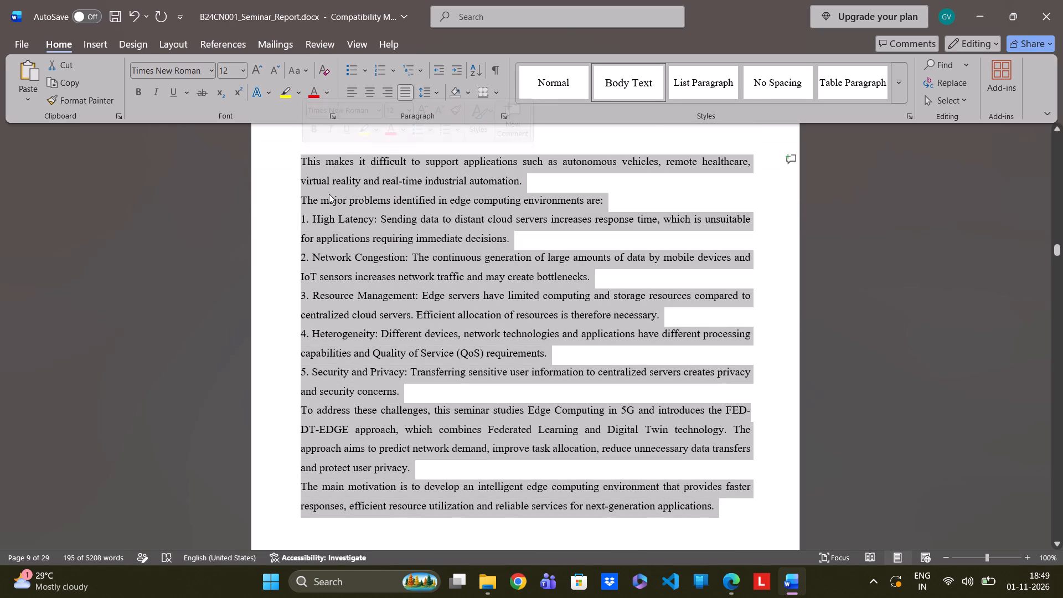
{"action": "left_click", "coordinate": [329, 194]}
Make the problem labels "1. High Latency" and "2. Network Congestion" bold in section 1.2.
{"action": "left_click_drag", "start_coordinate": [300, 218], "coordinate": [358, 220]}
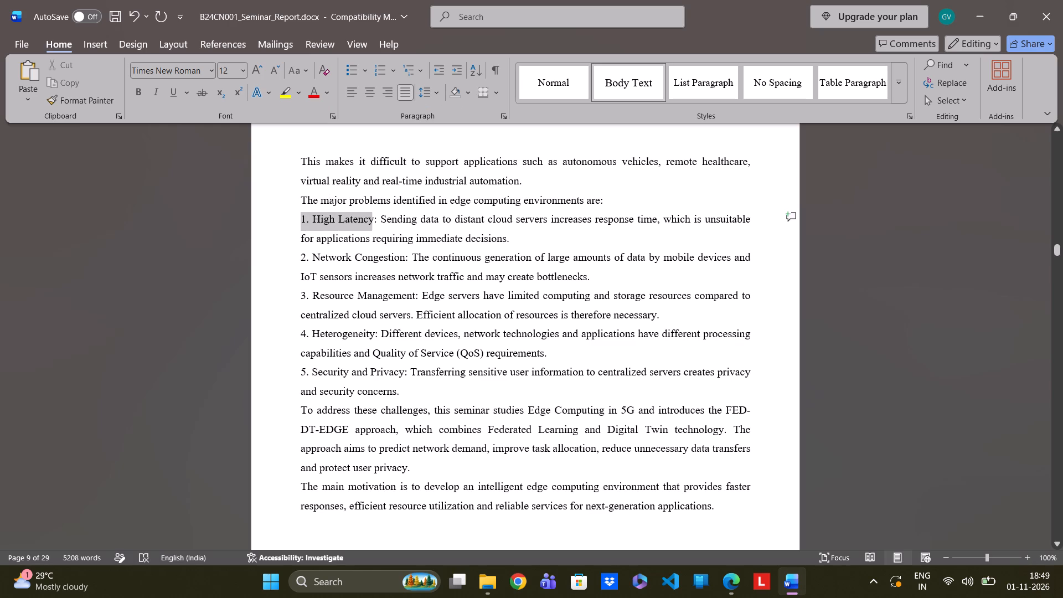
{"action": "left_click_drag", "start_coordinate": [358, 220], "coordinate": [367, 220]}
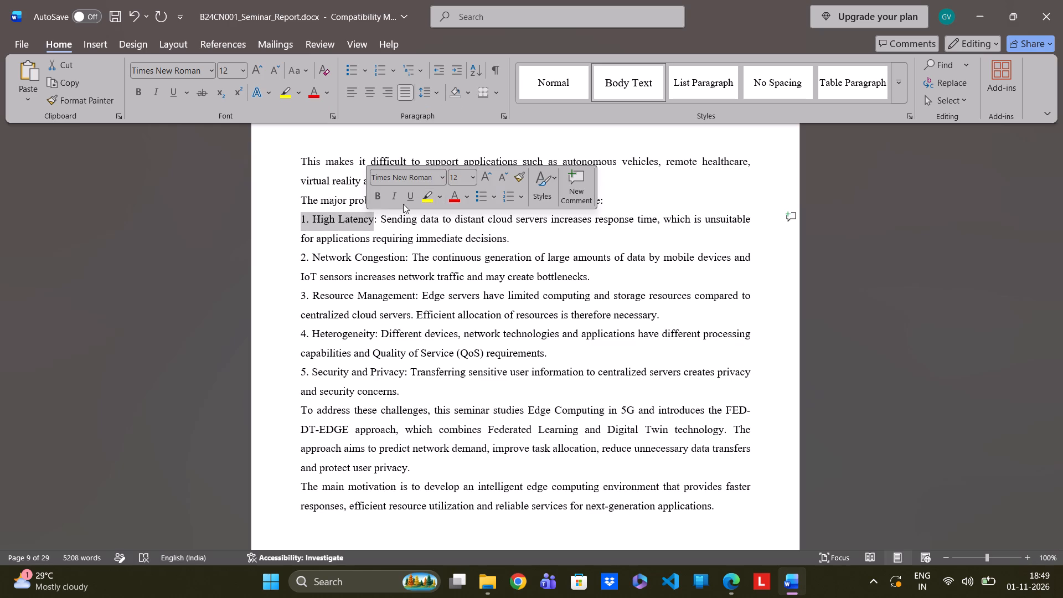
{"action": "left_click", "coordinate": [376, 199]}
{"action": "left_click", "coordinate": [325, 254]}
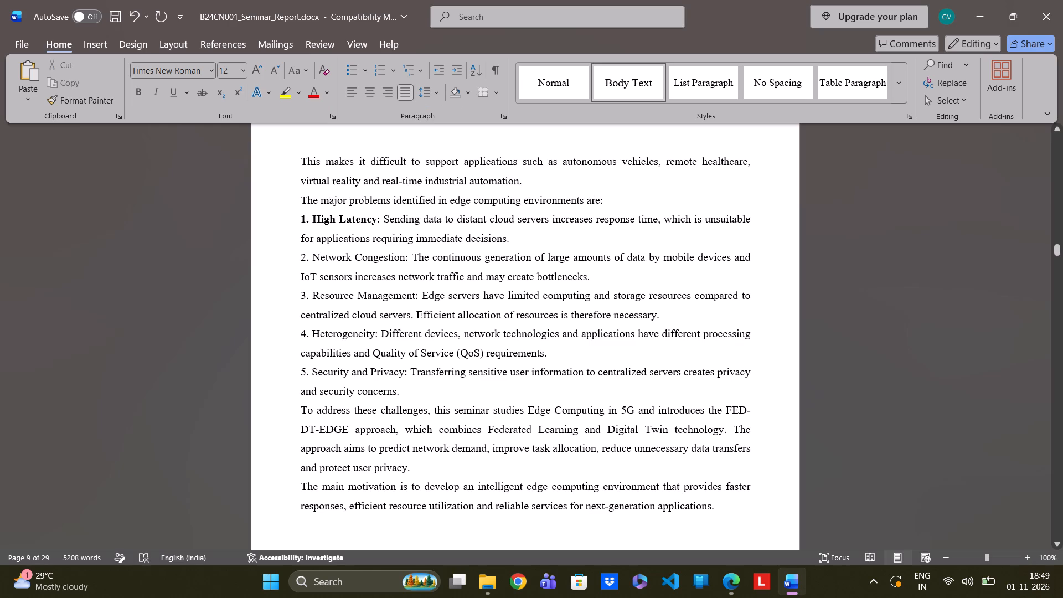
{"action": "left_click_drag", "start_coordinate": [304, 259], "coordinate": [343, 260]}
{"action": "left_click", "coordinate": [304, 259]}
{"action": "left_click_drag", "start_coordinate": [302, 256], "coordinate": [396, 256]}
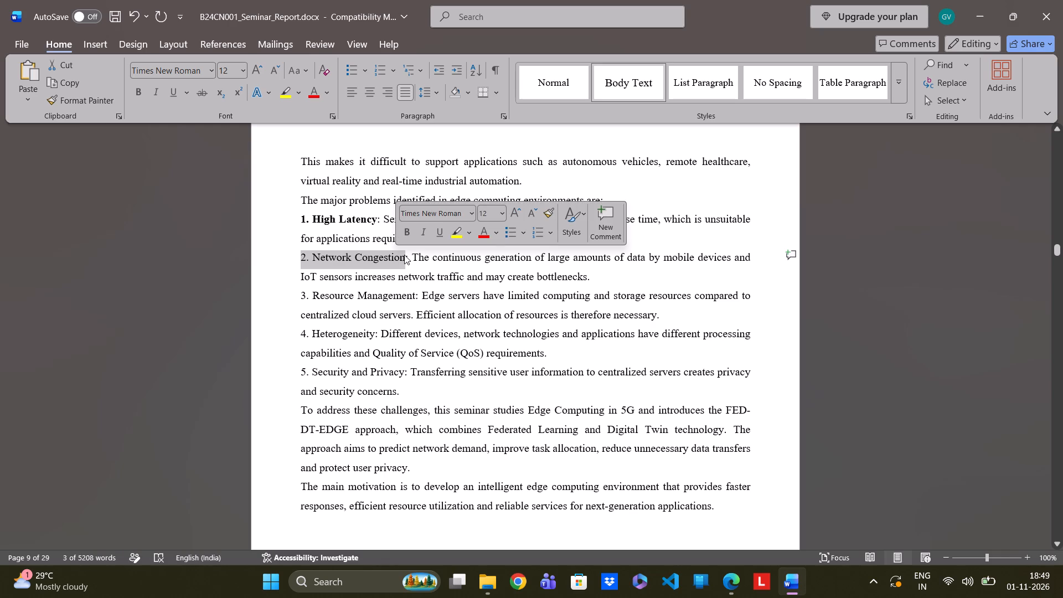
{"action": "left_click", "coordinate": [403, 235]}
{"action": "left_click", "coordinate": [381, 279]}
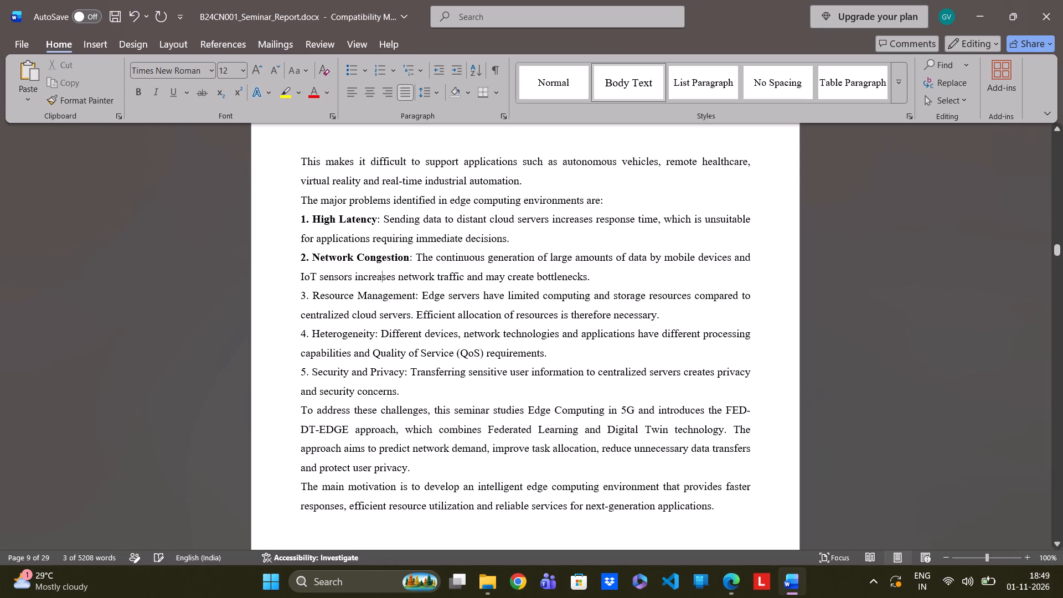
Make the labels "3. Resource Management", "4. Heterogeneity" and "5. Security and Privacy" bold in section 1.2.
{"action": "left_click_drag", "start_coordinate": [301, 296], "coordinate": [398, 296]}
{"action": "left_click", "coordinate": [406, 269]}
{"action": "left_click_drag", "start_coordinate": [302, 333], "coordinate": [372, 332]}
{"action": "left_click", "coordinate": [380, 312]}
{"action": "left_click_drag", "start_coordinate": [299, 370], "coordinate": [302, 372]}
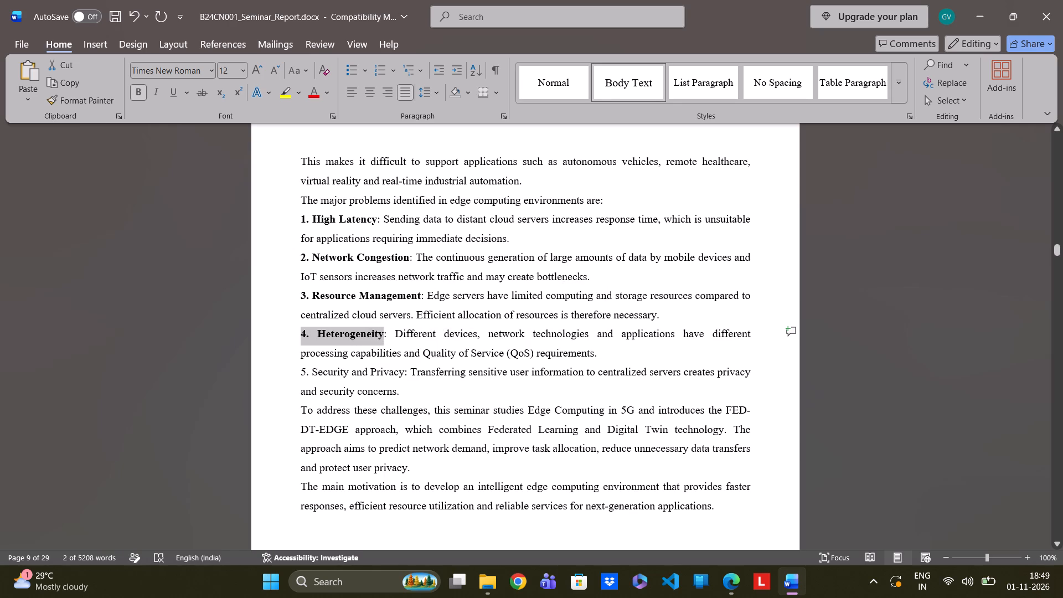
{"action": "left_click_drag", "start_coordinate": [302, 372], "coordinate": [396, 367]}
{"action": "left_click", "coordinate": [404, 349]}
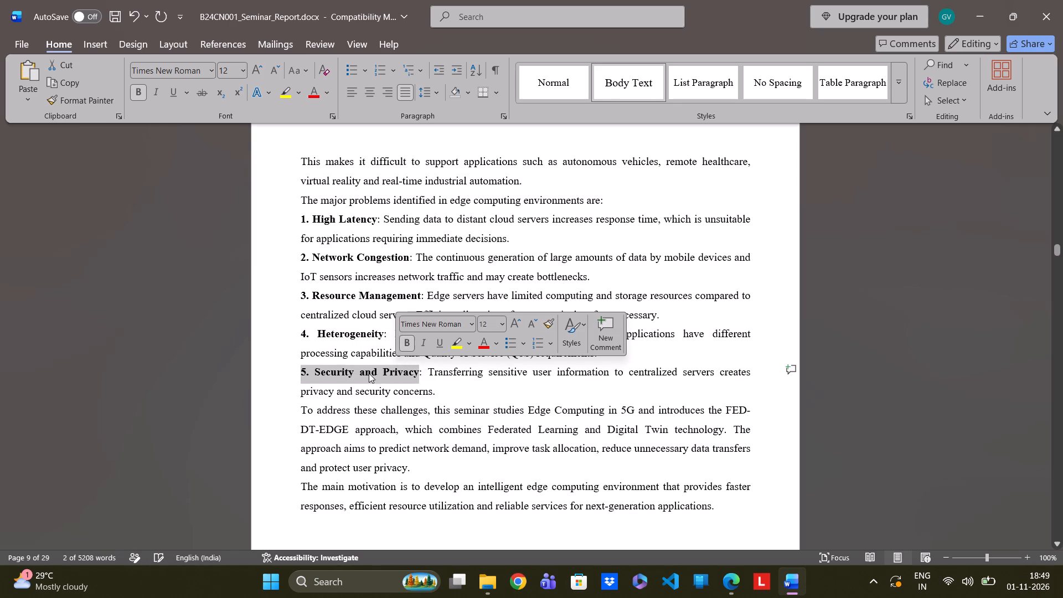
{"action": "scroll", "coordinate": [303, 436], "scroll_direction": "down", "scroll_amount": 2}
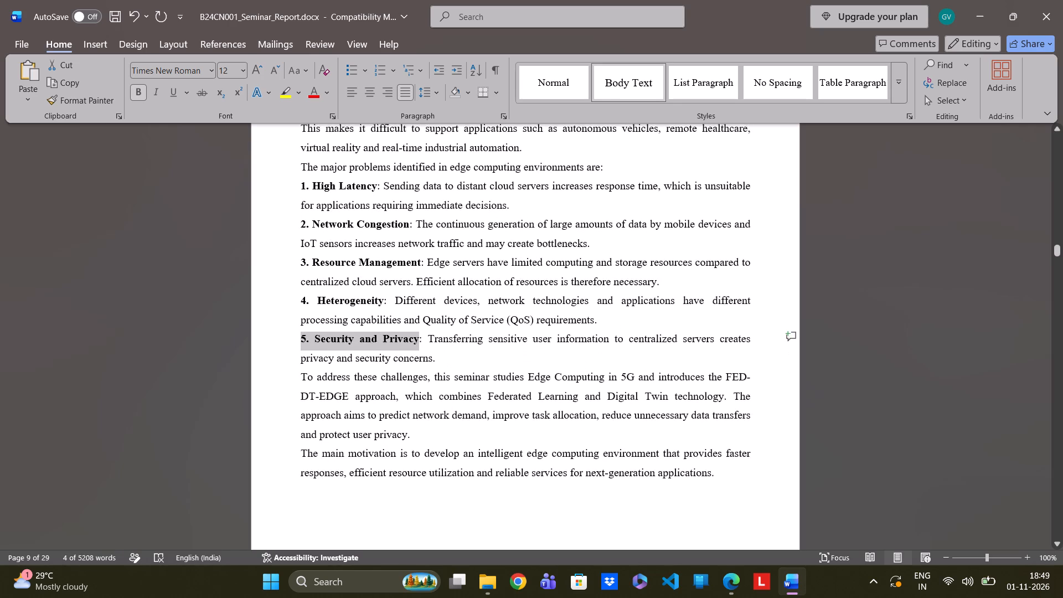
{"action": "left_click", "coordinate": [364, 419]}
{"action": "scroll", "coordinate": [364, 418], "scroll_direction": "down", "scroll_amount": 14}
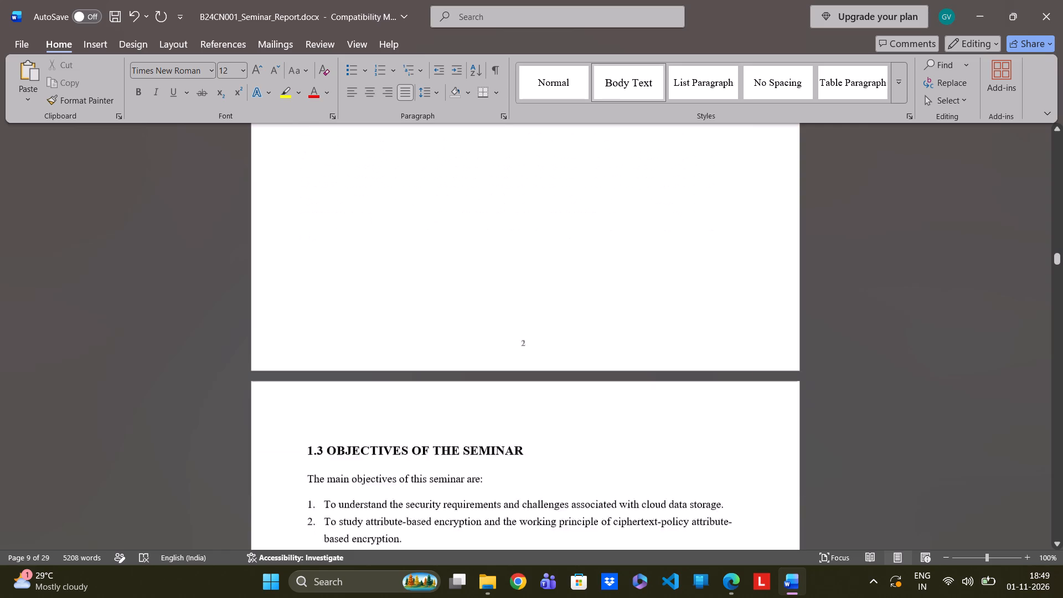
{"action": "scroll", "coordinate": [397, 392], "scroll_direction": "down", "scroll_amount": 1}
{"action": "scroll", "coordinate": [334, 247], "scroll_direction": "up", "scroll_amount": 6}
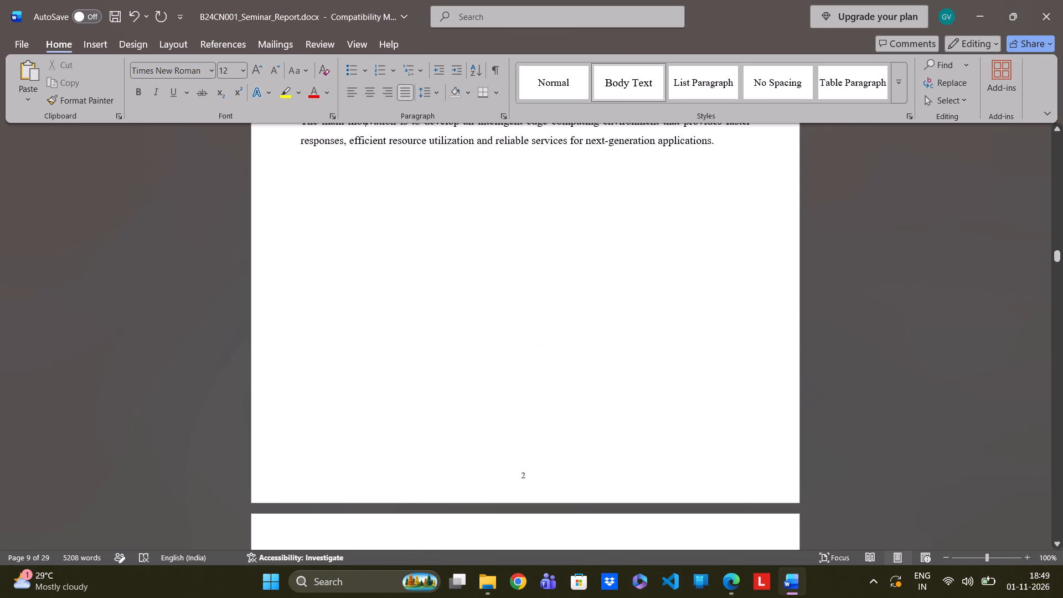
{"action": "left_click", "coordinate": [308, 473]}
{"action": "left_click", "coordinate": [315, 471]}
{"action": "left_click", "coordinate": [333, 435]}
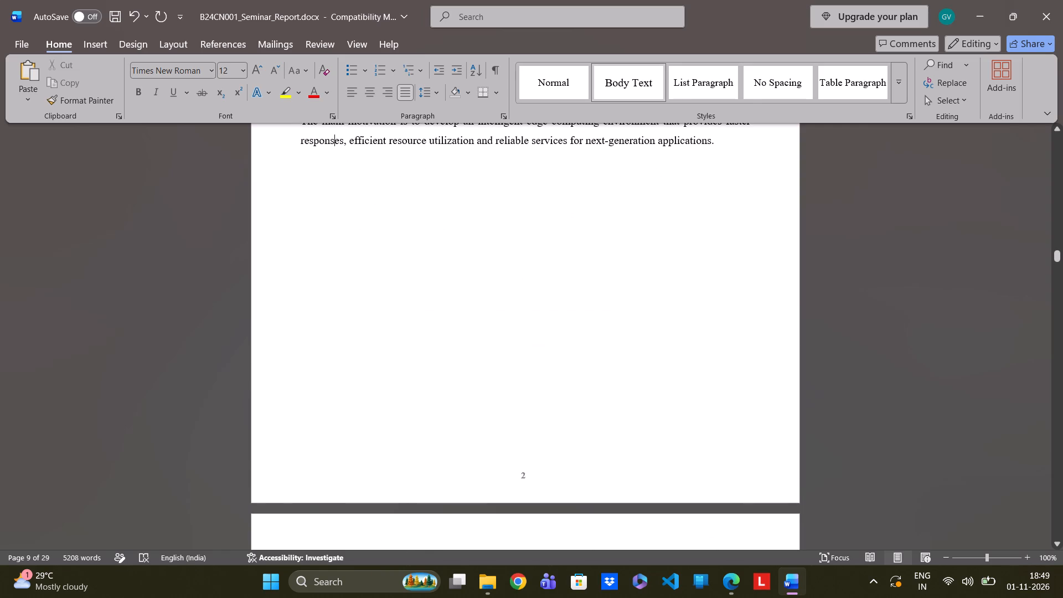
Examine the text and page layout of section 1.2 through to the start of section 1.3.
{"action": "left_click", "coordinate": [414, 404]}
{"action": "scroll", "coordinate": [429, 406], "scroll_direction": "down", "scroll_amount": 5}
{"action": "left_click", "coordinate": [290, 394]}
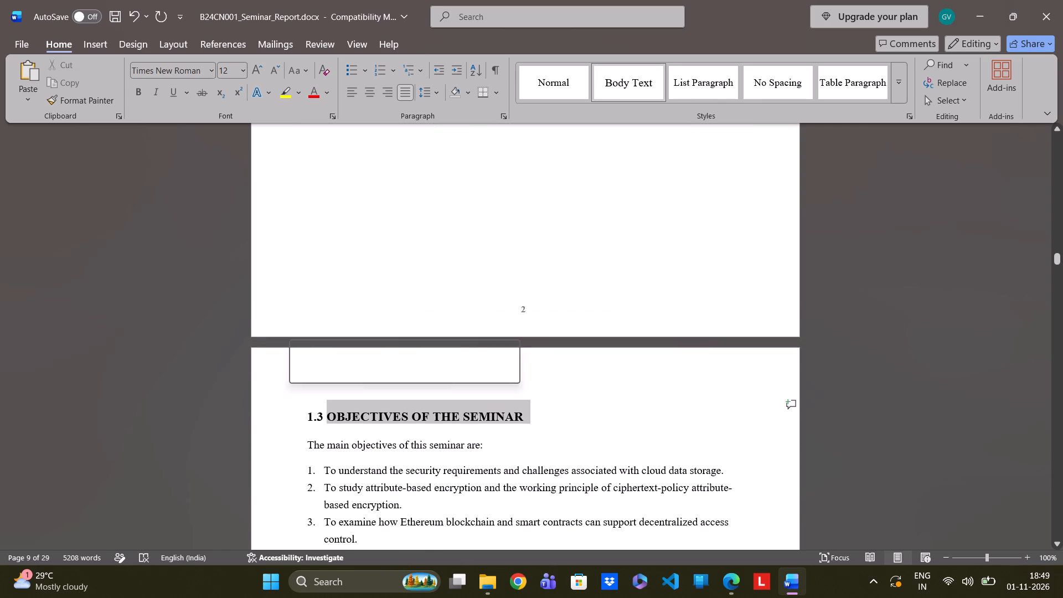
{"action": "left_click", "coordinate": [337, 238]}
{"action": "scroll", "coordinate": [331, 251], "scroll_direction": "up", "scroll_amount": 17}
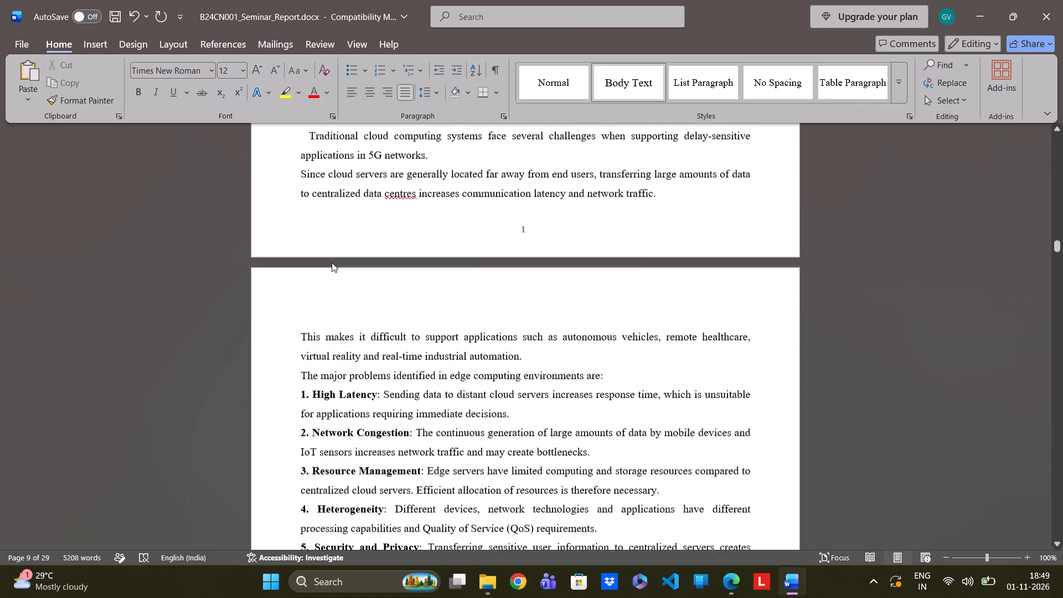
{"action": "scroll", "coordinate": [332, 262], "scroll_direction": "up", "scroll_amount": 5}
{"action": "scroll", "coordinate": [332, 267], "scroll_direction": "down", "scroll_amount": 4}
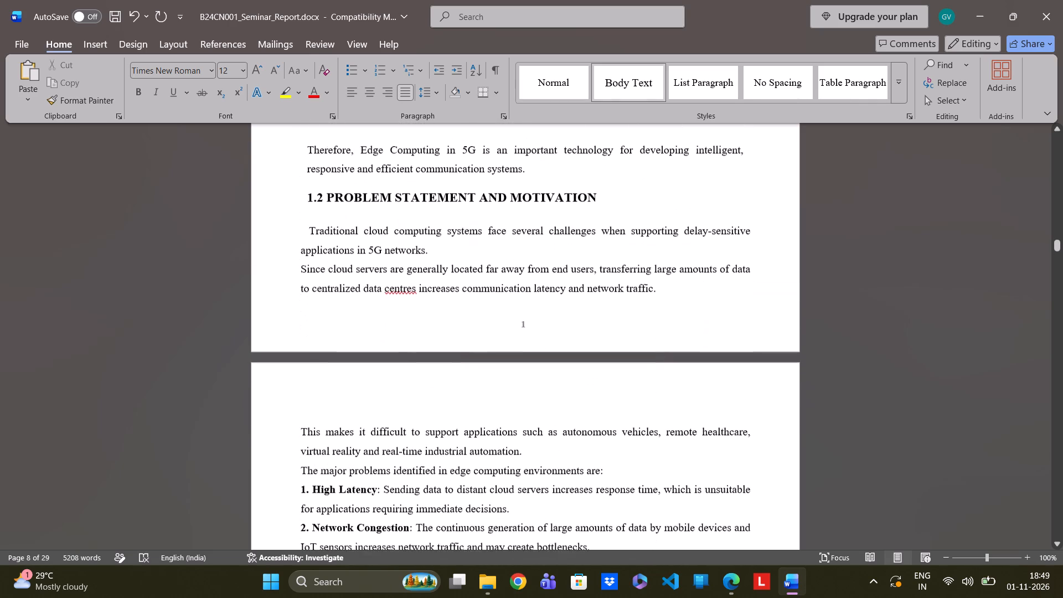
{"action": "scroll", "coordinate": [332, 271], "scroll_direction": "down", "scroll_amount": 9}
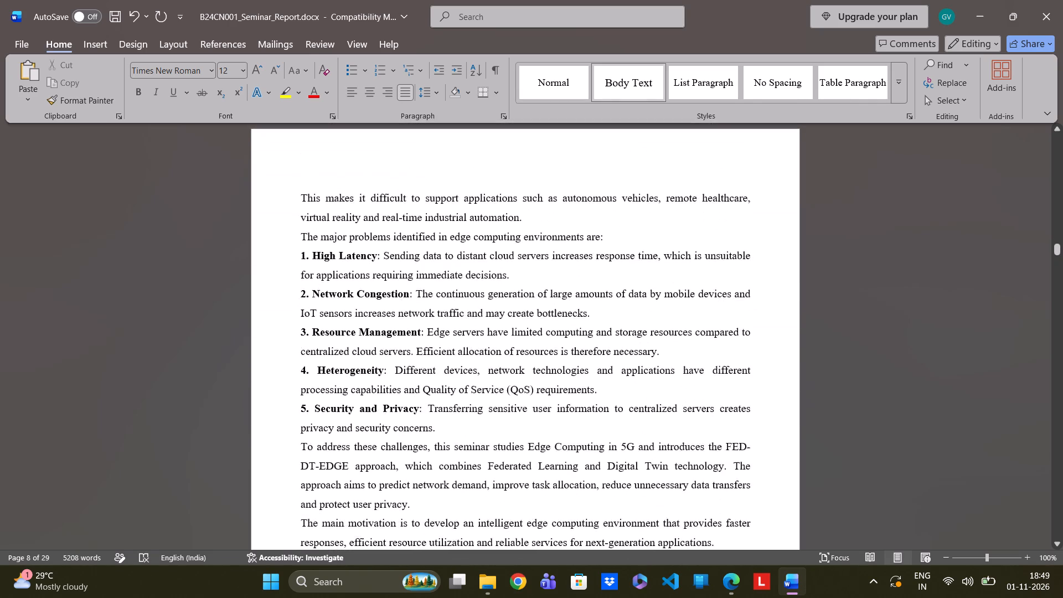
{"action": "scroll", "coordinate": [334, 271], "scroll_direction": "down", "scroll_amount": 2}
{"action": "left_click", "coordinate": [339, 482]}
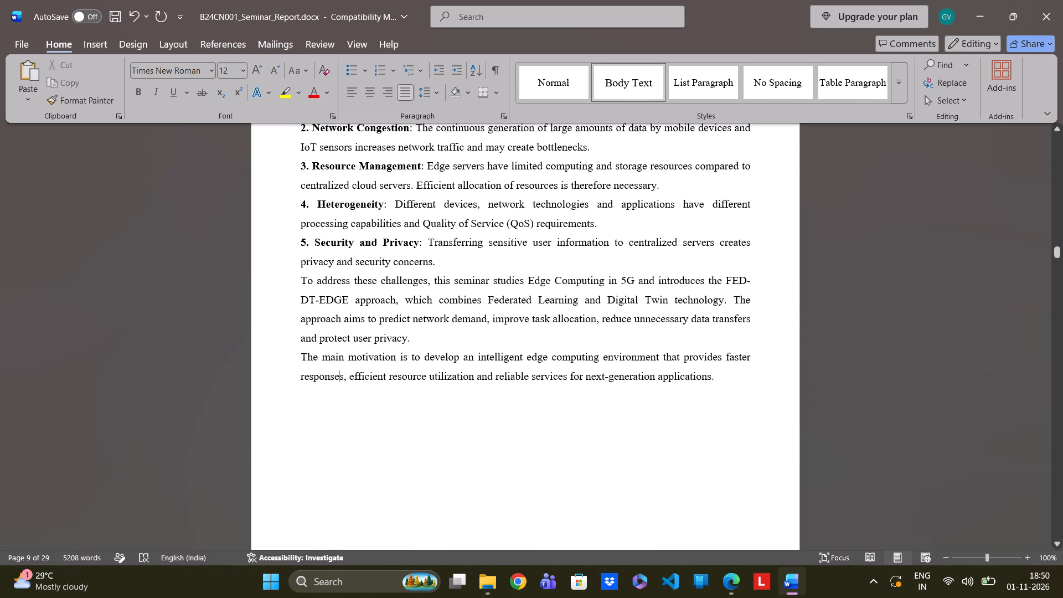
{"action": "left_click", "coordinate": [729, 379]}
{"action": "scroll", "coordinate": [694, 448], "scroll_direction": "down", "scroll_amount": 5}
{"action": "scroll", "coordinate": [525, 416], "scroll_direction": "down", "scroll_amount": 5}
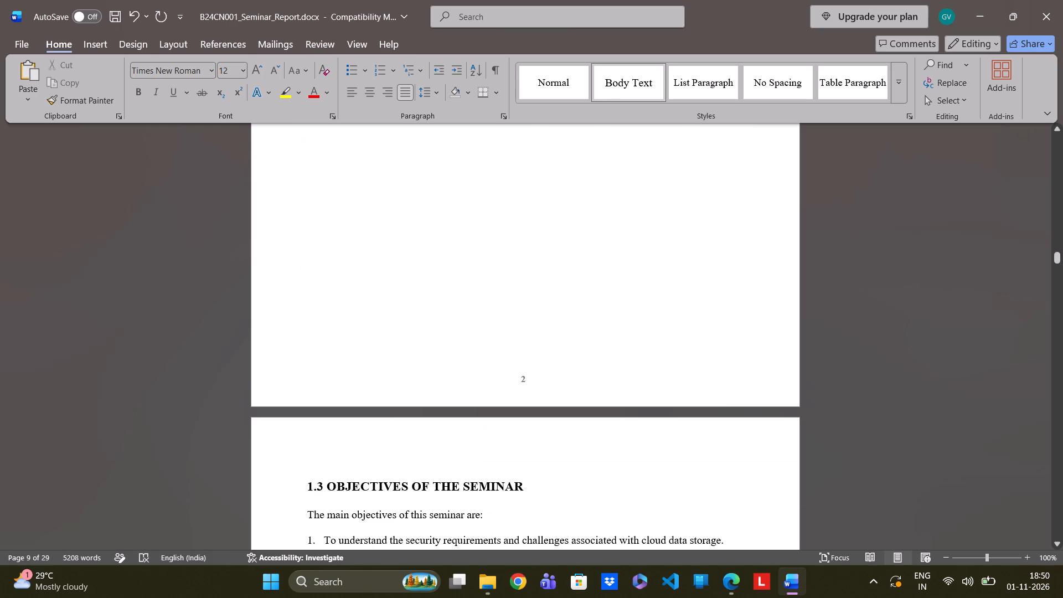
{"action": "scroll", "coordinate": [524, 416], "scroll_direction": "down", "scroll_amount": 2}
{"action": "scroll", "coordinate": [502, 455], "scroll_direction": "down", "scroll_amount": 1}
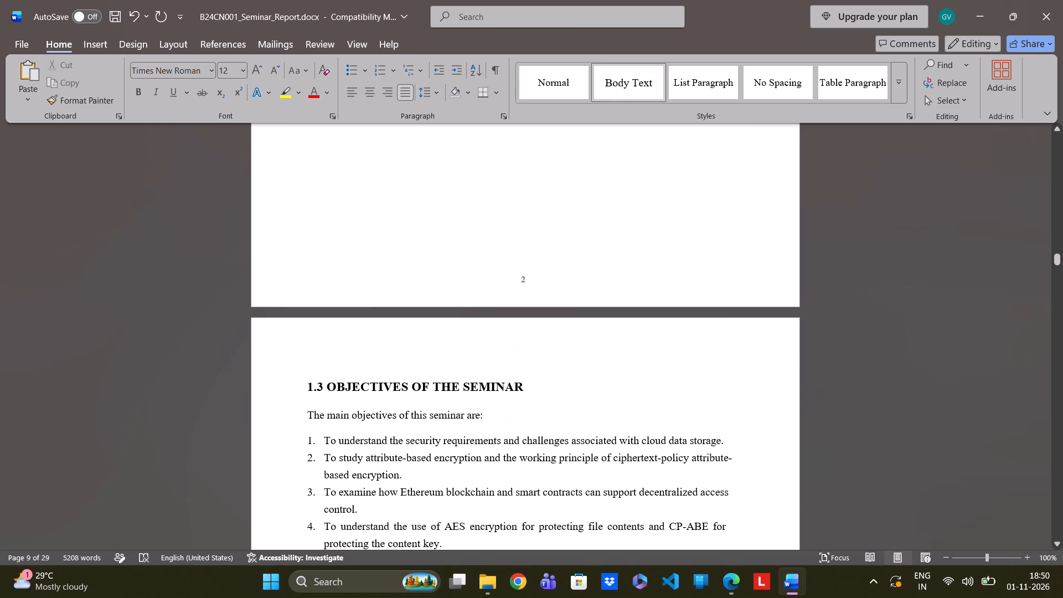
{"action": "scroll", "coordinate": [502, 455], "scroll_direction": "down", "scroll_amount": 1}
{"action": "left_click", "coordinate": [312, 322]}
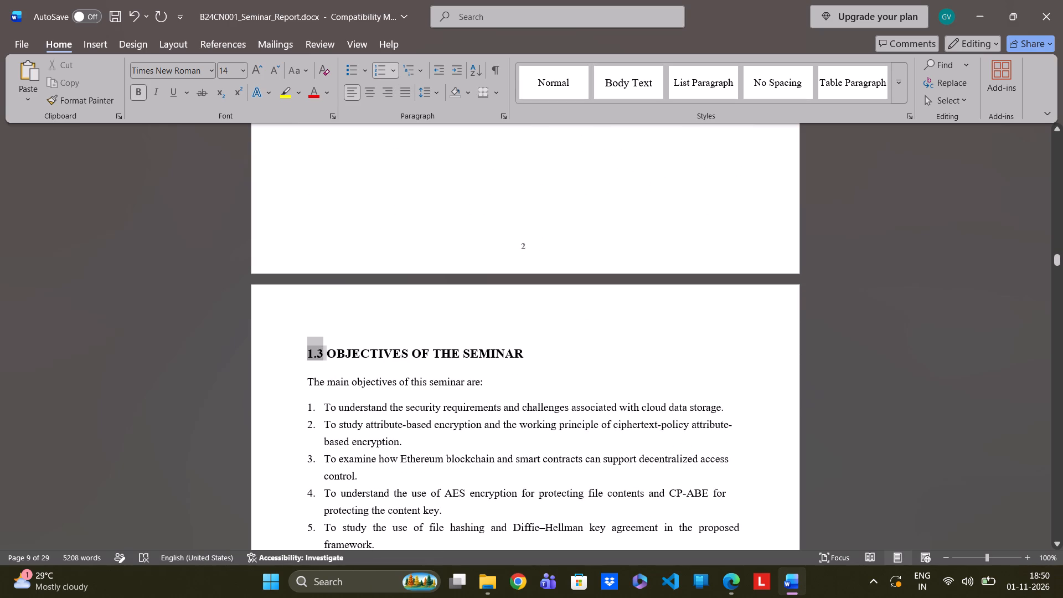
{"action": "left_click", "coordinate": [370, 314]}
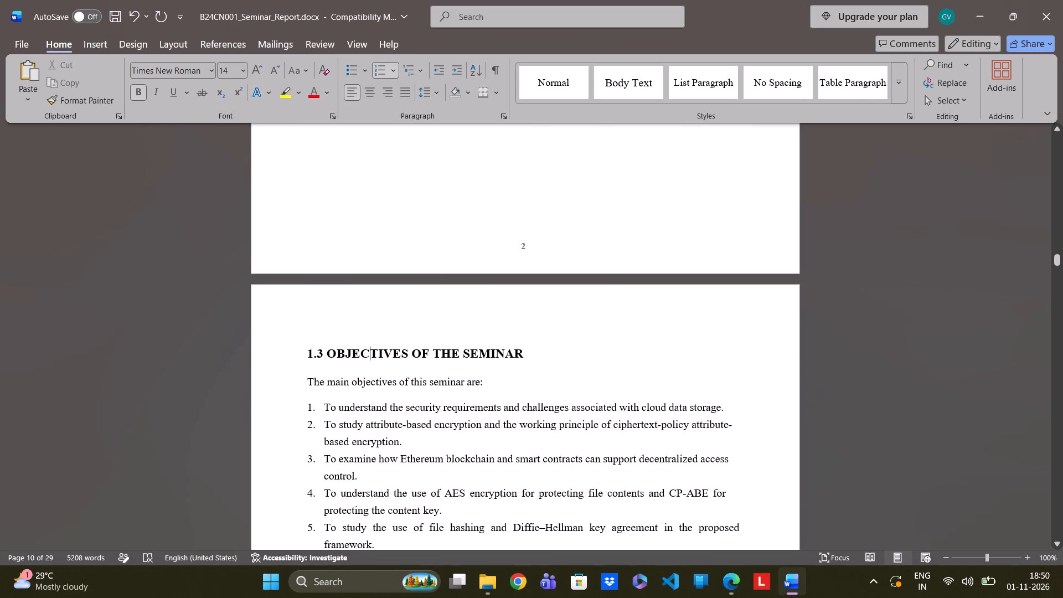
{"action": "scroll", "coordinate": [569, 223], "scroll_direction": "up", "scroll_amount": 3}
{"action": "left_click_drag", "start_coordinate": [565, 303], "coordinate": [441, 251]}
{"action": "left_click", "coordinate": [436, 260]}
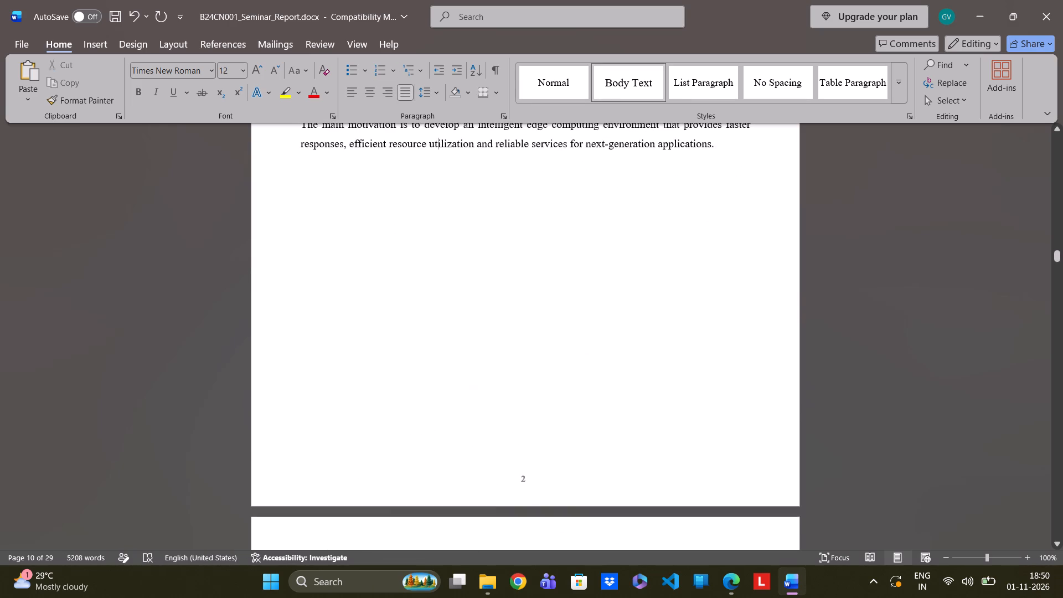
{"action": "scroll", "coordinate": [472, 338], "scroll_direction": "down", "scroll_amount": 6}
{"action": "left_click_drag", "start_coordinate": [489, 440], "coordinate": [488, 356]}
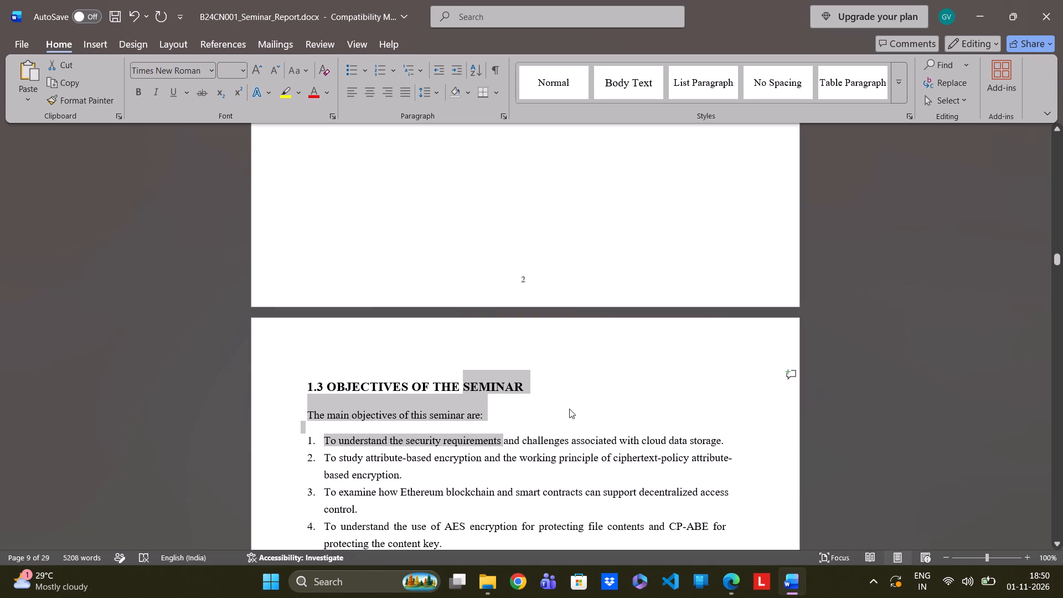
{"action": "left_click", "coordinate": [579, 412]}
{"action": "scroll", "coordinate": [415, 379], "scroll_direction": "up", "scroll_amount": 11}
{"action": "scroll", "coordinate": [441, 333], "scroll_direction": "down", "scroll_amount": 4}
{"action": "scroll", "coordinate": [441, 332], "scroll_direction": "up", "scroll_amount": 13}
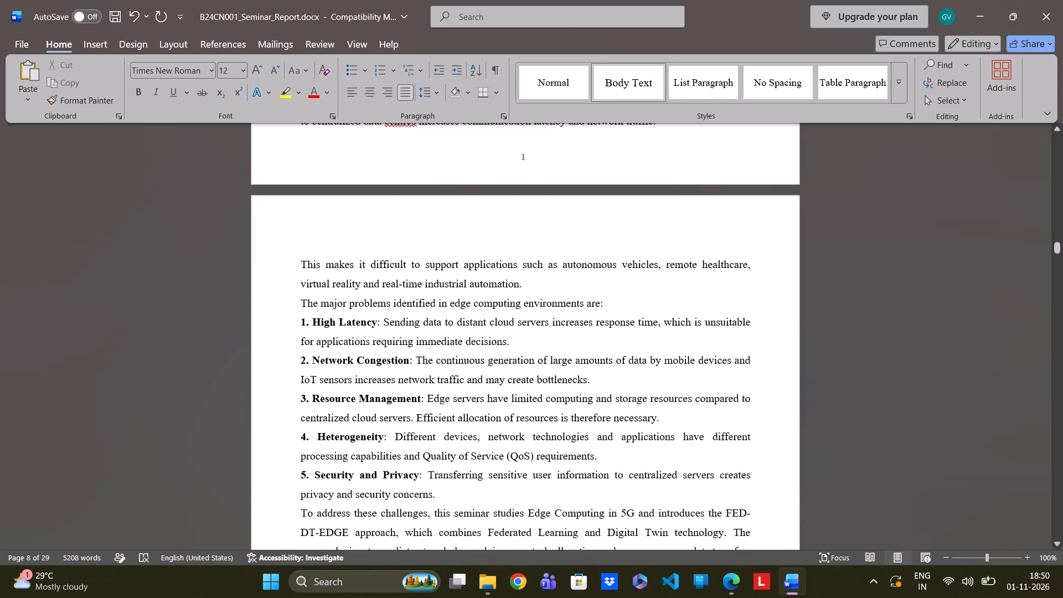
{"action": "scroll", "coordinate": [437, 382], "scroll_direction": "down", "scroll_amount": 3}
{"action": "scroll", "coordinate": [447, 444], "scroll_direction": "down", "scroll_amount": 4}
{"action": "scroll", "coordinate": [479, 504], "scroll_direction": "down", "scroll_amount": 7}
{"action": "left_click", "coordinate": [482, 442]}
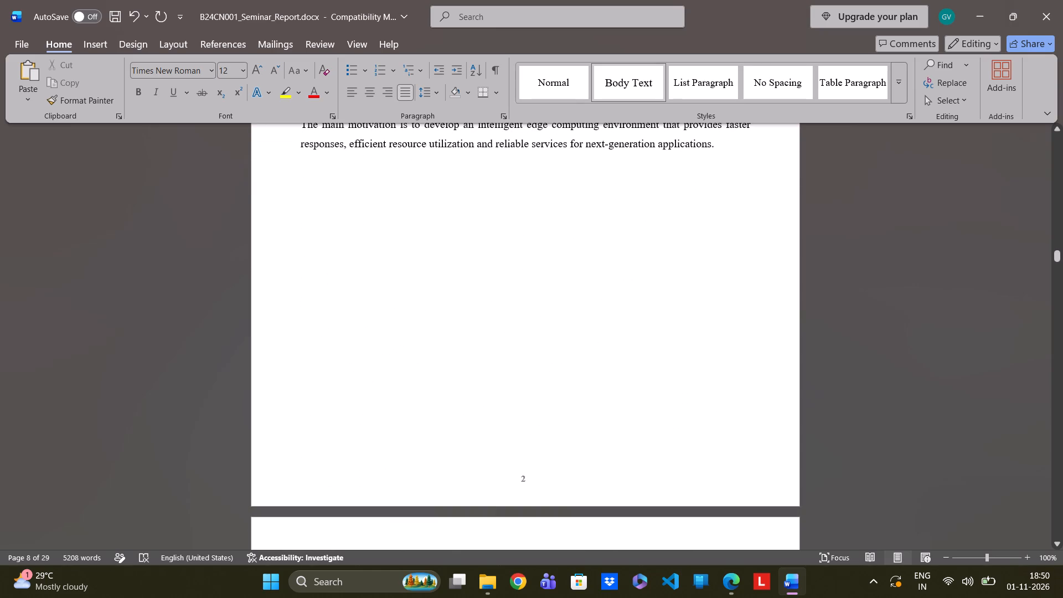
{"action": "left_click", "coordinate": [424, 378]}
{"action": "left_click_drag", "start_coordinate": [422, 377], "coordinate": [250, 262]}
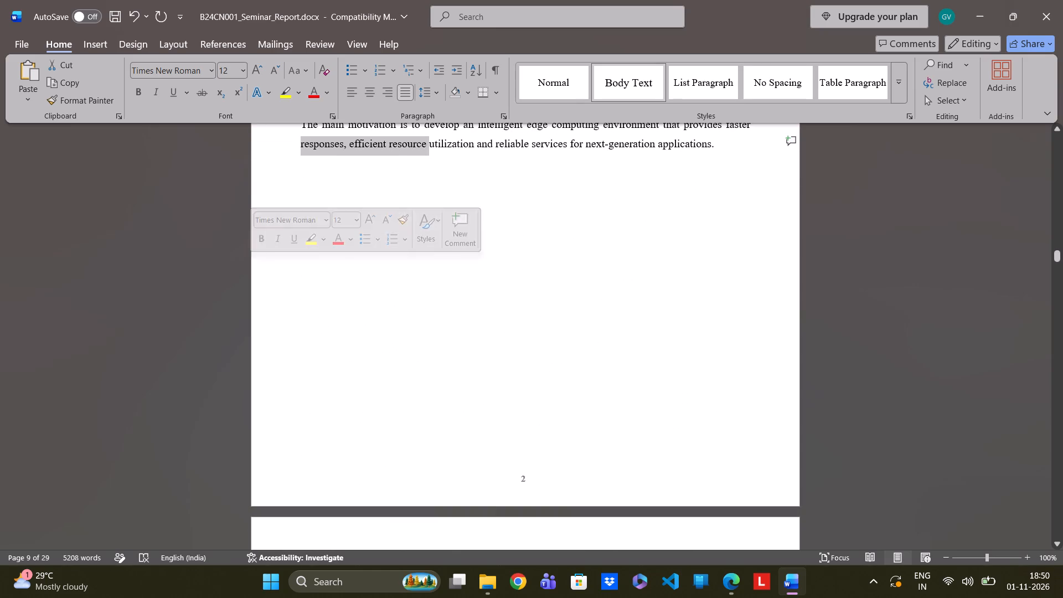
{"action": "left_click", "coordinate": [390, 319]}
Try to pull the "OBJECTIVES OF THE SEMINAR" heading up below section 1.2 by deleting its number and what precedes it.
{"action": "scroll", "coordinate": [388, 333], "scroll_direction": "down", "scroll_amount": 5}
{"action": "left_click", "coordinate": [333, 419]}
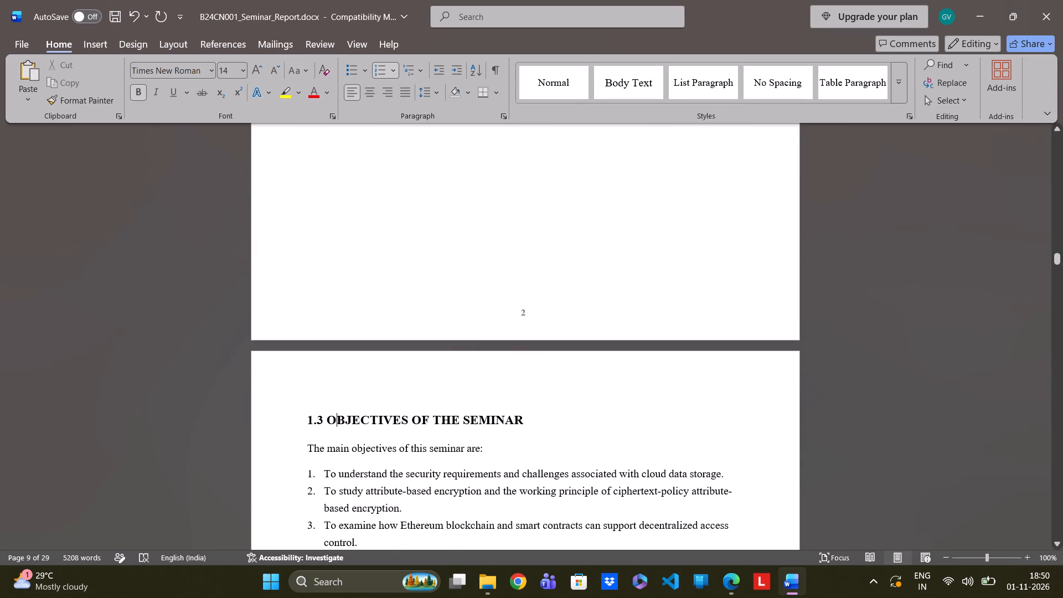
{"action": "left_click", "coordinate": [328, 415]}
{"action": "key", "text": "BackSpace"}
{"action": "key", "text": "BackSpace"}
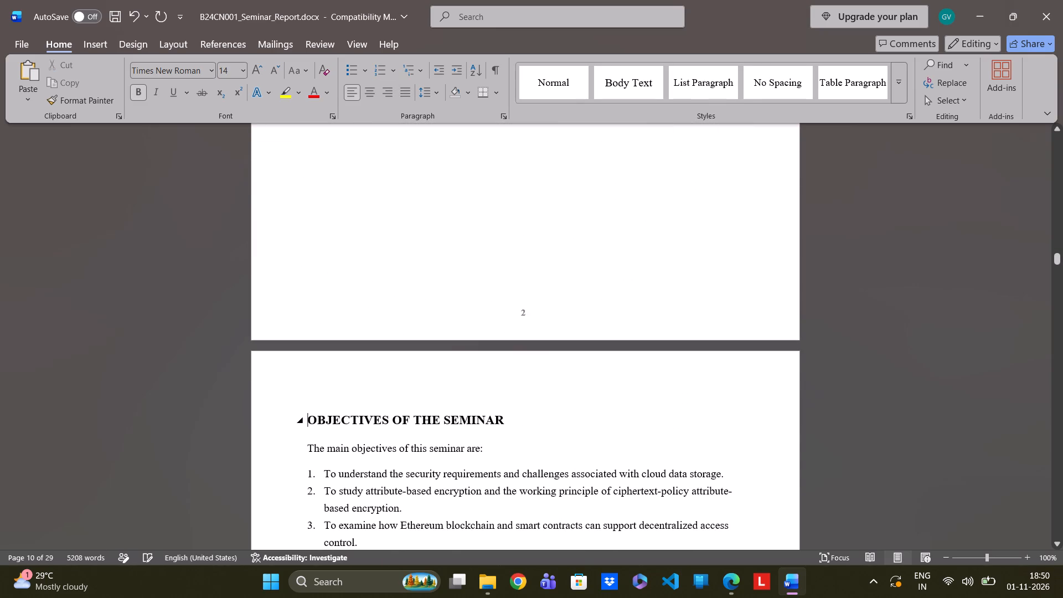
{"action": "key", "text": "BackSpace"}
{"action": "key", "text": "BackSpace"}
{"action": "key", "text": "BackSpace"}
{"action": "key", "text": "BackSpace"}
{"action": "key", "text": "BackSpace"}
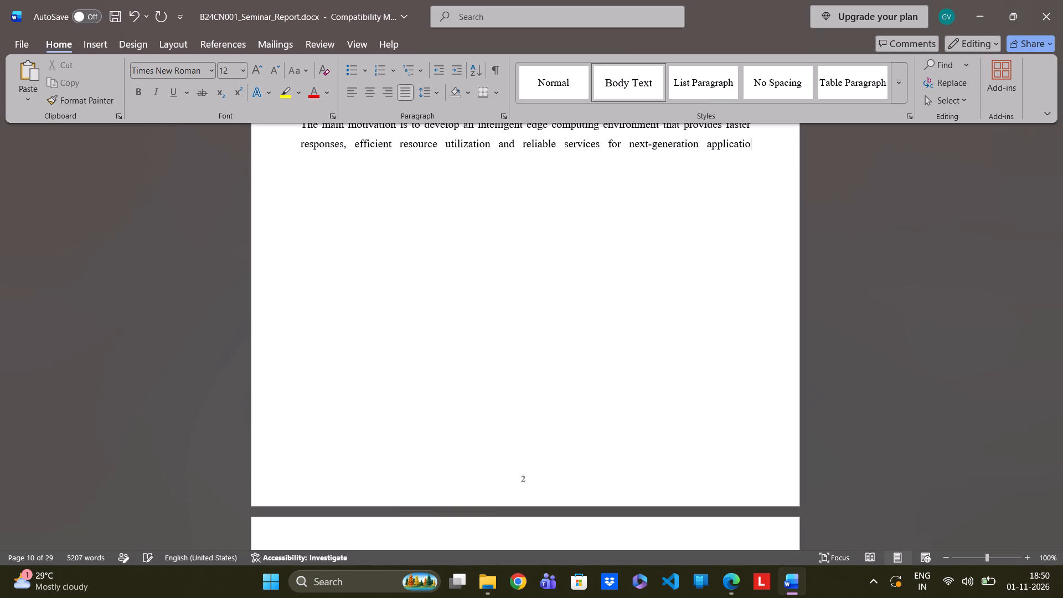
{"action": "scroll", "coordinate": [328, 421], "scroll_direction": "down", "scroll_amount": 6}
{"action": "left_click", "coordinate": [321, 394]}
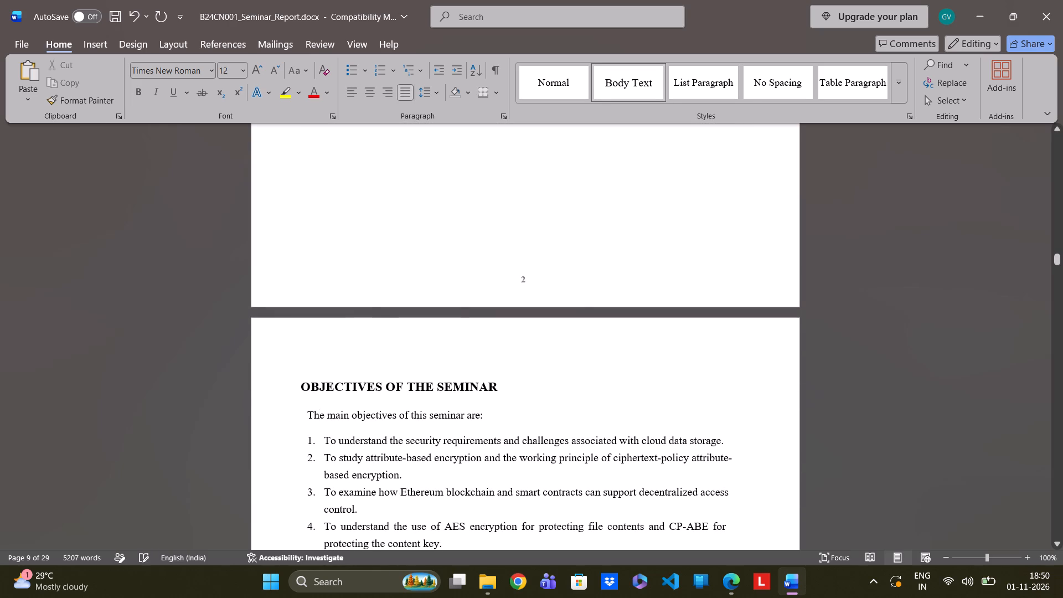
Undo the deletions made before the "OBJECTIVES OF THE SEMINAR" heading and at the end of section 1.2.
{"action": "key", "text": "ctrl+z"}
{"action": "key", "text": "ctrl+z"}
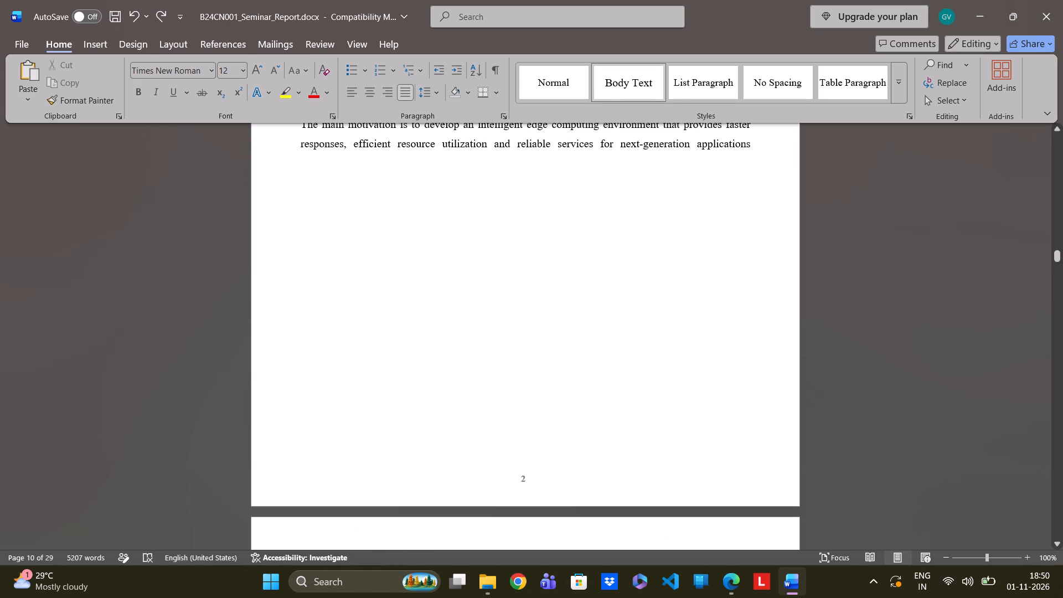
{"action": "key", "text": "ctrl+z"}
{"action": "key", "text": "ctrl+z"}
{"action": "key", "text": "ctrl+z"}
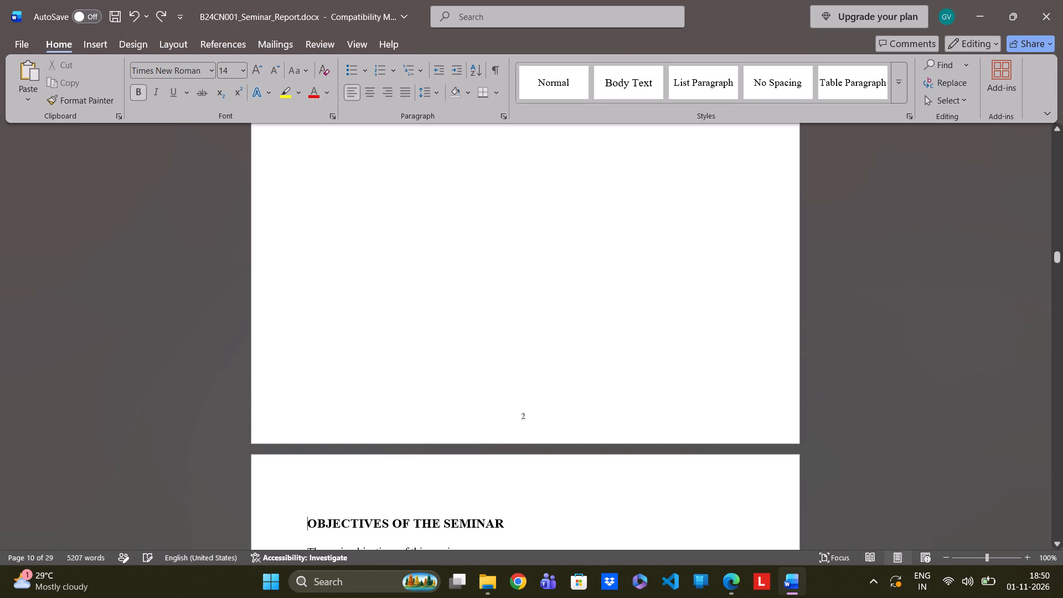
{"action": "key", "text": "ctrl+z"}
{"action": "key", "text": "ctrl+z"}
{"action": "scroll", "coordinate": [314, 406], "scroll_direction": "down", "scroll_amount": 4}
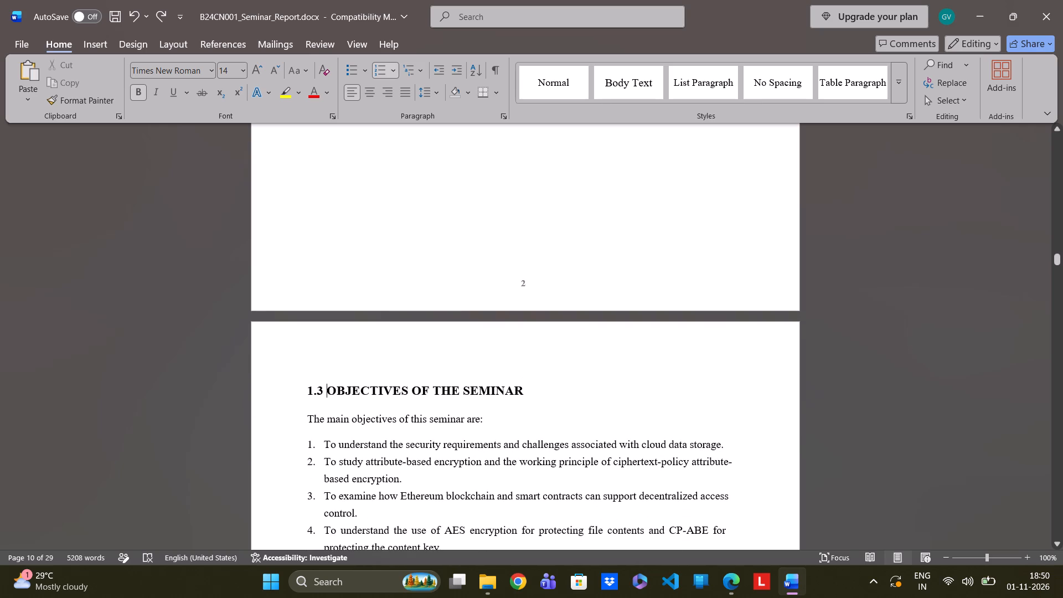
Insert four blank lines after section 1.1's last paragraph to push the "1.2 PROBLEM STATEMENT AND MOTIVATION" heading onto the following page.
{"action": "left_click", "coordinate": [440, 421]}
{"action": "scroll", "coordinate": [474, 448], "scroll_direction": "up", "scroll_amount": 12}
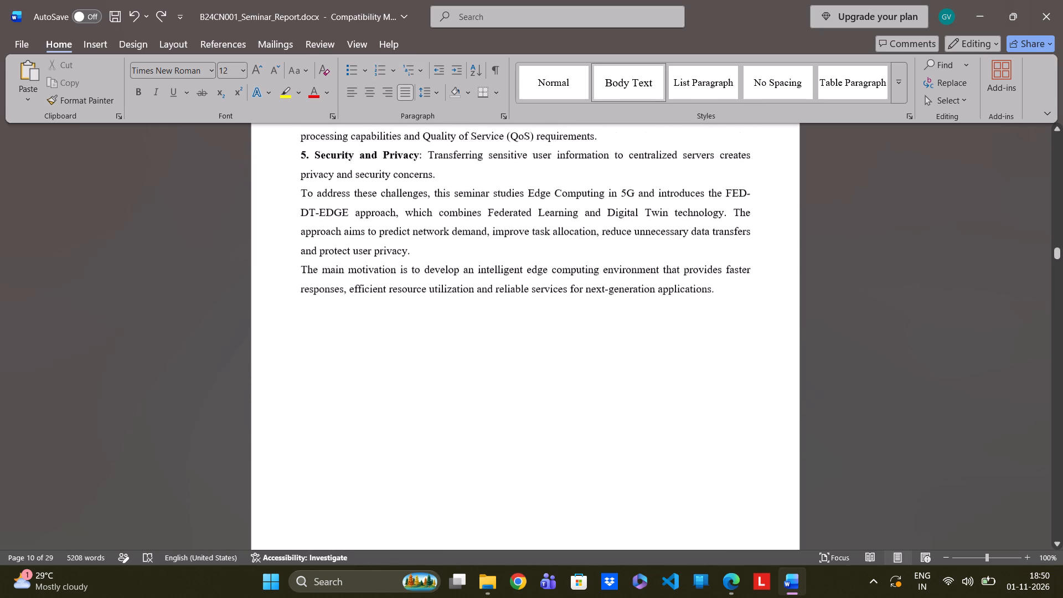
{"action": "scroll", "coordinate": [474, 448], "scroll_direction": "up", "scroll_amount": 10}
{"action": "scroll", "coordinate": [474, 448], "scroll_direction": "down", "scroll_amount": 3}
{"action": "scroll", "coordinate": [474, 448], "scroll_direction": "up", "scroll_amount": 9}
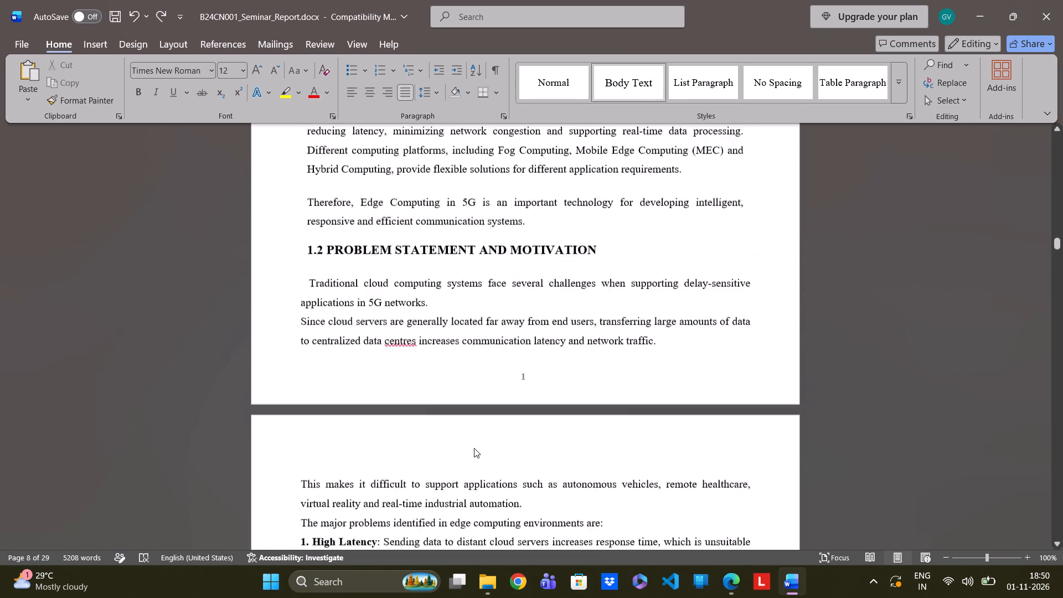
{"action": "scroll", "coordinate": [474, 448], "scroll_direction": "up", "scroll_amount": 3}
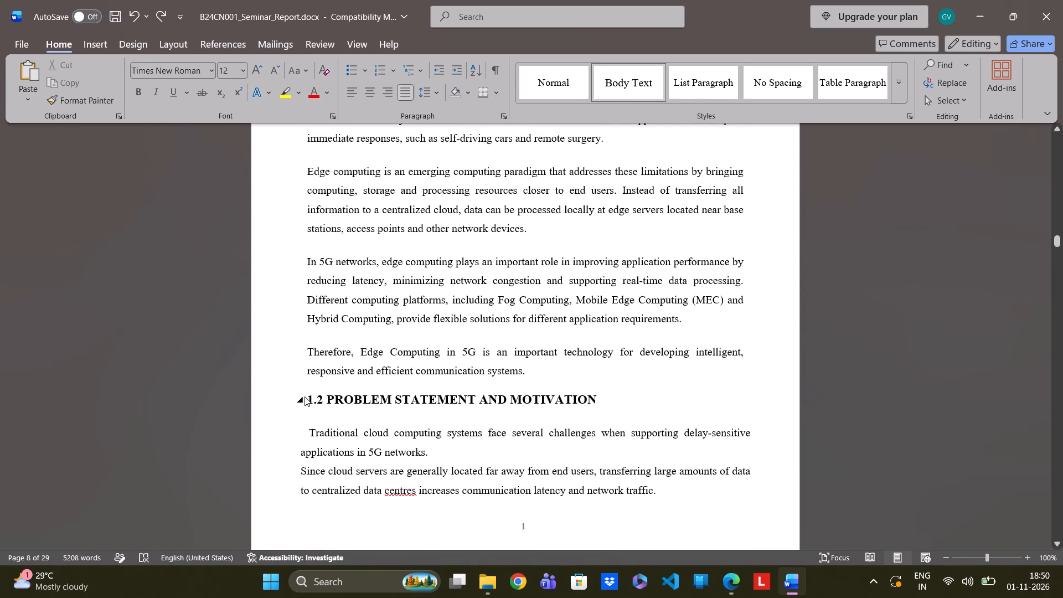
{"action": "left_click", "coordinate": [533, 374]}
{"action": "key", "text": "Return"}
{"action": "key", "text": "Return"}
{"action": "key", "text": "Return"}
{"action": "key", "text": "Return"}
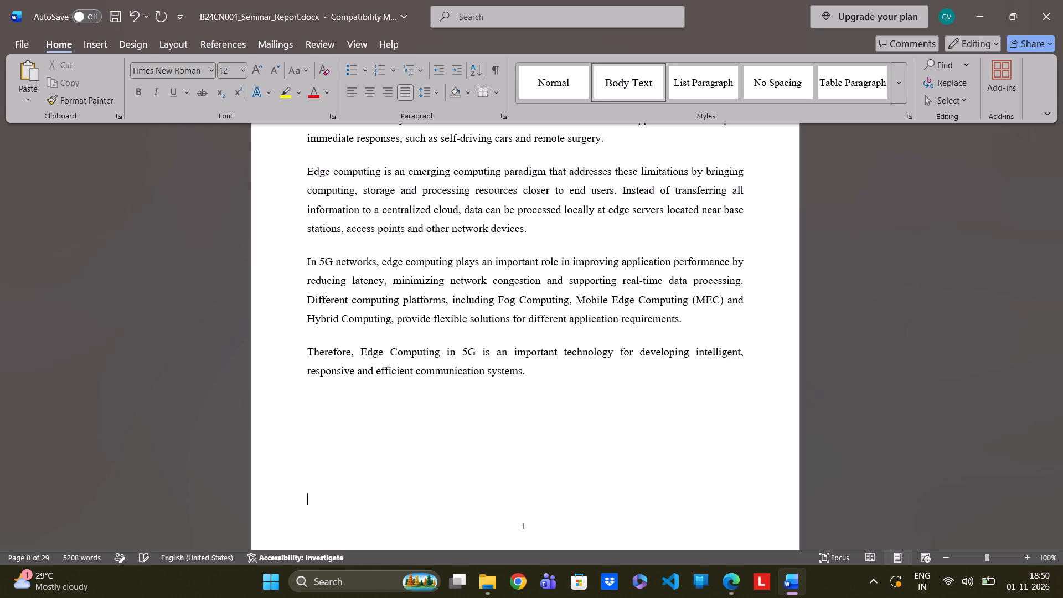
Examine the layout and spacing of sections 1.1 and 1.2 across their pages.
{"action": "scroll", "coordinate": [536, 364], "scroll_direction": "down", "scroll_amount": 7}
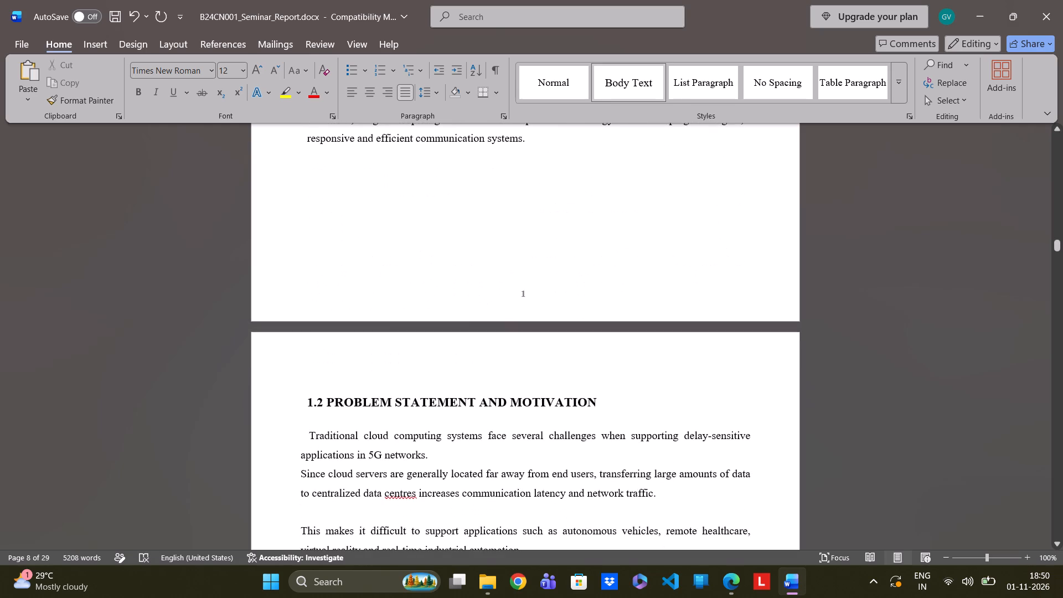
{"action": "scroll", "coordinate": [478, 372], "scroll_direction": "down", "scroll_amount": 2}
{"action": "scroll", "coordinate": [477, 374], "scroll_direction": "up", "scroll_amount": 3}
{"action": "scroll", "coordinate": [477, 374], "scroll_direction": "down", "scroll_amount": 16}
{"action": "scroll", "coordinate": [477, 374], "scroll_direction": "down", "scroll_amount": 7}
{"action": "scroll", "coordinate": [477, 374], "scroll_direction": "up", "scroll_amount": 20}
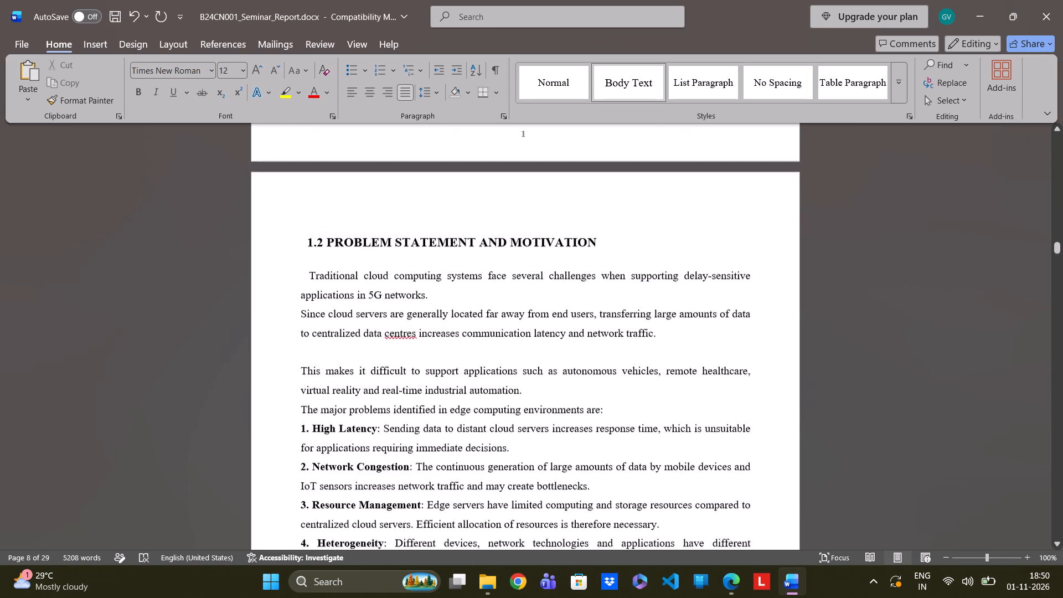
{"action": "scroll", "coordinate": [477, 374], "scroll_direction": "up", "scroll_amount": 20}
{"action": "scroll", "coordinate": [477, 374], "scroll_direction": "up", "scroll_amount": 5}
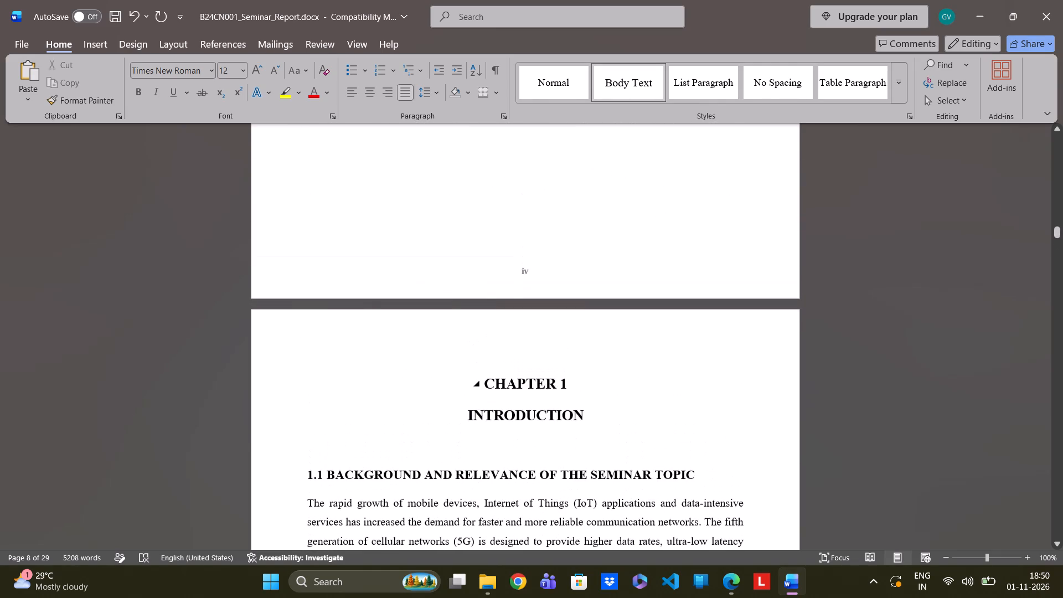
{"action": "scroll", "coordinate": [477, 374], "scroll_direction": "down", "scroll_amount": 13}
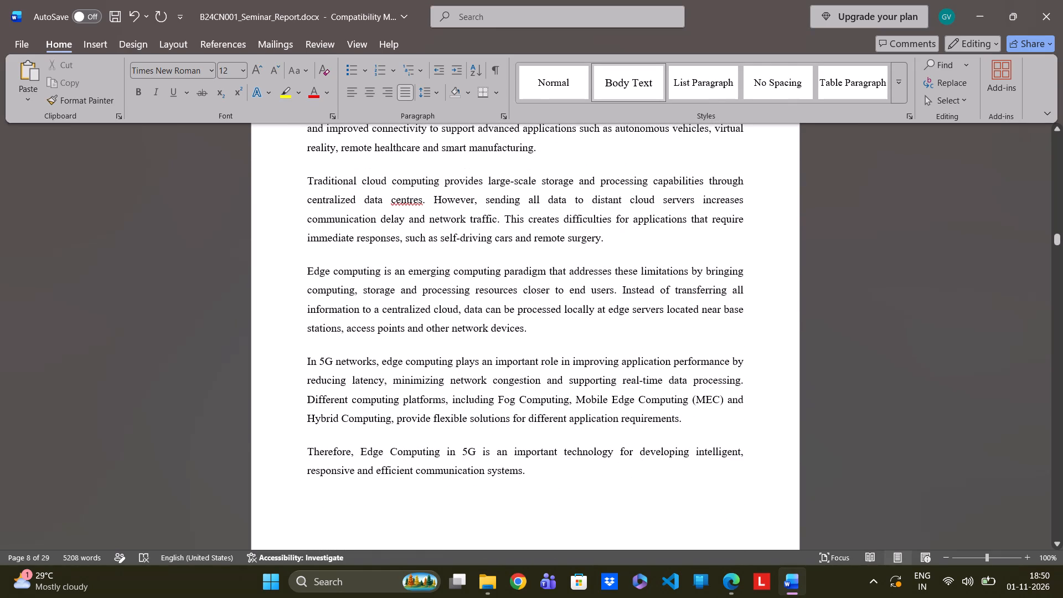
{"action": "scroll", "coordinate": [471, 385], "scroll_direction": "down", "scroll_amount": 16}
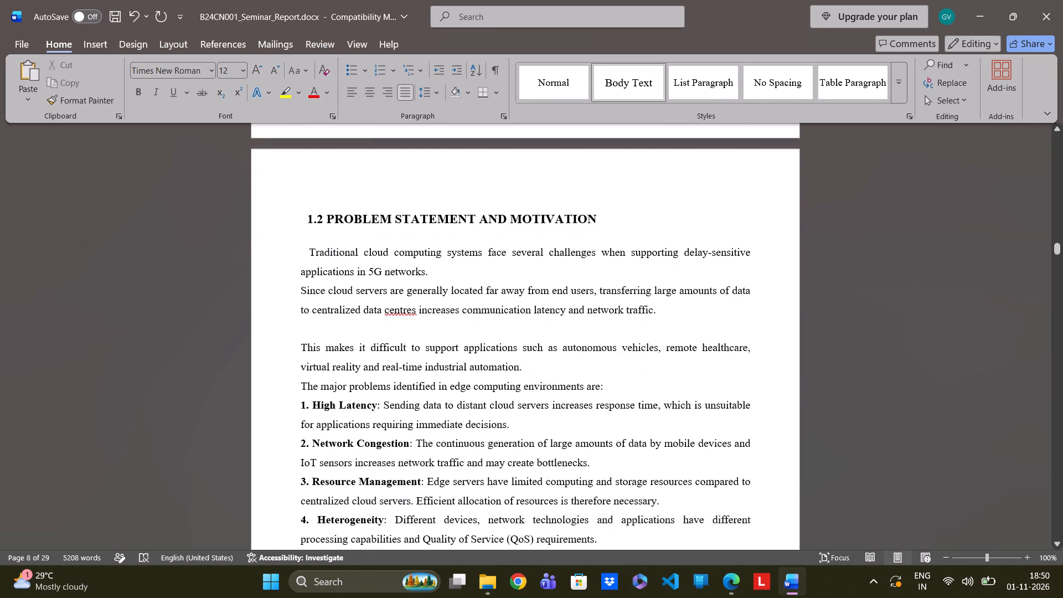
Remove the leading spaces before "Traditional cloud computing systems" in the first paragraph of section 1.2.
{"action": "left_click", "coordinate": [309, 234]}
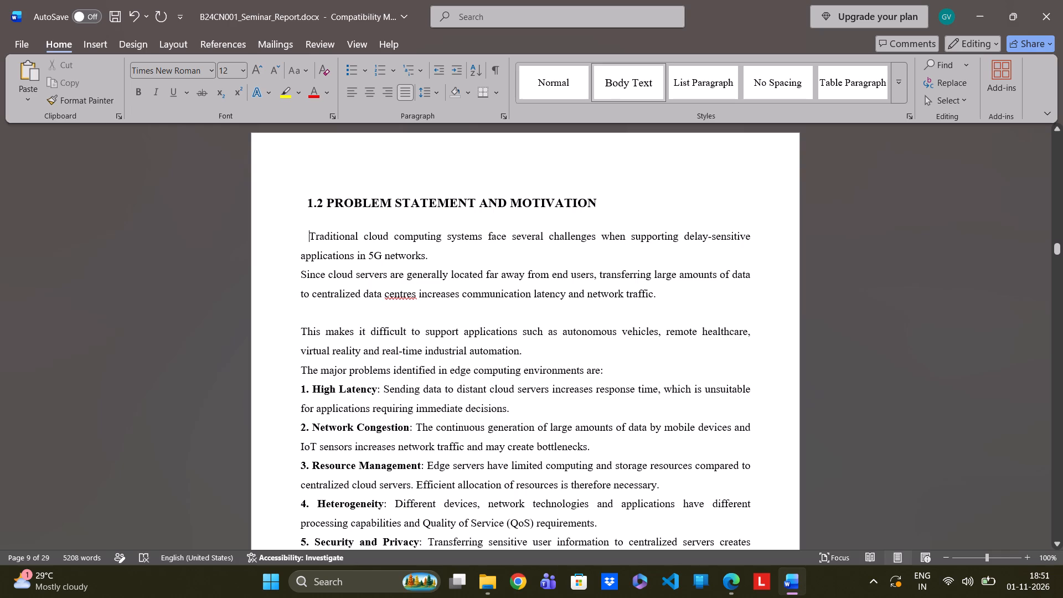
{"action": "key", "text": "BackSpace"}
{"action": "key", "text": "BackSpace"}
{"action": "key", "text": "BackSpace"}
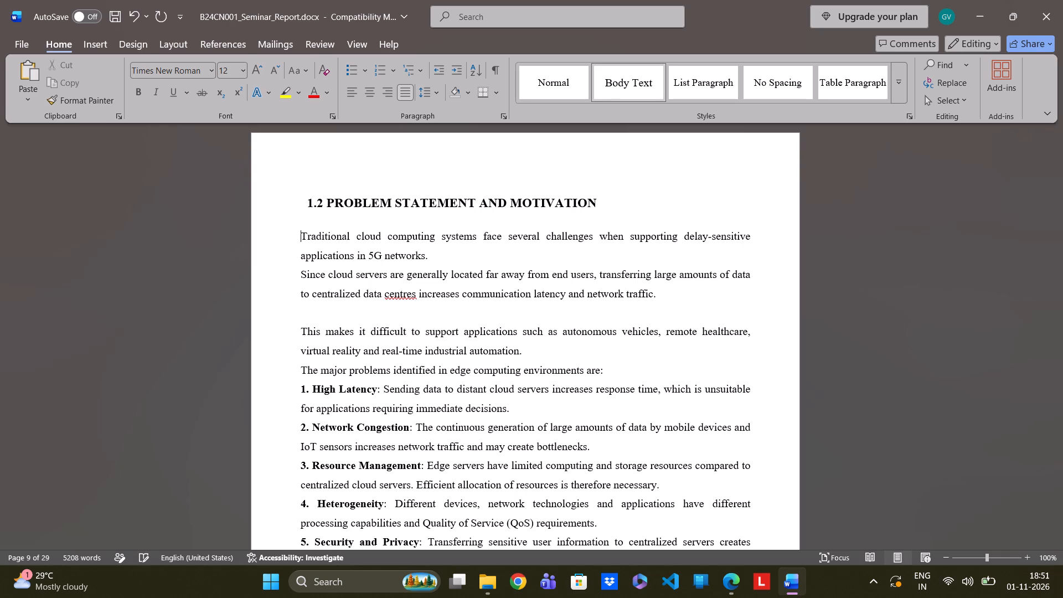
{"action": "left_click", "coordinate": [307, 203]}
Examine the old content of sections 1.3 through 1.5 that follows section 1.2.
{"action": "scroll", "coordinate": [376, 263], "scroll_direction": "down", "scroll_amount": 20}
{"action": "scroll", "coordinate": [376, 263], "scroll_direction": "down", "scroll_amount": 5}
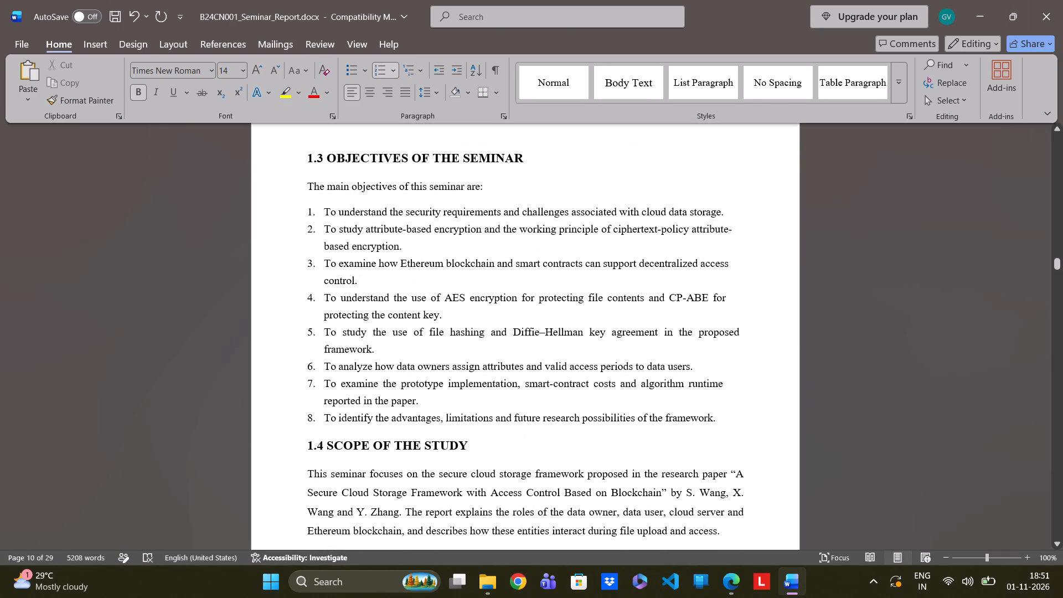
{"action": "scroll", "coordinate": [402, 252], "scroll_direction": "down", "scroll_amount": 16}
{"action": "scroll", "coordinate": [406, 253], "scroll_direction": "down", "scroll_amount": 5}
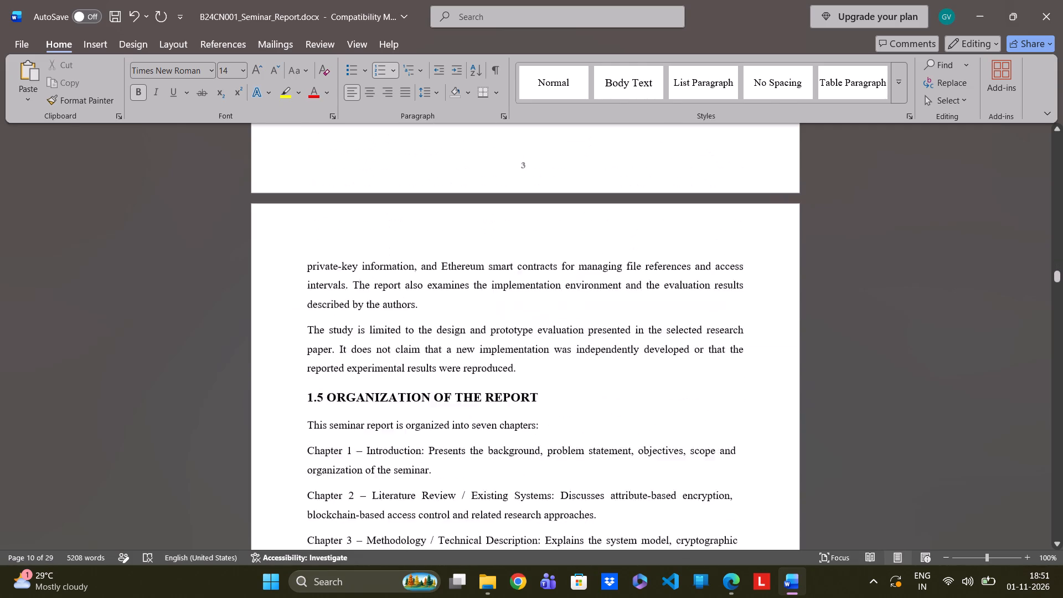
{"action": "scroll", "coordinate": [406, 253], "scroll_direction": "down", "scroll_amount": 8}
{"action": "scroll", "coordinate": [407, 253], "scroll_direction": "up", "scroll_amount": 16}
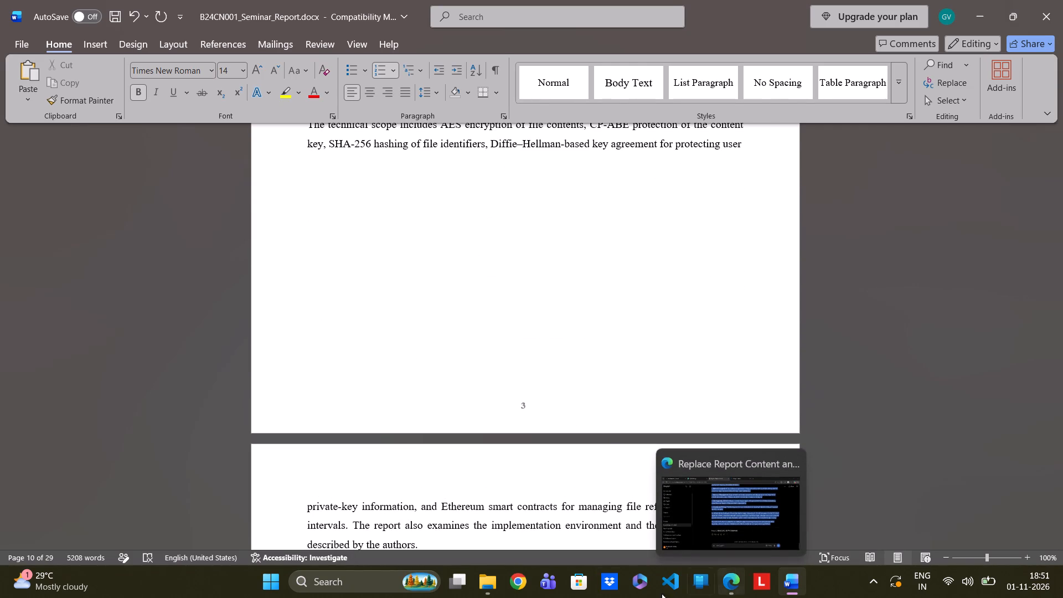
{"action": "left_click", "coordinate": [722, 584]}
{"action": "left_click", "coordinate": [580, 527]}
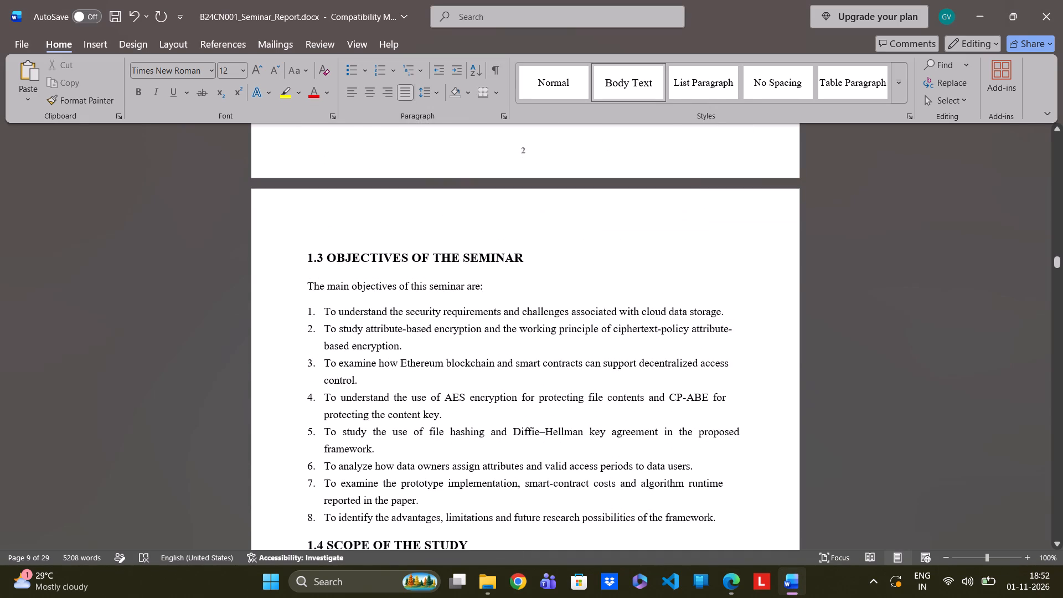
{"action": "left_click_drag", "start_coordinate": [306, 283], "coordinate": [714, 518]}
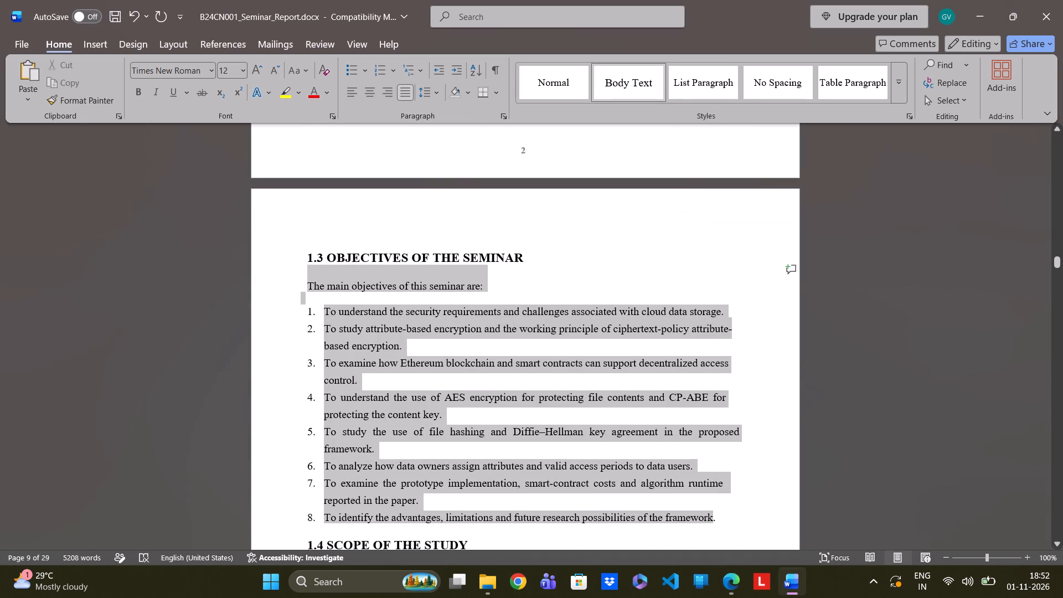
{"action": "left_click_drag", "start_coordinate": [714, 518], "coordinate": [720, 518]}
{"action": "key", "text": "ctrl+v"}
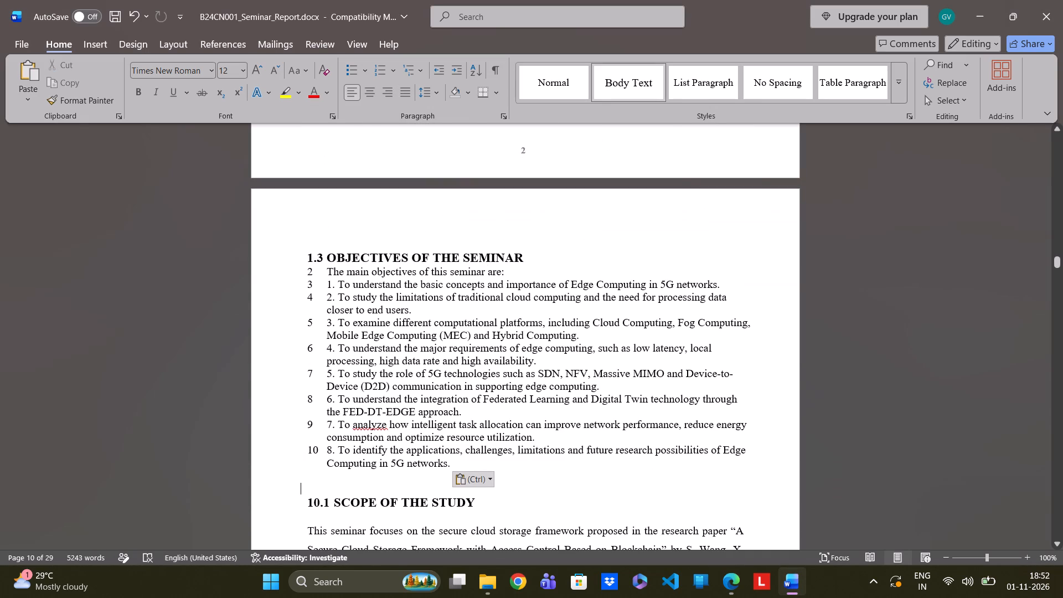
Remove the automatic list numbers from section 1.3's introductory line and objectives 1 through 4, keeping the pasted numbers.
{"action": "left_click", "coordinate": [323, 274]}
{"action": "key", "text": "BackSpace"}
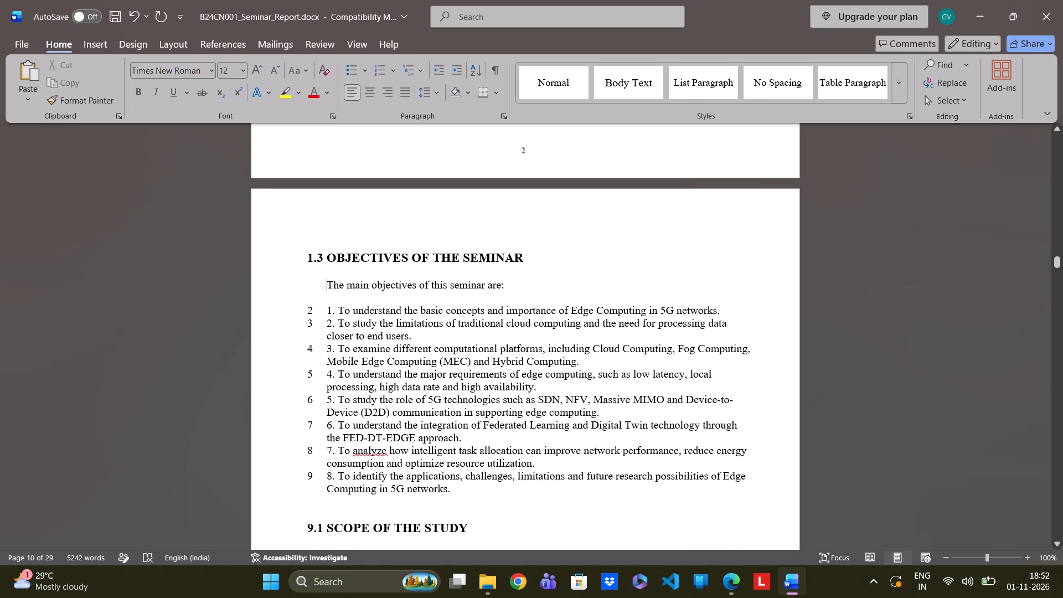
{"action": "left_click", "coordinate": [324, 311]}
{"action": "key", "text": "BackSpace"}
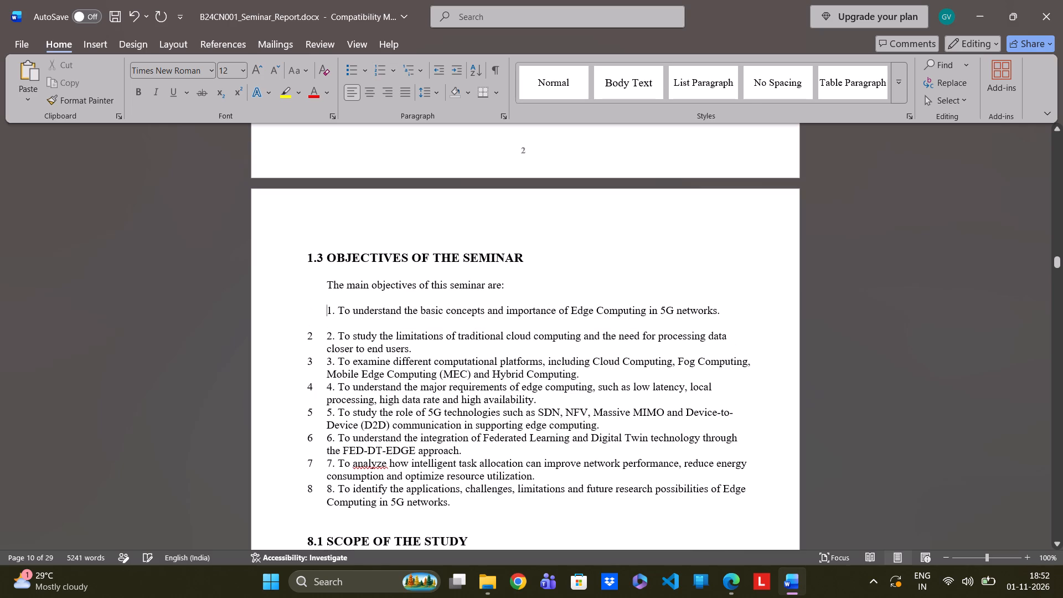
{"action": "left_click", "coordinate": [326, 338]}
{"action": "key", "text": "BackSpace"}
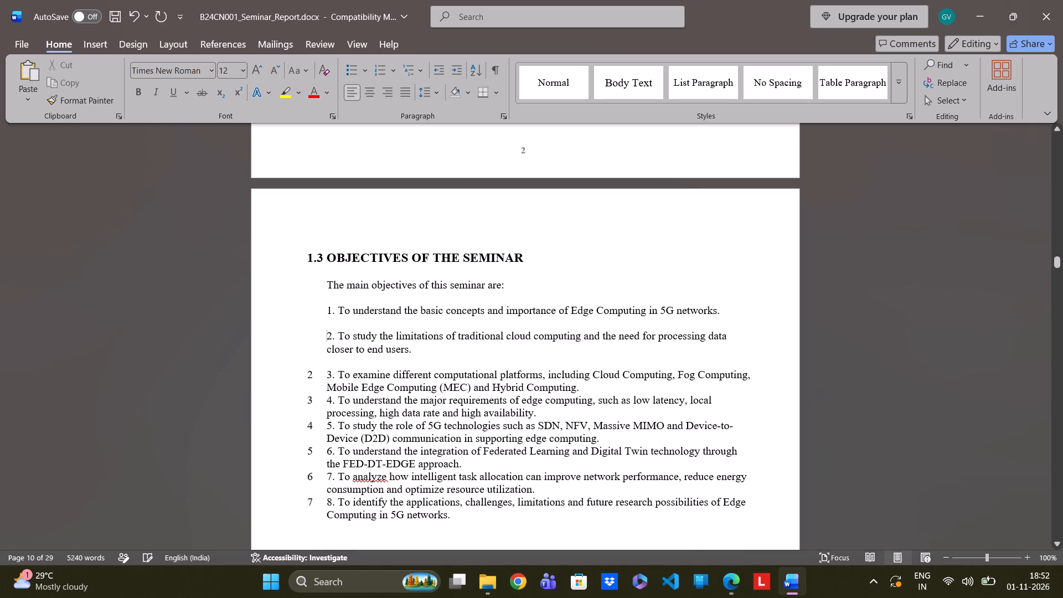
{"action": "left_click", "coordinate": [324, 379]}
{"action": "key", "text": "BackSpace"}
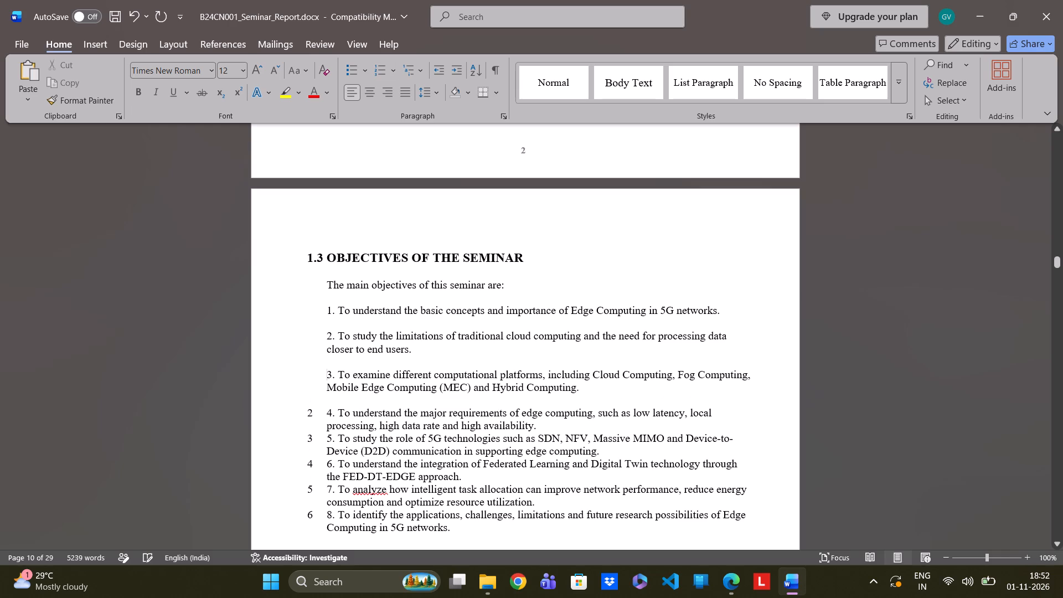
{"action": "left_click", "coordinate": [325, 414]}
{"action": "key", "text": "BackSpace"}
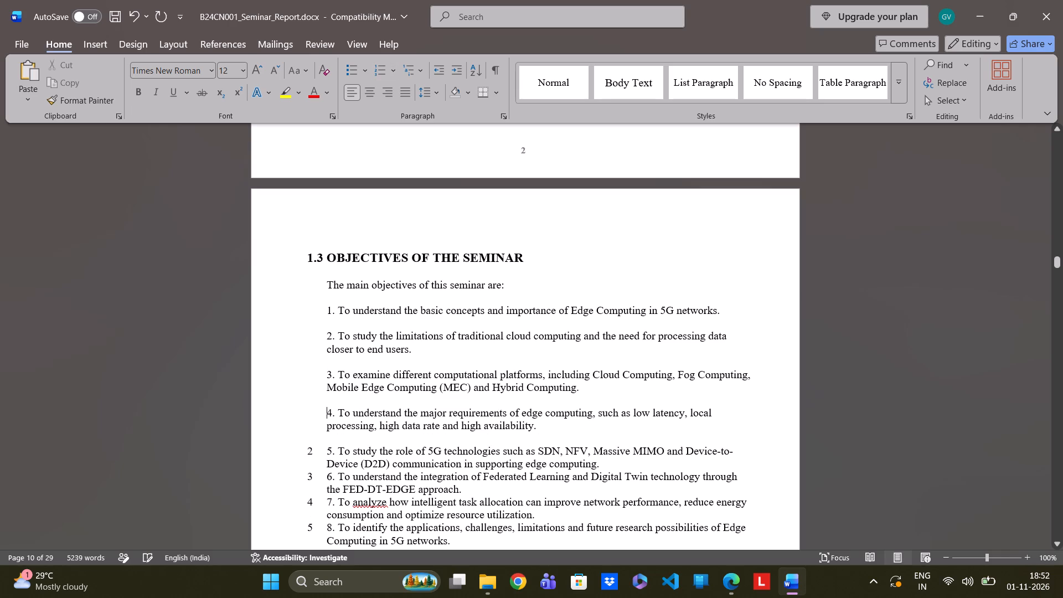
Remove the automatic list numbers from objectives 5 through 8 in section 1.3, keeping the pasted numbers.
{"action": "left_click", "coordinate": [326, 453]}
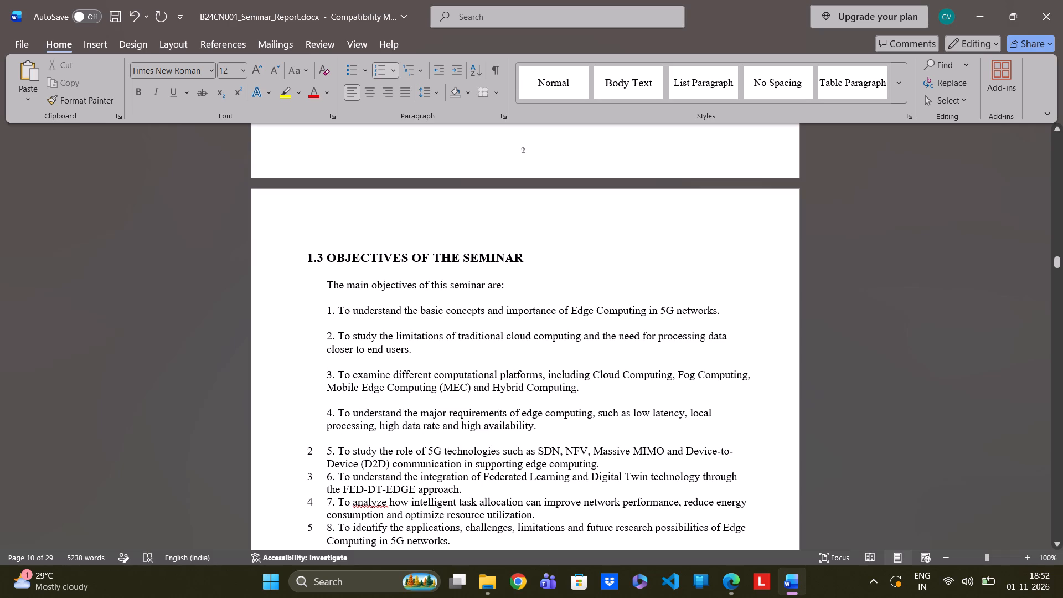
{"action": "key", "text": "BackSpace"}
{"action": "scroll", "coordinate": [326, 453], "scroll_direction": "down", "scroll_amount": 1}
{"action": "left_click", "coordinate": [326, 453]}
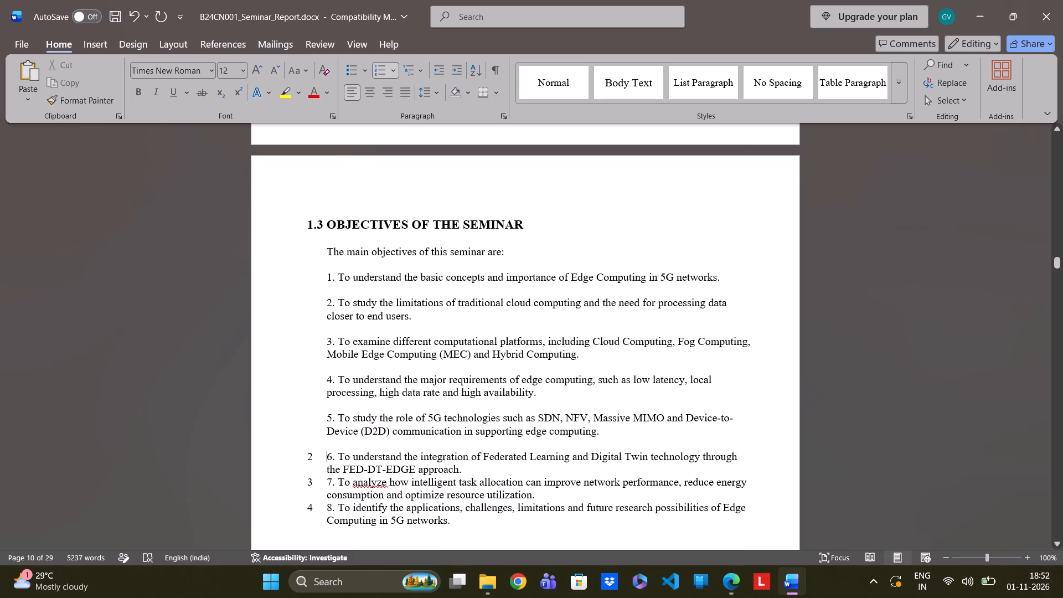
{"action": "key", "text": "BackSpace"}
{"action": "scroll", "coordinate": [326, 453], "scroll_direction": "down", "scroll_amount": 2}
{"action": "left_click", "coordinate": [326, 430]}
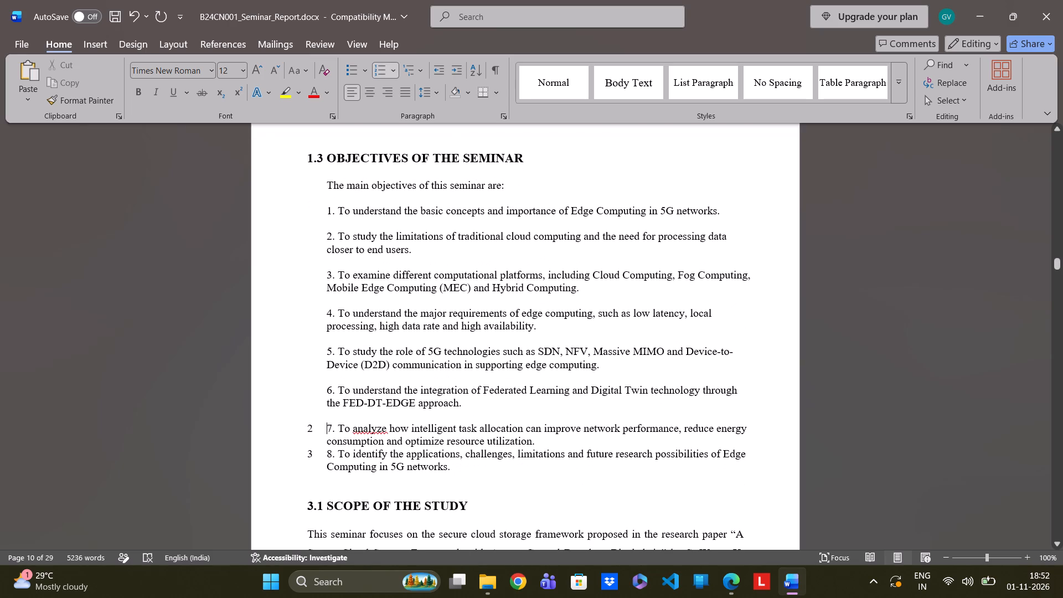
{"action": "key", "text": "BackSpace"}
{"action": "left_click", "coordinate": [327, 467]}
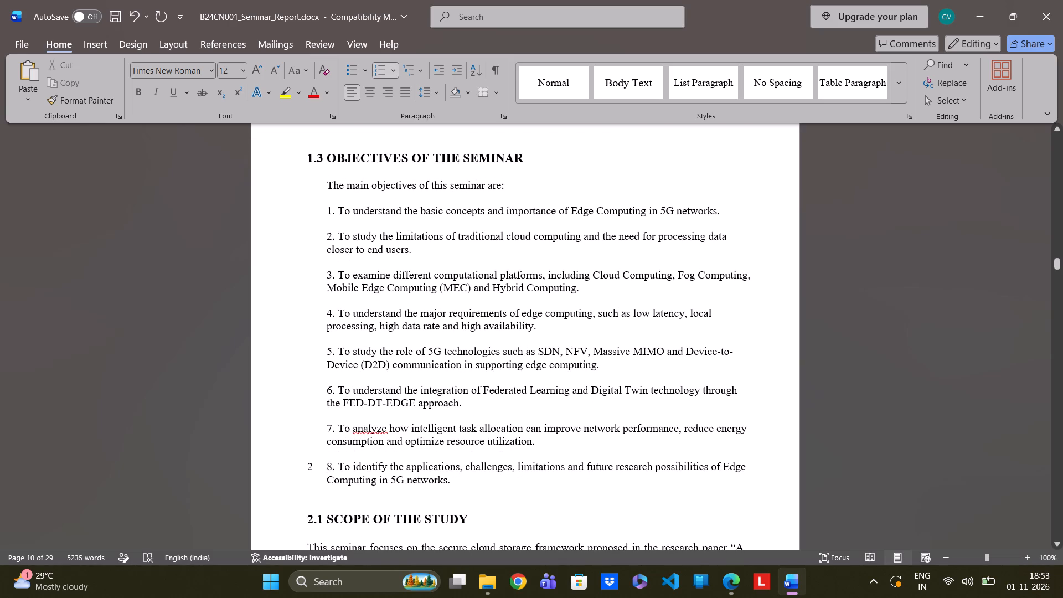
{"action": "key", "text": "BackSpace"}
Remove the left indent from section 1.3's introductory line and objectives 1 through 3.
{"action": "left_click", "coordinate": [326, 187]}
{"action": "key", "text": "BackSpace"}
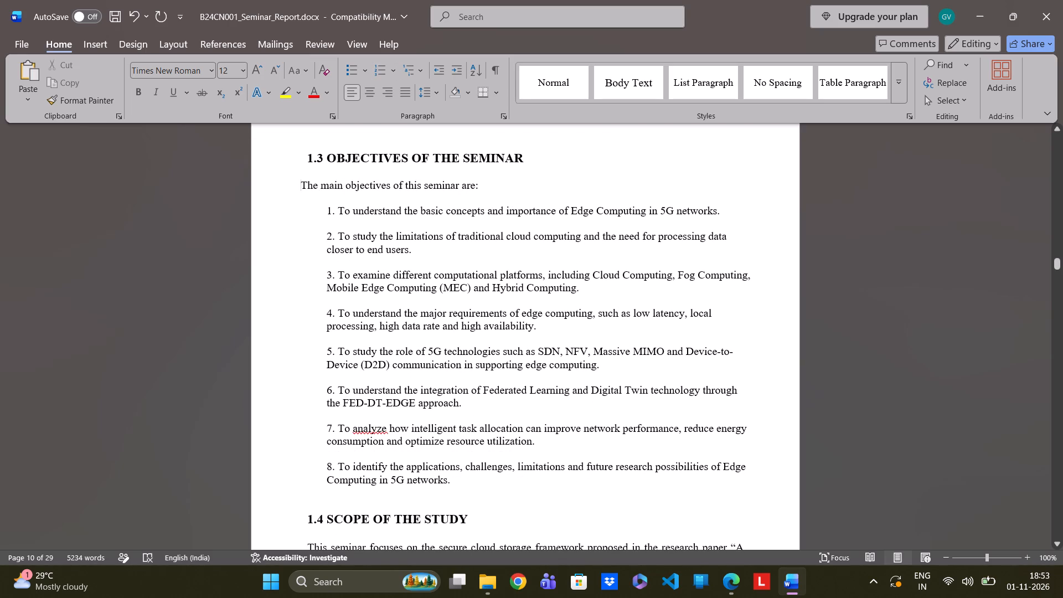
{"action": "left_click", "coordinate": [327, 207]}
{"action": "key", "text": "BackSpace"}
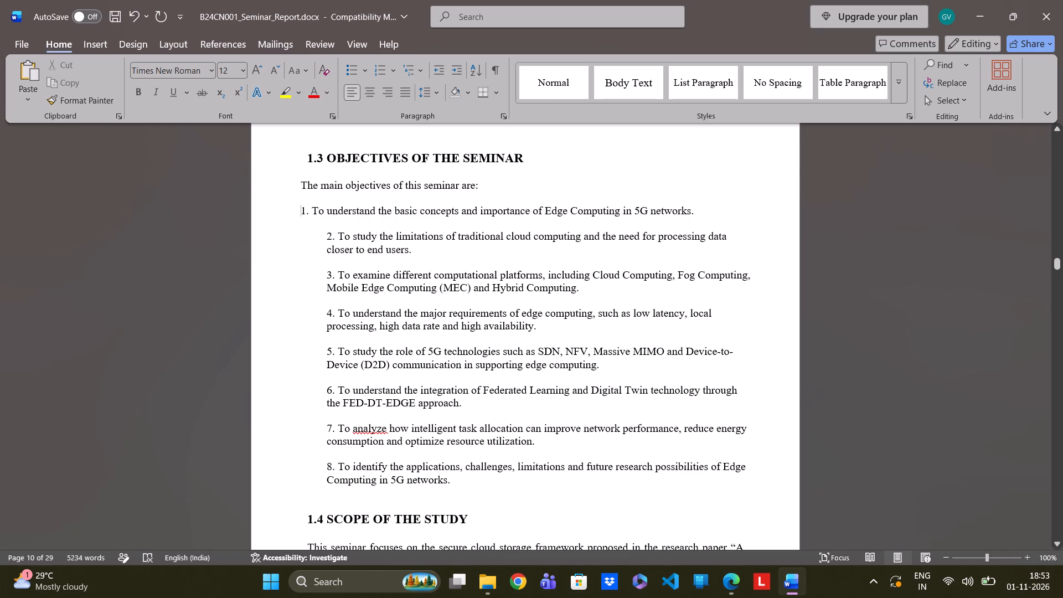
{"action": "left_click", "coordinate": [327, 236]}
{"action": "key", "text": "BackSpace"}
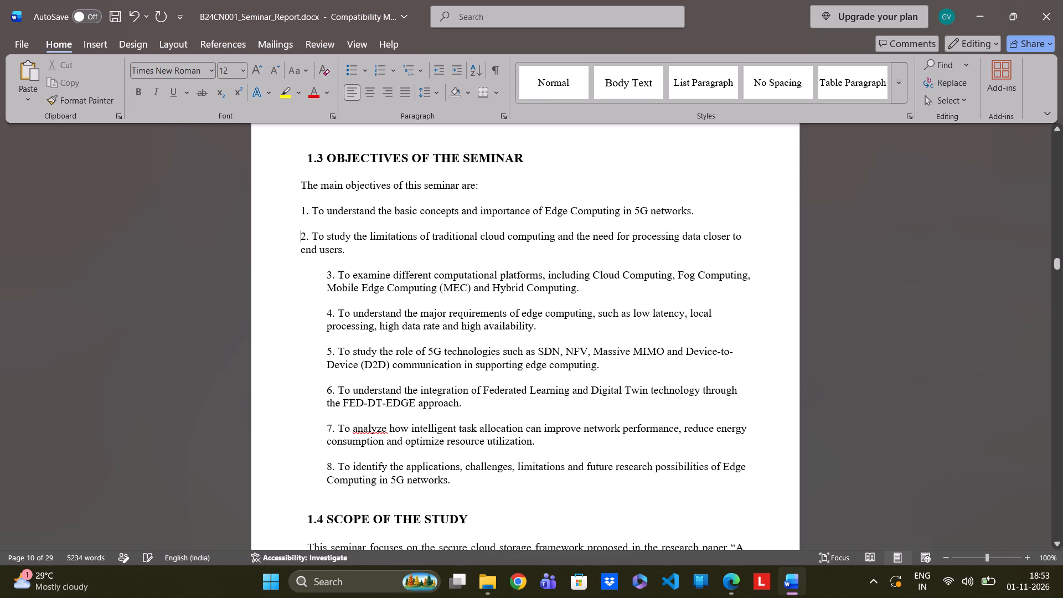
{"action": "left_click", "coordinate": [325, 274]}
{"action": "key", "text": "BackSpace"}
Remove the left indent from objectives 4 through 8 in section 1.3.
{"action": "scroll", "coordinate": [324, 320], "scroll_direction": "down", "scroll_amount": 2}
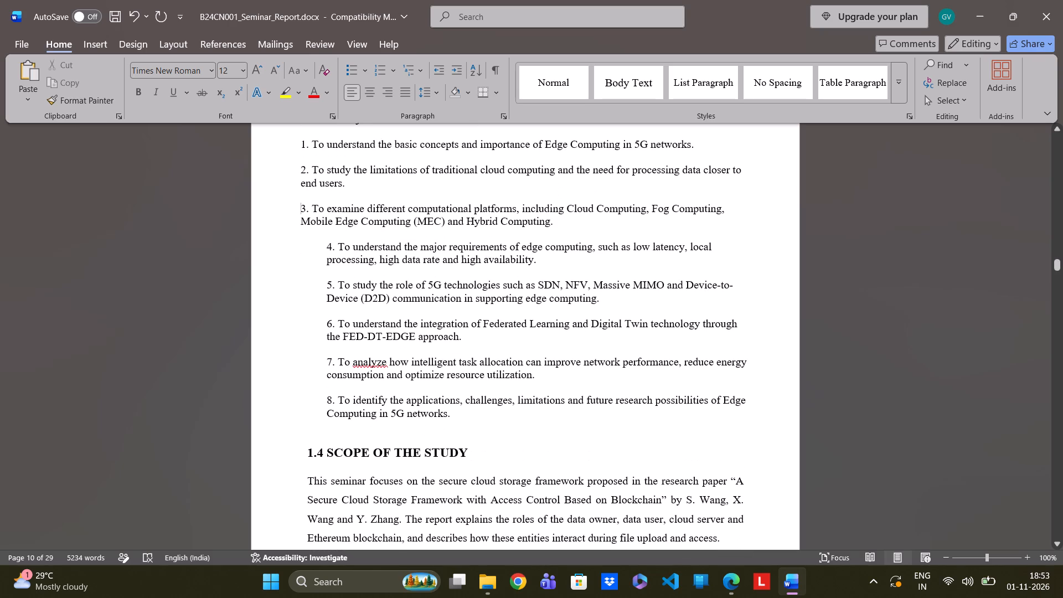
{"action": "left_click", "coordinate": [326, 252]}
{"action": "key", "text": "BackSpace"}
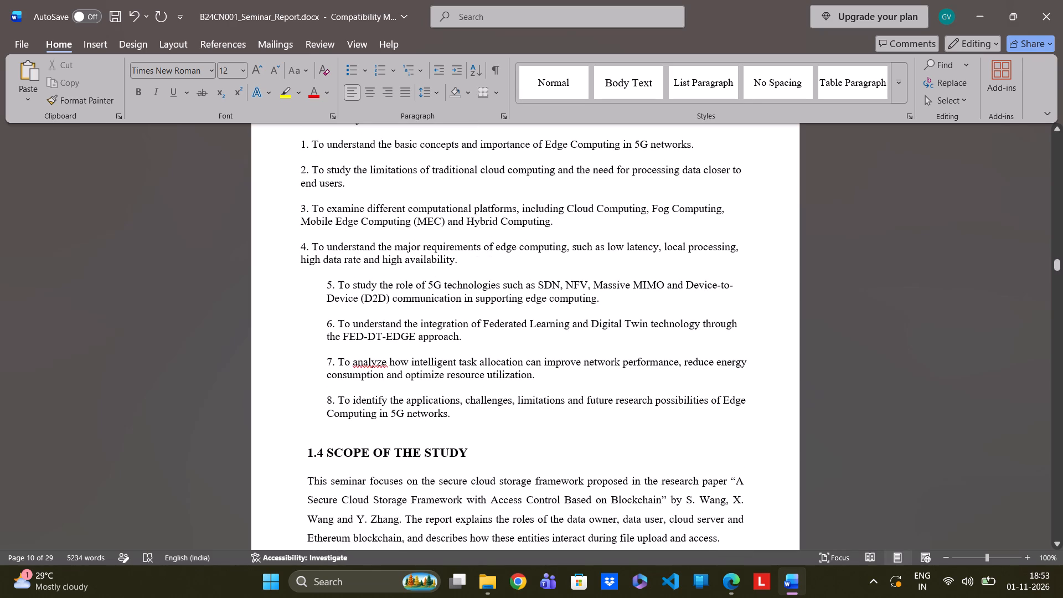
{"action": "left_click", "coordinate": [327, 285]}
{"action": "key", "text": "BackSpace"}
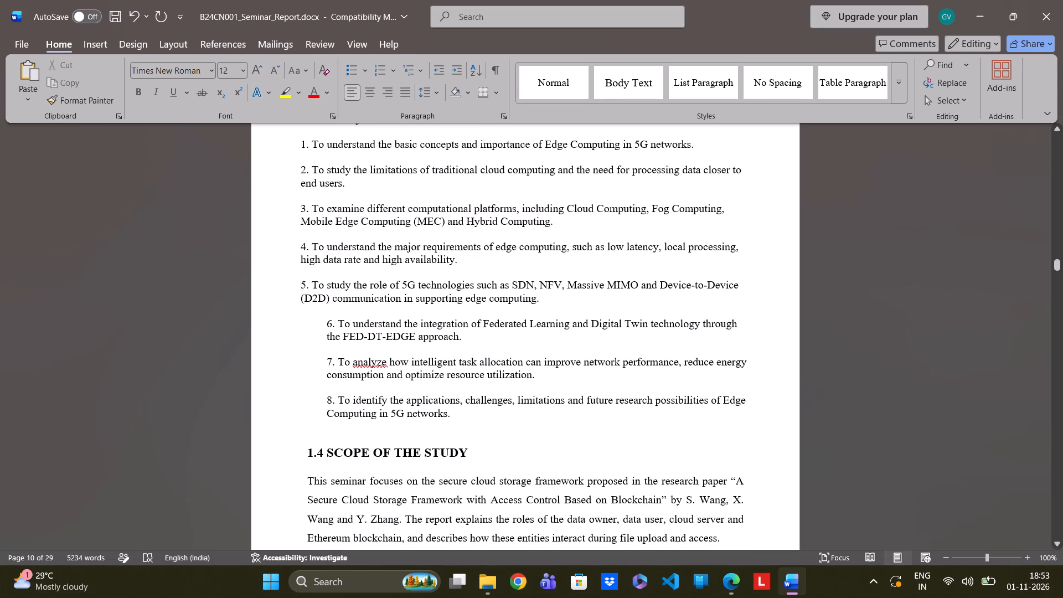
{"action": "left_click", "coordinate": [327, 326]}
{"action": "key", "text": "BackSpace"}
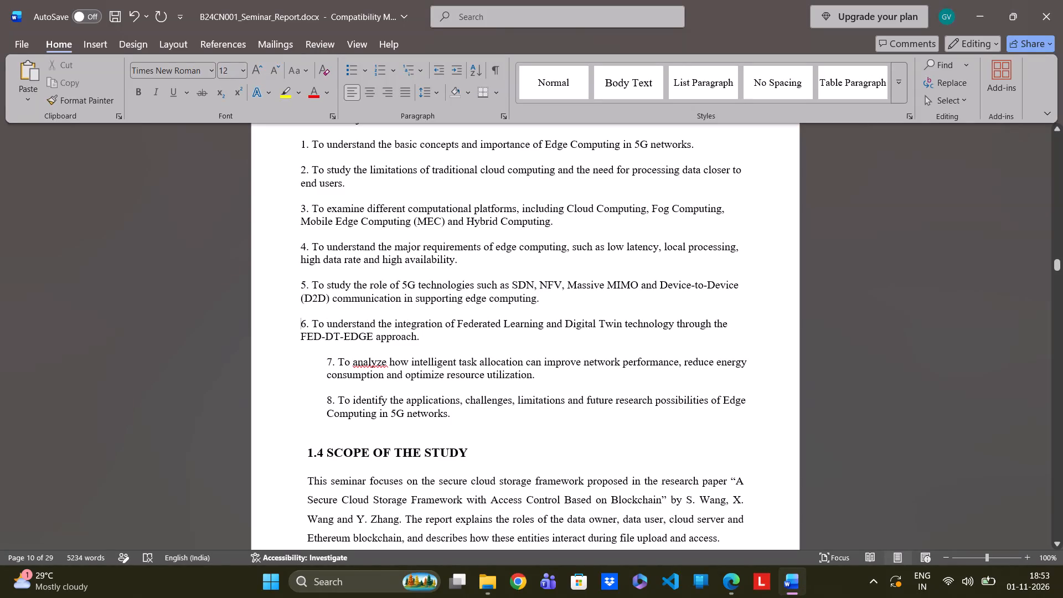
{"action": "left_click", "coordinate": [326, 362]}
{"action": "key", "text": "BackSpace"}
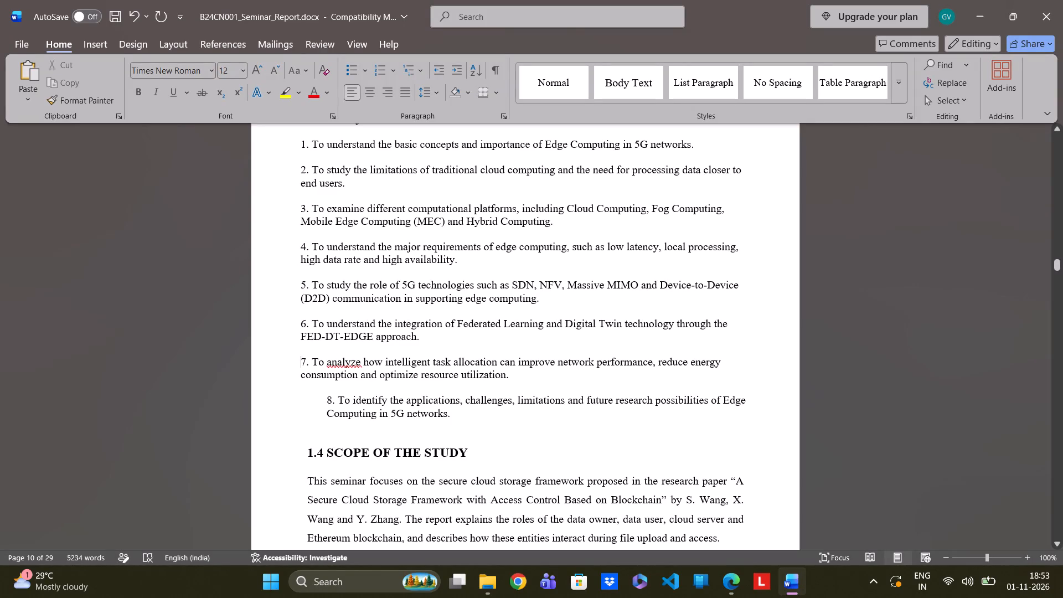
{"action": "left_click", "coordinate": [326, 401]}
{"action": "key", "text": "BackSpace"}
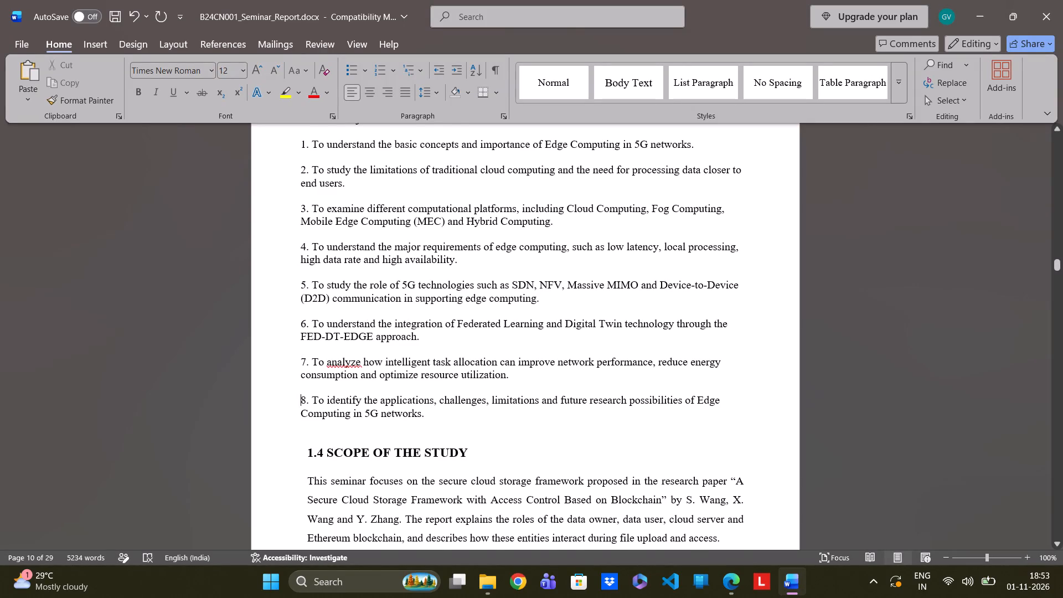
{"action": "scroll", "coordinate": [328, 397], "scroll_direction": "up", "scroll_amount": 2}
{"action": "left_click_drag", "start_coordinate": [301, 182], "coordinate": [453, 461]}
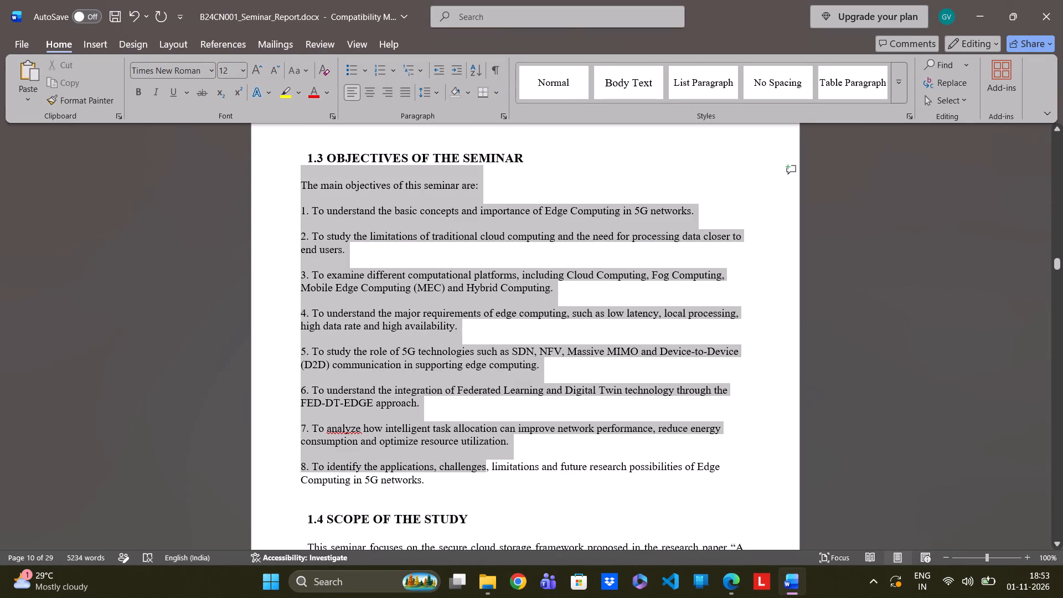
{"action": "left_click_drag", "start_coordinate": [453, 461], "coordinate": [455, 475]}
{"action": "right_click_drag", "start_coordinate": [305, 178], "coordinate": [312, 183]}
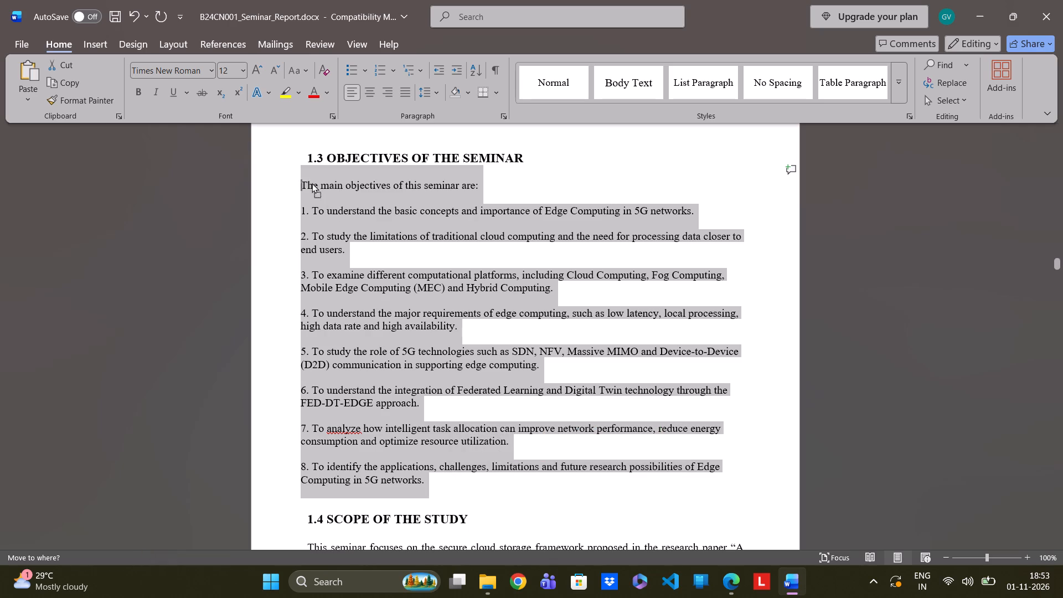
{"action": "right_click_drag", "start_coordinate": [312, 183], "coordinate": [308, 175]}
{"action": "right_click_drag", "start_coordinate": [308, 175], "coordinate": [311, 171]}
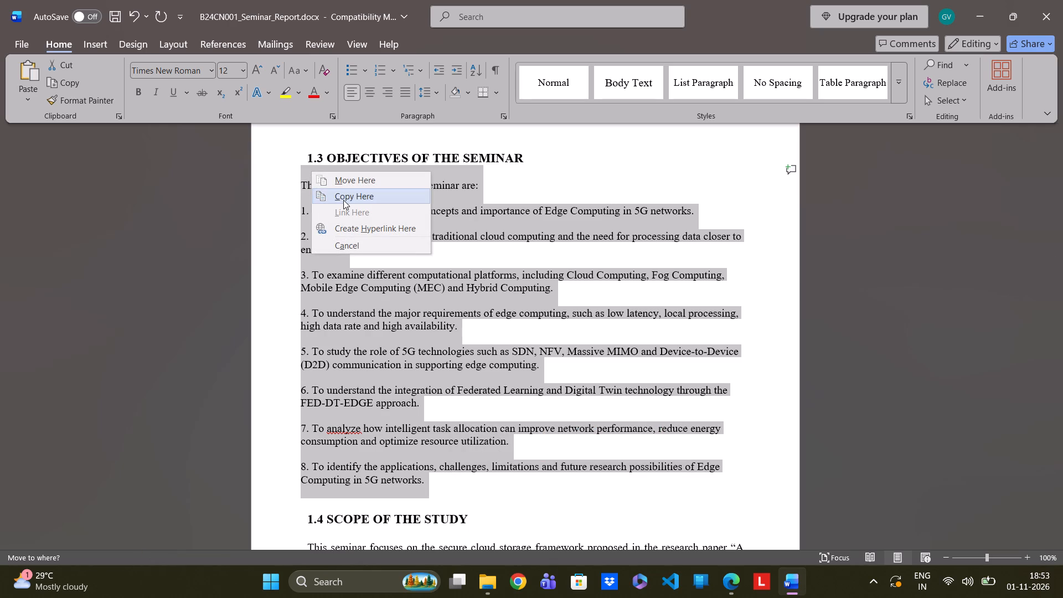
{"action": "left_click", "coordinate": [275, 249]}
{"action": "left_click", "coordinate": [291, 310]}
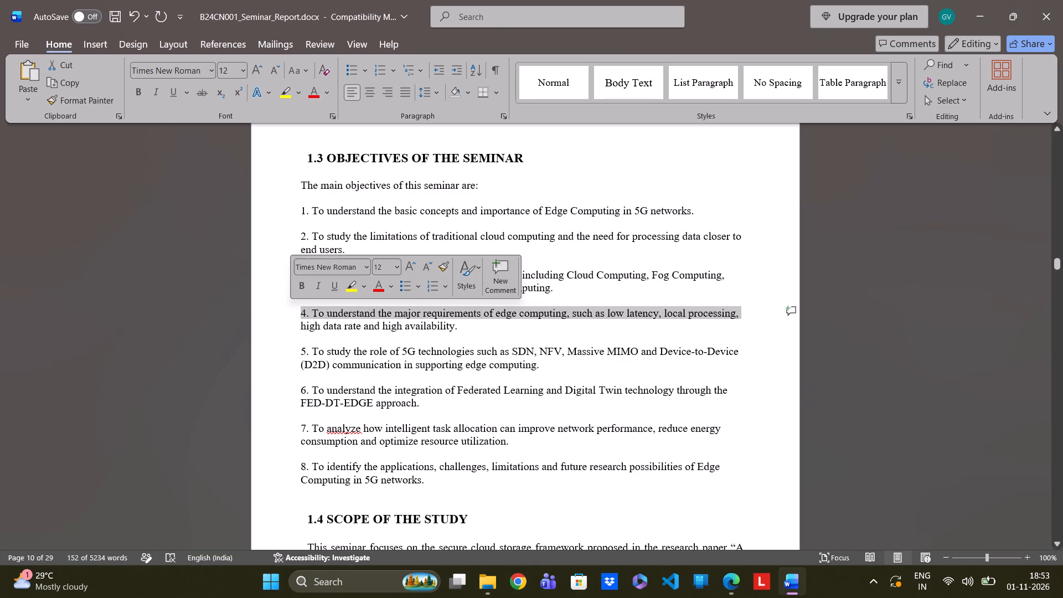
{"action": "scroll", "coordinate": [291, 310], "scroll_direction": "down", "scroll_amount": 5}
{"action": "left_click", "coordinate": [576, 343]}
{"action": "scroll", "coordinate": [540, 349], "scroll_direction": "down", "scroll_amount": 1}
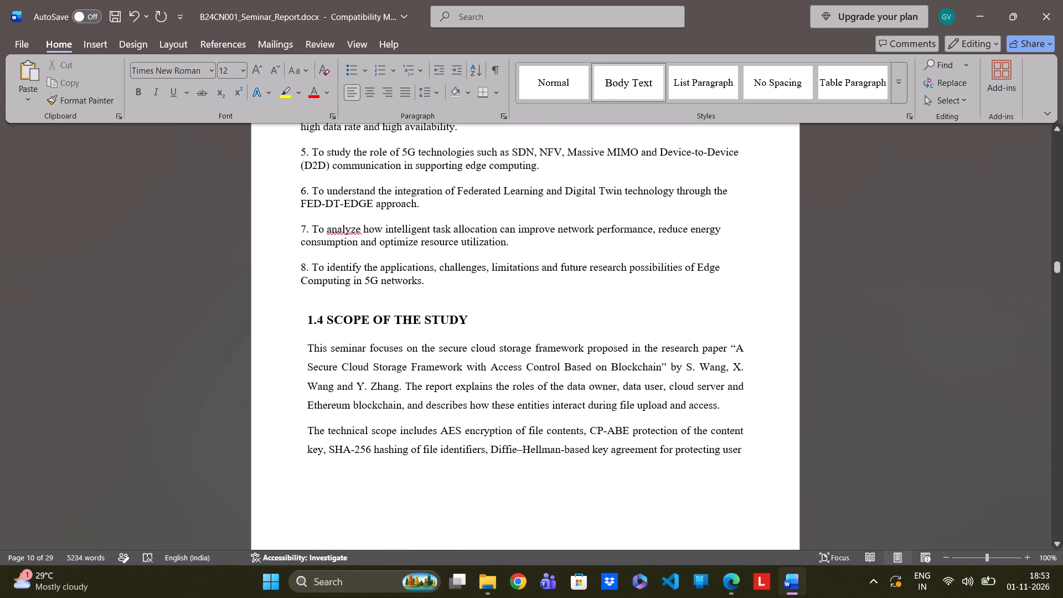
{"action": "scroll", "coordinate": [410, 355], "scroll_direction": "up", "scroll_amount": 7}
{"action": "scroll", "coordinate": [410, 354], "scroll_direction": "up", "scroll_amount": 14}
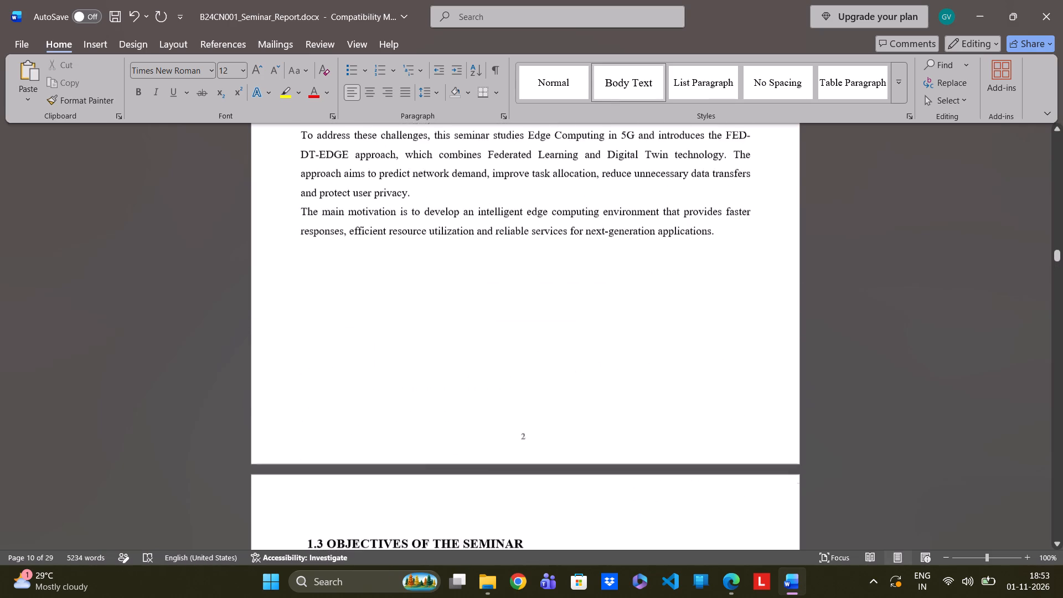
{"action": "scroll", "coordinate": [410, 352], "scroll_direction": "up", "scroll_amount": 16}
{"action": "scroll", "coordinate": [427, 357], "scroll_direction": "down", "scroll_amount": 20}
{"action": "scroll", "coordinate": [427, 357], "scroll_direction": "down", "scroll_amount": 1}
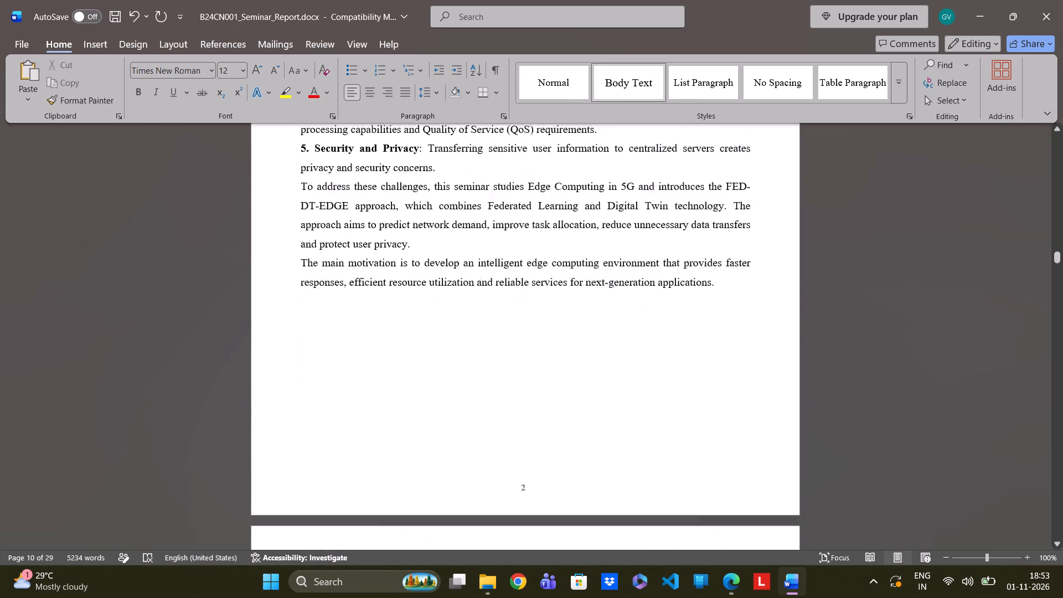
{"action": "scroll", "coordinate": [434, 364], "scroll_direction": "down", "scroll_amount": 12}
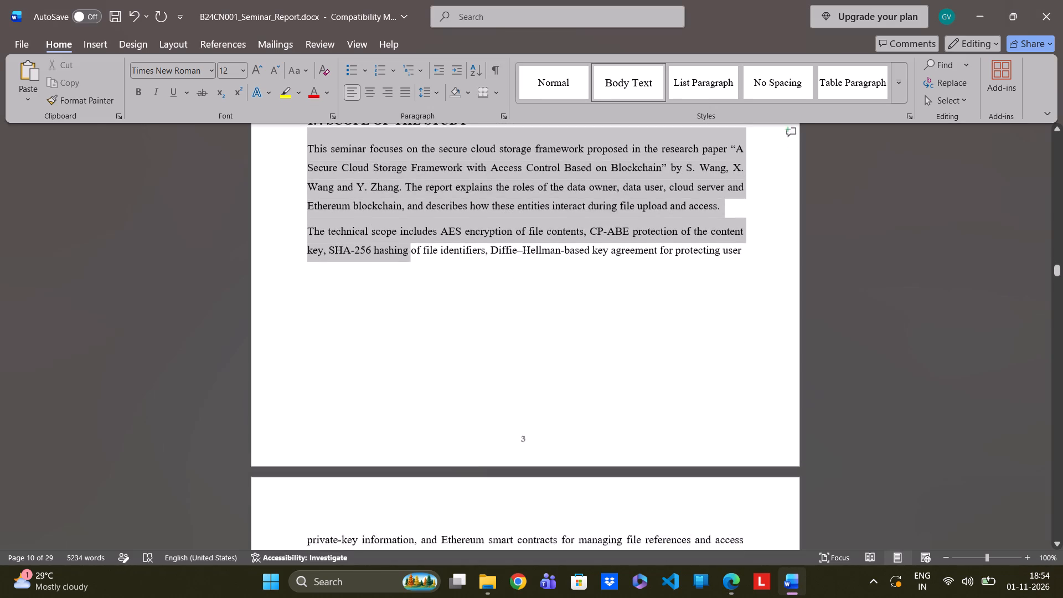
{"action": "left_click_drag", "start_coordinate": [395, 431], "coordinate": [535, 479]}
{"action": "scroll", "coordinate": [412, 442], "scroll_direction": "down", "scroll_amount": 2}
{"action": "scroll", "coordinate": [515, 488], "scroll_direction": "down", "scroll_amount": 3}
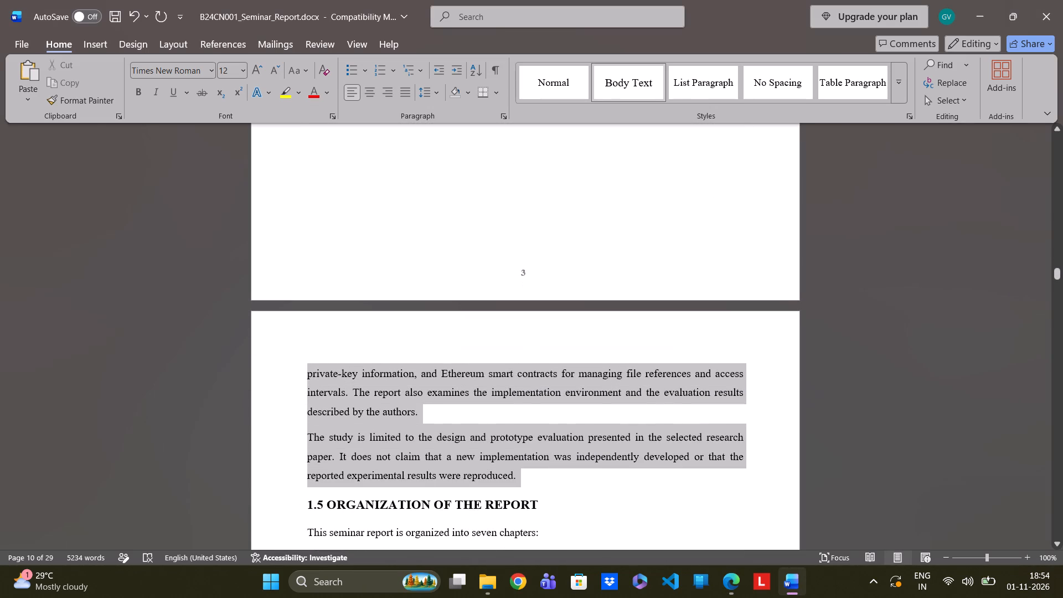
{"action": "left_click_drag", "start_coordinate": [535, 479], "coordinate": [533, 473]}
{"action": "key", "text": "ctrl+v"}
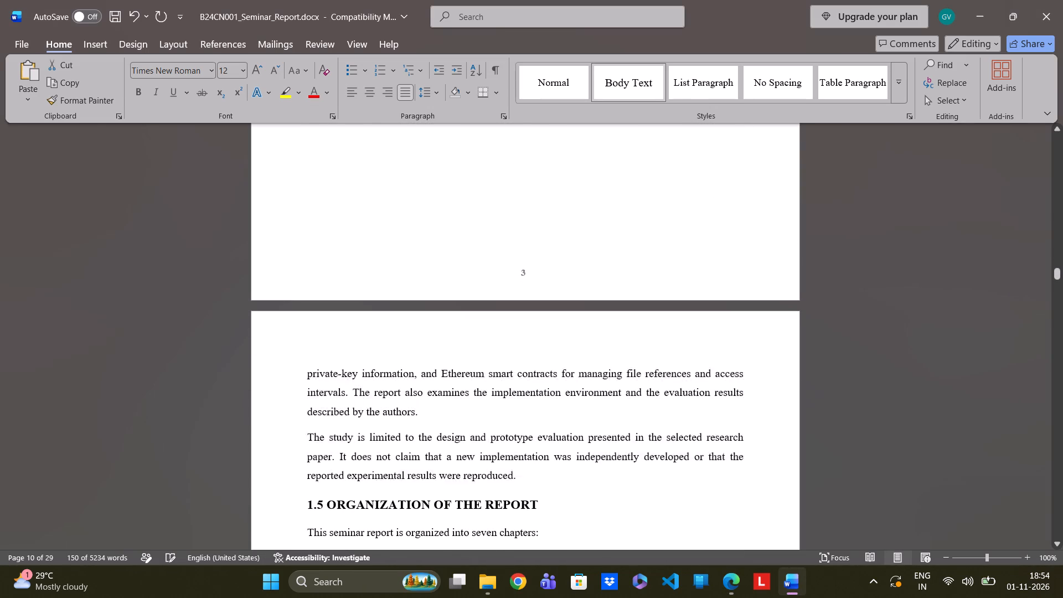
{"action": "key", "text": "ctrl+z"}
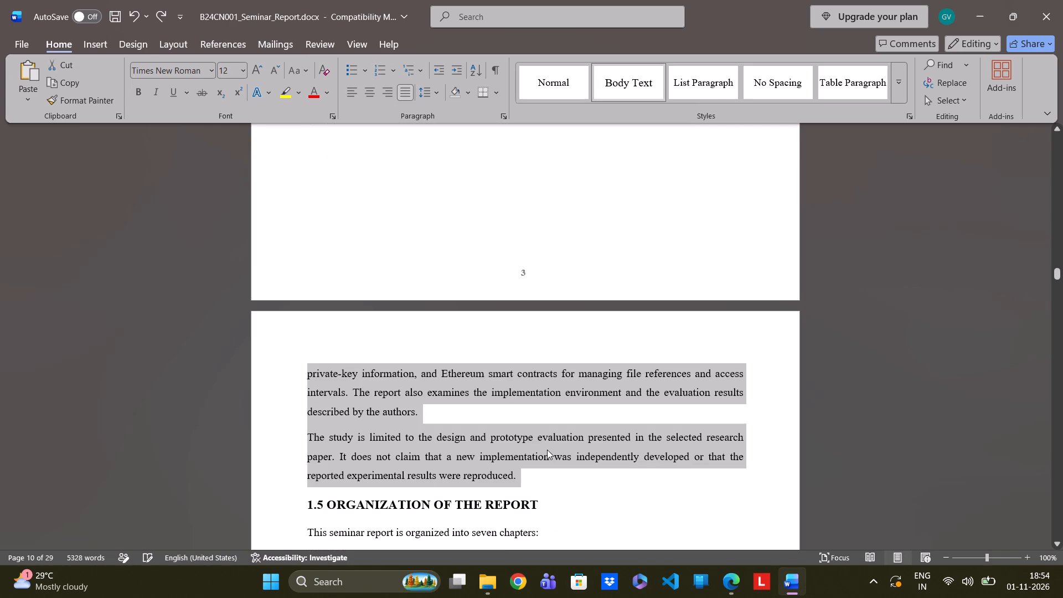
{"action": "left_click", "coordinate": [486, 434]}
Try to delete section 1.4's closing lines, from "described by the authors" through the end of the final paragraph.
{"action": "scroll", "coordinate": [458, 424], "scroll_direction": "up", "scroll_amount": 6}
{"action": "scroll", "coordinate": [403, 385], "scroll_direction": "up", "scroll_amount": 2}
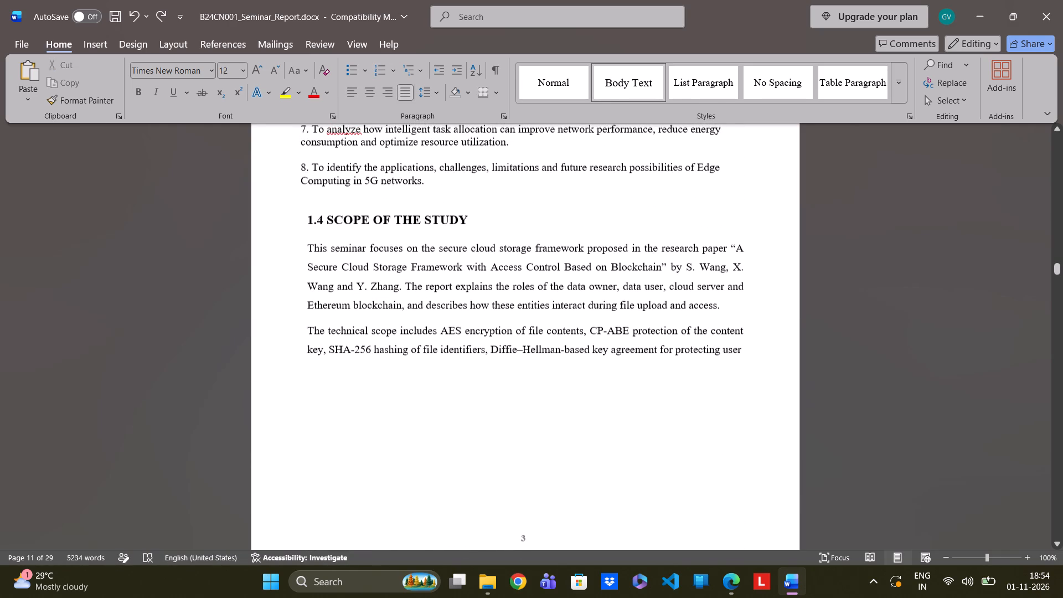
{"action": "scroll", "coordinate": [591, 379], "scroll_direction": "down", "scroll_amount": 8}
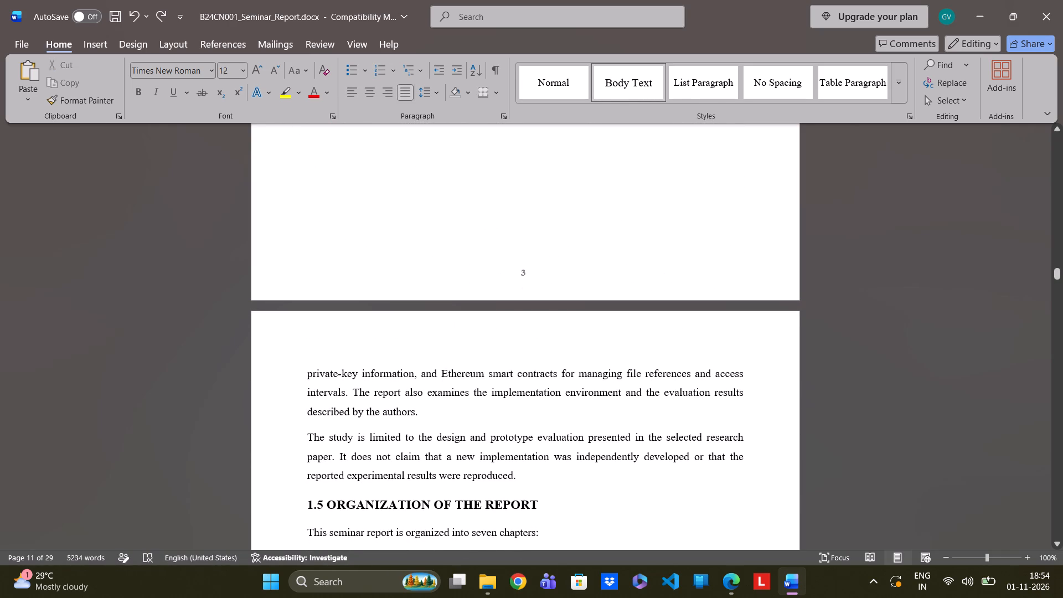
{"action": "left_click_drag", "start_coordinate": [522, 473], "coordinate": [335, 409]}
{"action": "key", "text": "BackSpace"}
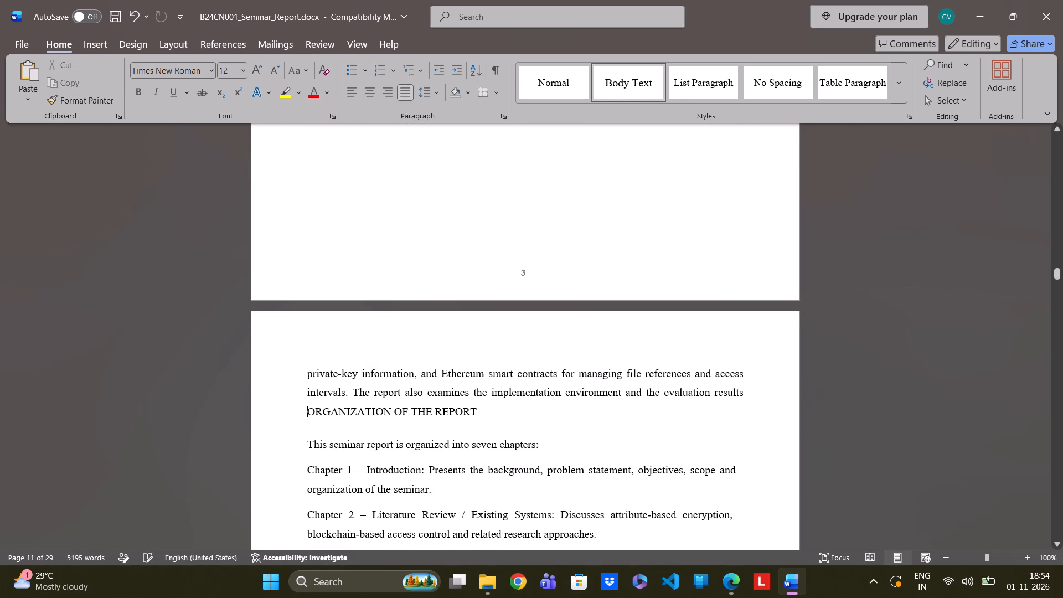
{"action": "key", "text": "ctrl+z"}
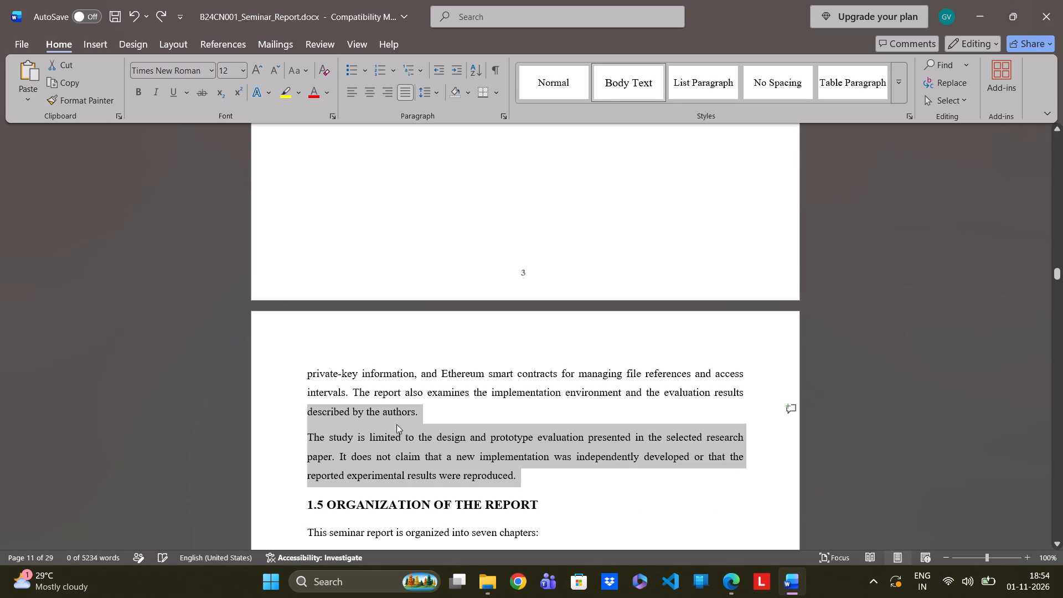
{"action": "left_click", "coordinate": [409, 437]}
Delete all the old secure cloud storage text under the 1.4 SCOPE OF THE STUDY heading, working upward from its last paragraph.
{"action": "left_click_drag", "start_coordinate": [519, 471], "coordinate": [313, 437]}
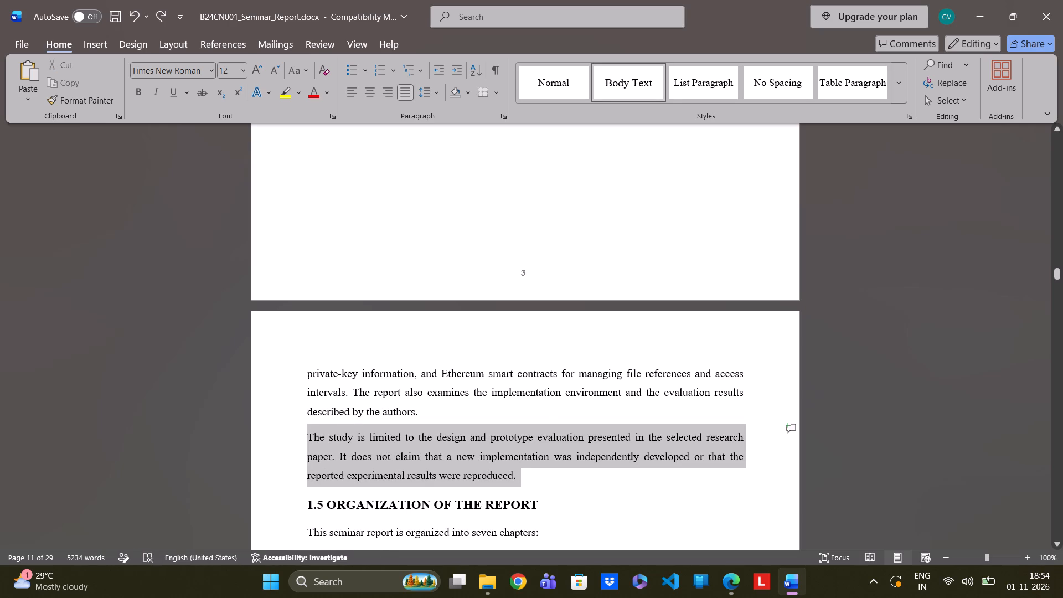
{"action": "left_click_drag", "start_coordinate": [313, 437], "coordinate": [313, 437]}
{"action": "key", "text": "BackSpace"}
{"action": "left_click_drag", "start_coordinate": [424, 416], "coordinate": [358, 405]}
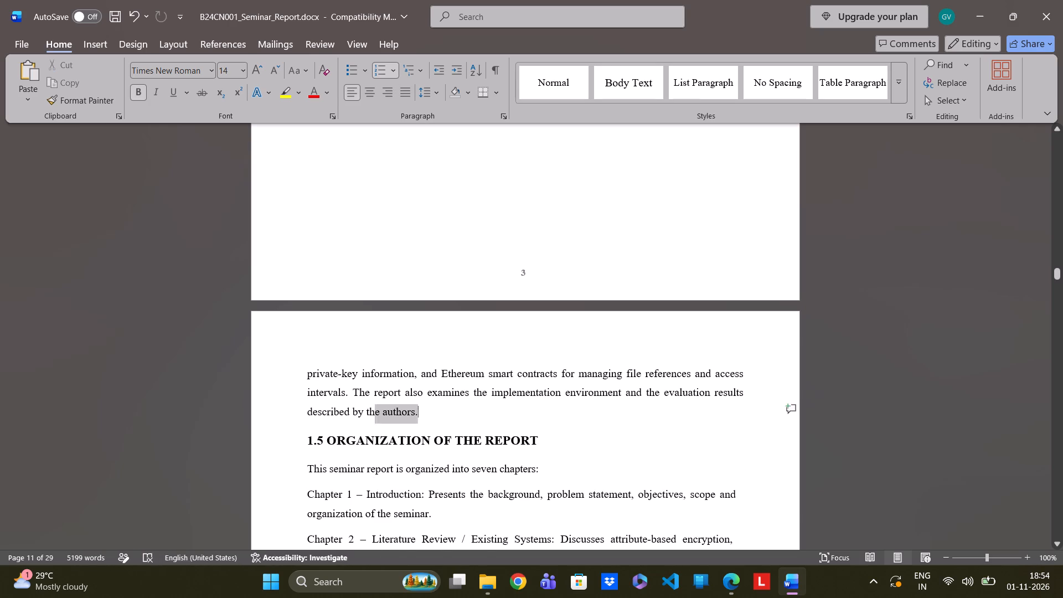
{"action": "left_click_drag", "start_coordinate": [358, 405], "coordinate": [318, 380]}
{"action": "key", "text": "BackSpace"}
{"action": "scroll", "coordinate": [363, 380], "scroll_direction": "up", "scroll_amount": 7}
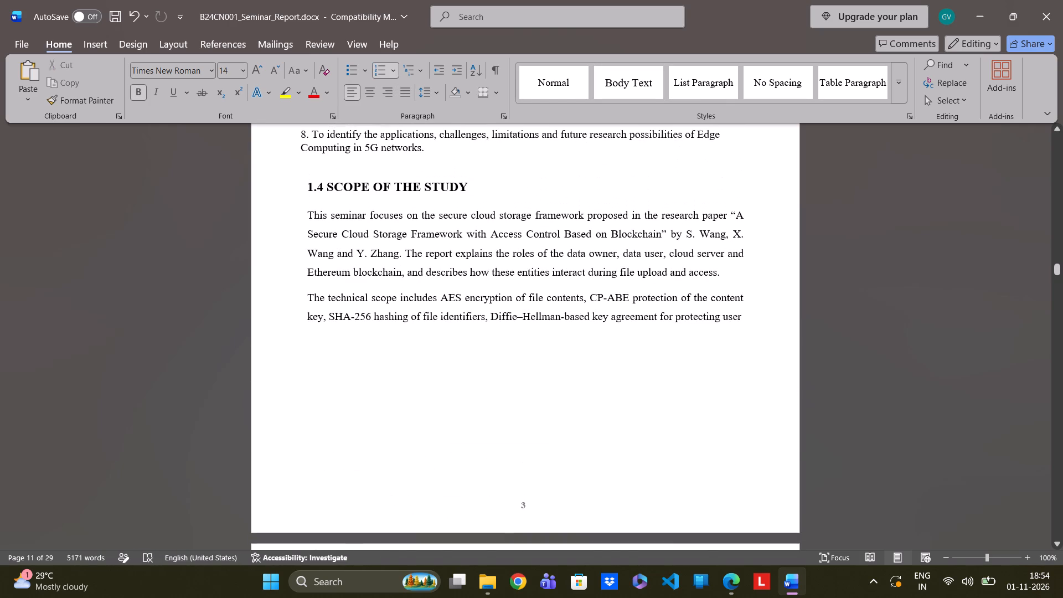
{"action": "left_click_drag", "start_coordinate": [742, 317], "coordinate": [308, 300]}
{"action": "key", "text": "BackSpace"}
{"action": "left_click_drag", "start_coordinate": [730, 268], "coordinate": [565, 262]}
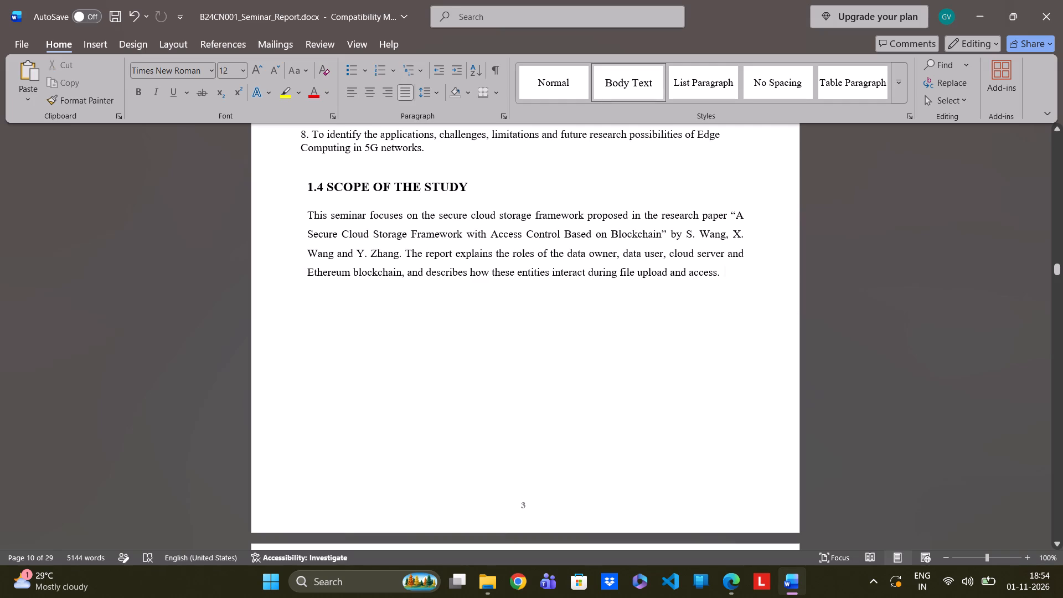
{"action": "left_click_drag", "start_coordinate": [565, 262], "coordinate": [316, 224]}
{"action": "key", "text": "BackSpace"}
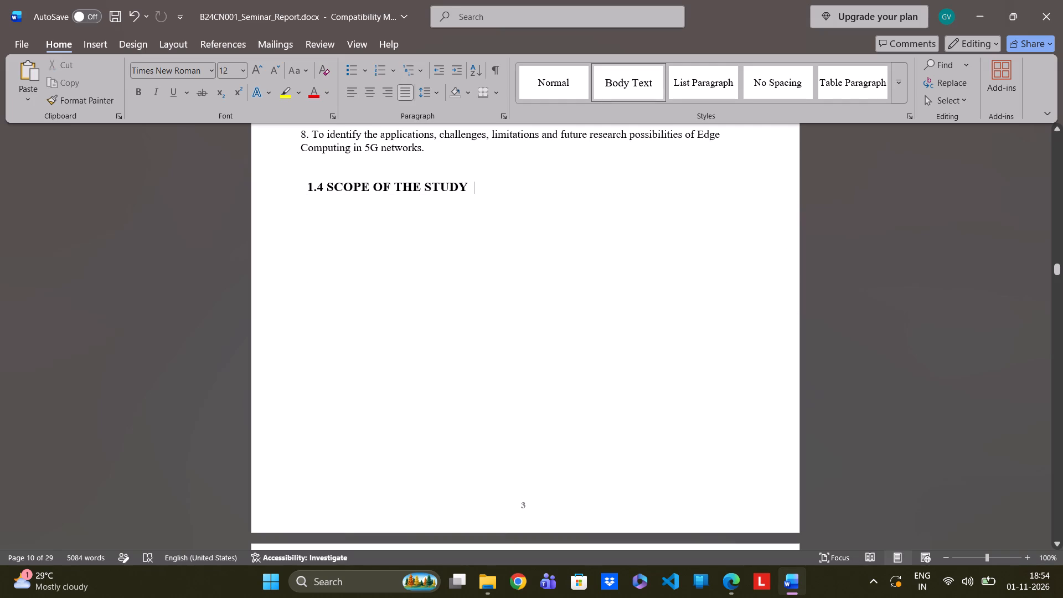
Paste ChatGPT's edge-computing scope text on a new line beneath the 1.4 SCOPE OF THE STUDY heading.
{"action": "key", "text": "Return"}
{"action": "key", "text": "Return"}
{"action": "key", "text": "ctrl+v"}
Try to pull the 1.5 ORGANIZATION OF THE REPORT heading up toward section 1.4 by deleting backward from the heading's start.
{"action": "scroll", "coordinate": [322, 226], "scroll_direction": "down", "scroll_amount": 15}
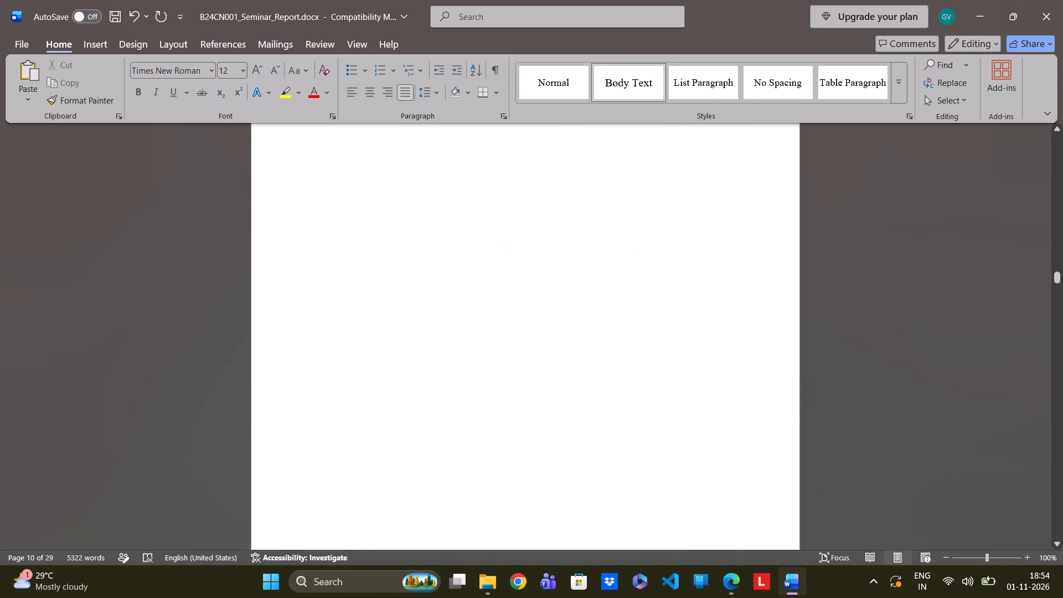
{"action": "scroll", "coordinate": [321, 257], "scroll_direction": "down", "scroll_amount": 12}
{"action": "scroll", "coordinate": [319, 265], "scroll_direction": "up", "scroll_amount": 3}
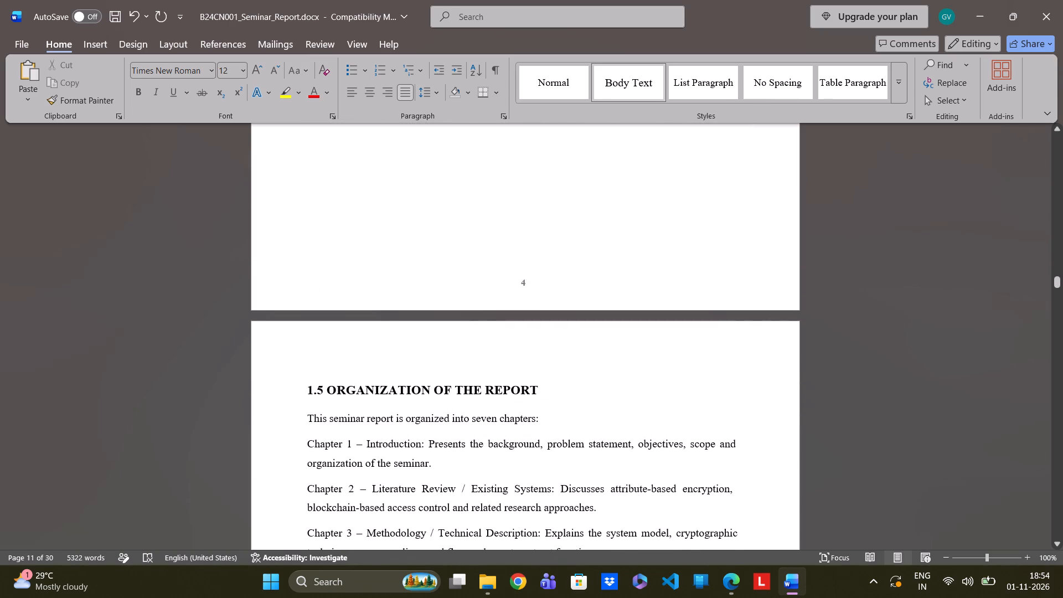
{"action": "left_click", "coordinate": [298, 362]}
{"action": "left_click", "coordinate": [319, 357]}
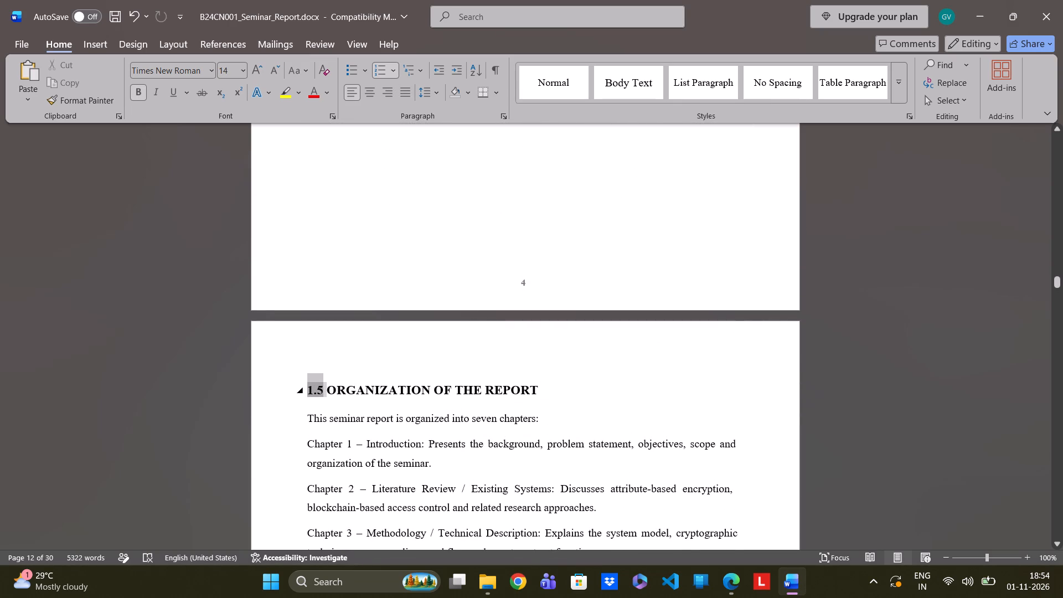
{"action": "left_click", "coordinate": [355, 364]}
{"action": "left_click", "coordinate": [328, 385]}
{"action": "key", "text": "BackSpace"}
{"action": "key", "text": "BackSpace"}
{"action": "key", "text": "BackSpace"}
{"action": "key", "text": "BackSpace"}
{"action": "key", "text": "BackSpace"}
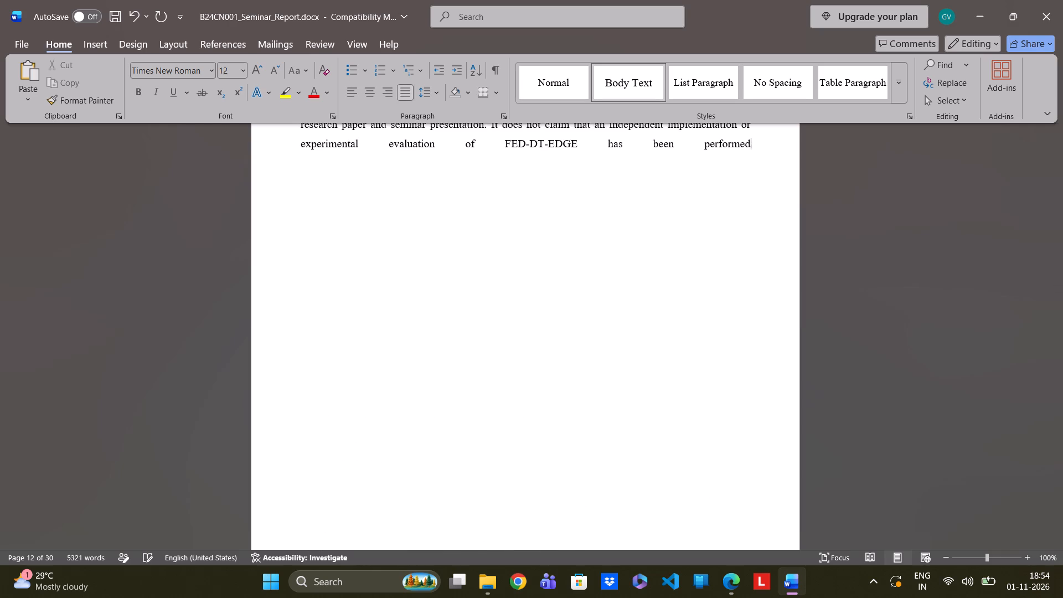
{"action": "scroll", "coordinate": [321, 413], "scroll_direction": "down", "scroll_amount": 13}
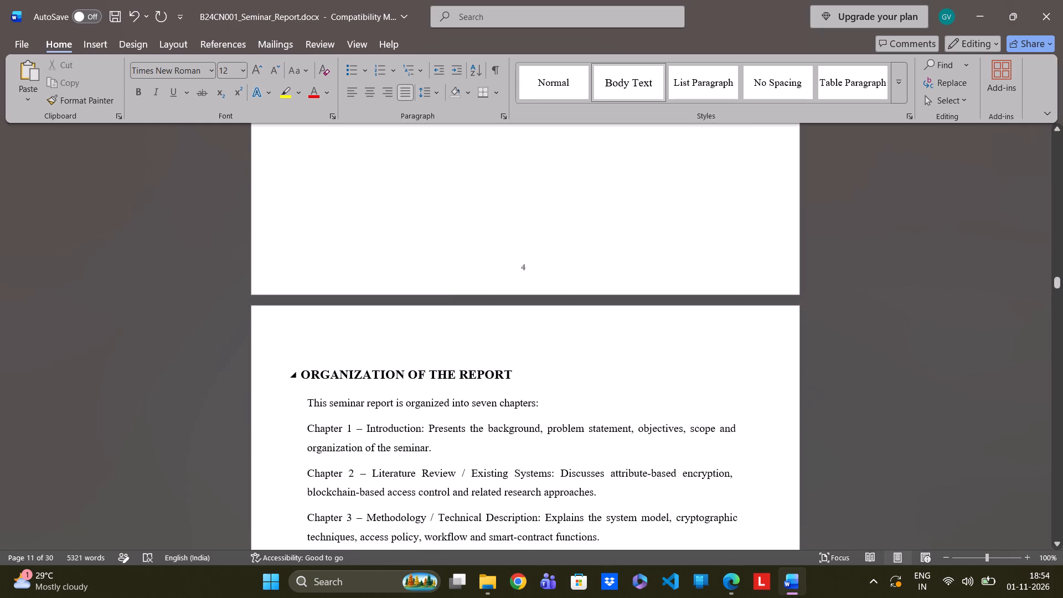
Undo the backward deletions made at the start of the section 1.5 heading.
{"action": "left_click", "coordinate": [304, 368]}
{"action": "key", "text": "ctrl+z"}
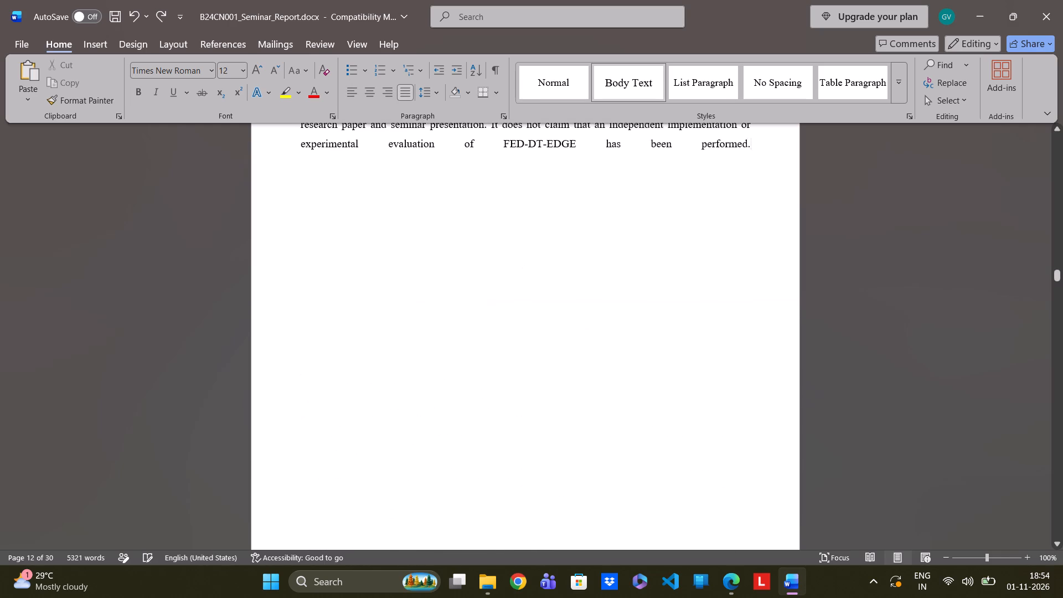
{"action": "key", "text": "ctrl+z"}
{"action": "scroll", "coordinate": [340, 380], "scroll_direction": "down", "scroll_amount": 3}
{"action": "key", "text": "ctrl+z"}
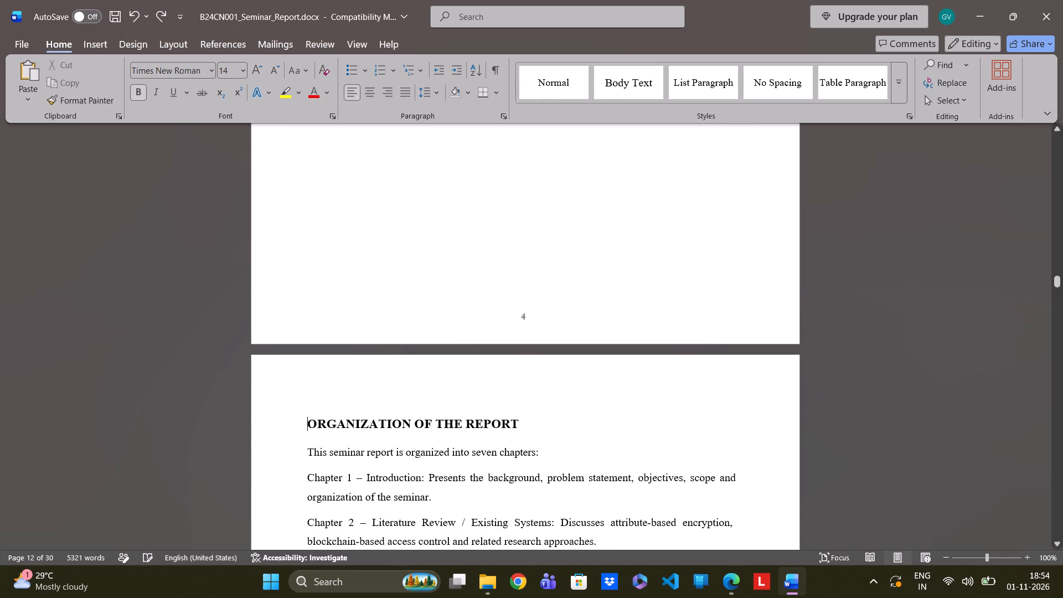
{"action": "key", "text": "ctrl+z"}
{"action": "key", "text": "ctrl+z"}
Review the pages from the List of Tables through section 1.5, checking how the replaced sections are laid out.
{"action": "scroll", "coordinate": [509, 350], "scroll_direction": "up", "scroll_amount": 2}
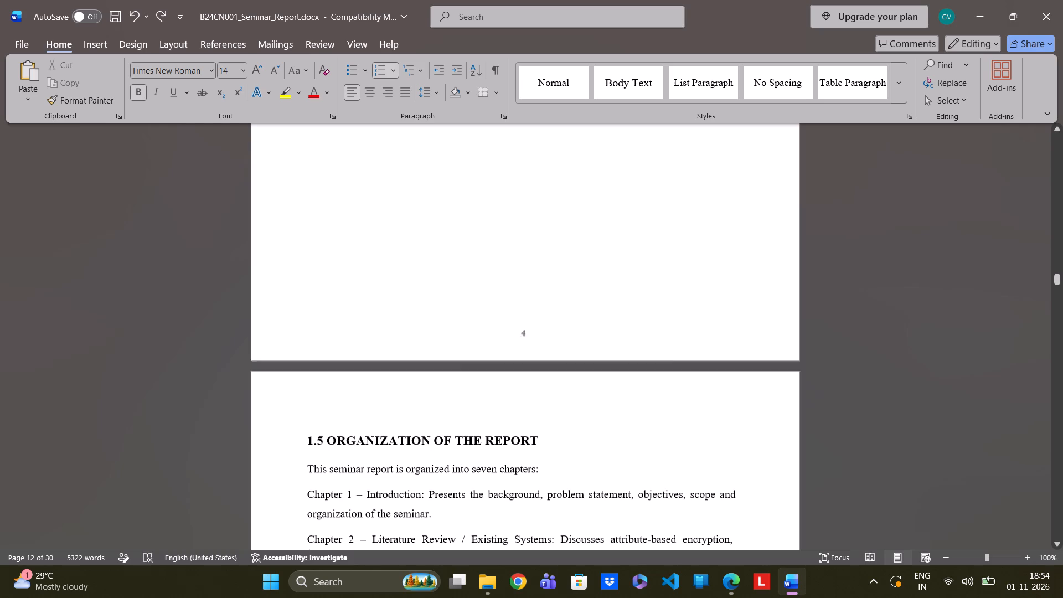
{"action": "scroll", "coordinate": [509, 350], "scroll_direction": "up", "scroll_amount": 20}
{"action": "scroll", "coordinate": [509, 350], "scroll_direction": "up", "scroll_amount": 19}
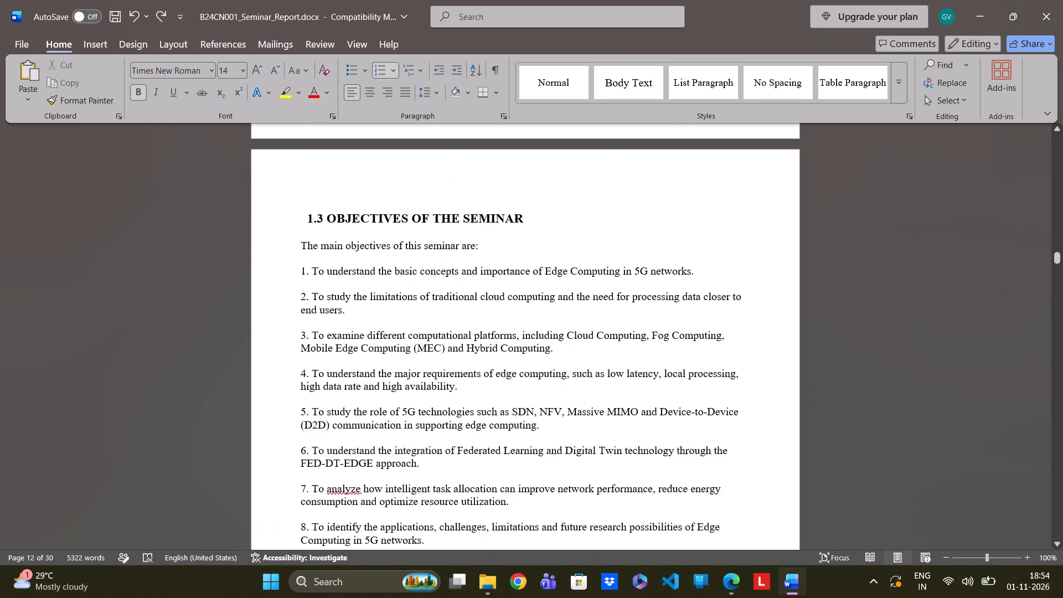
{"action": "scroll", "coordinate": [509, 350], "scroll_direction": "up", "scroll_amount": 18}
{"action": "scroll", "coordinate": [509, 350], "scroll_direction": "up", "scroll_amount": 9}
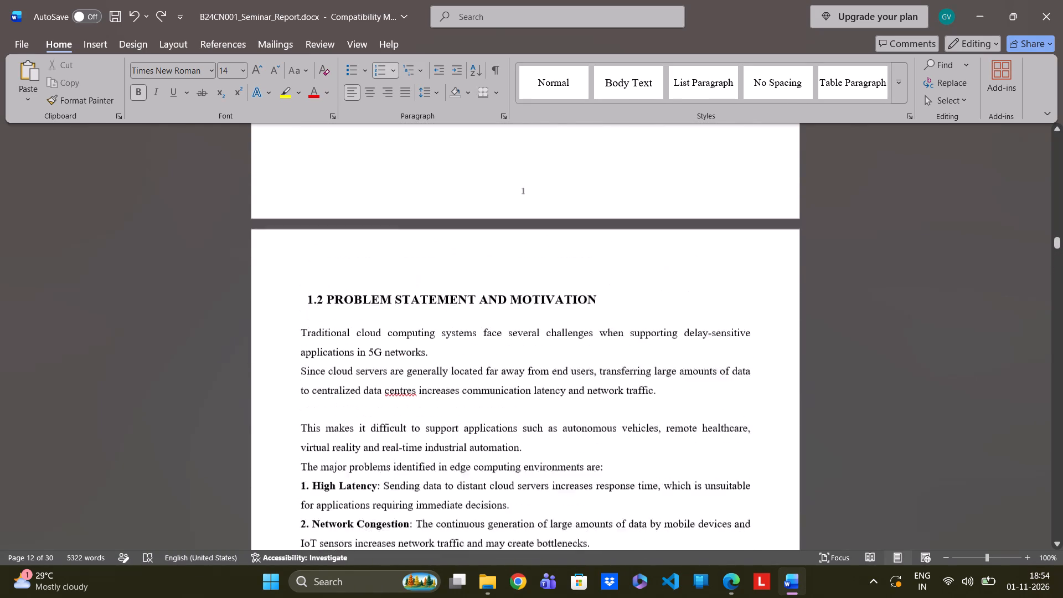
{"action": "scroll", "coordinate": [509, 350], "scroll_direction": "up", "scroll_amount": 20}
{"action": "scroll", "coordinate": [509, 350], "scroll_direction": "up", "scroll_amount": 14}
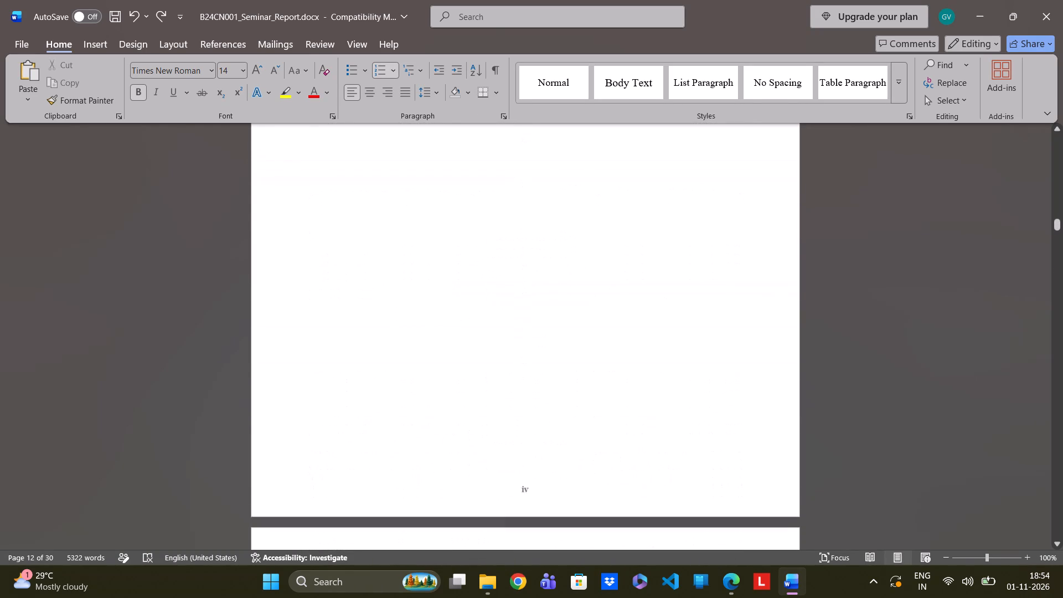
{"action": "scroll", "coordinate": [509, 350], "scroll_direction": "up", "scroll_amount": 4}
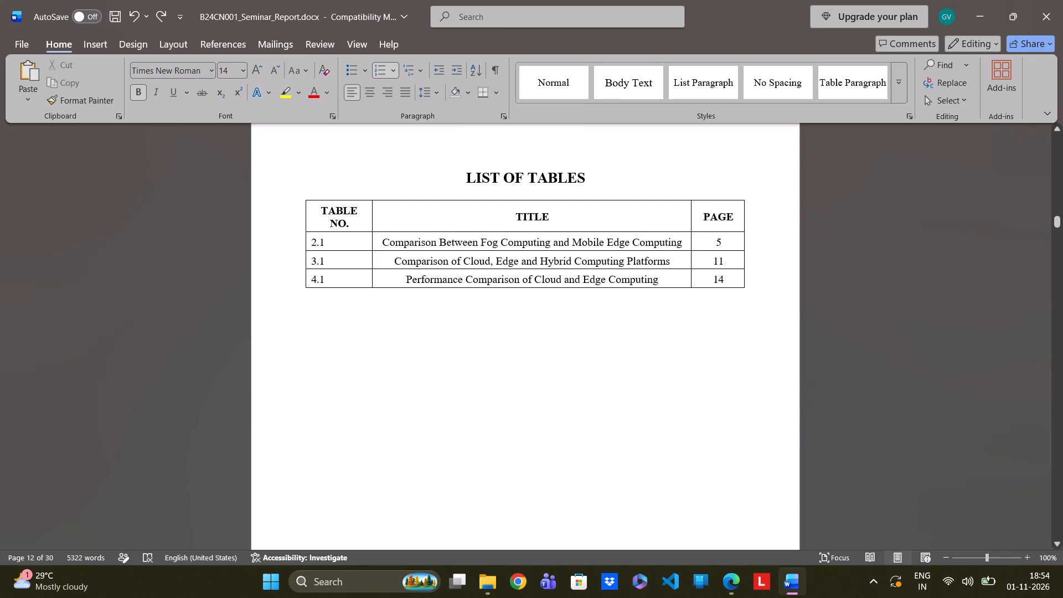
{"action": "scroll", "coordinate": [519, 361], "scroll_direction": "down", "scroll_amount": 3}
{"action": "scroll", "coordinate": [520, 363], "scroll_direction": "up", "scroll_amount": 16}
{"action": "scroll", "coordinate": [522, 300], "scroll_direction": "down", "scroll_amount": 20}
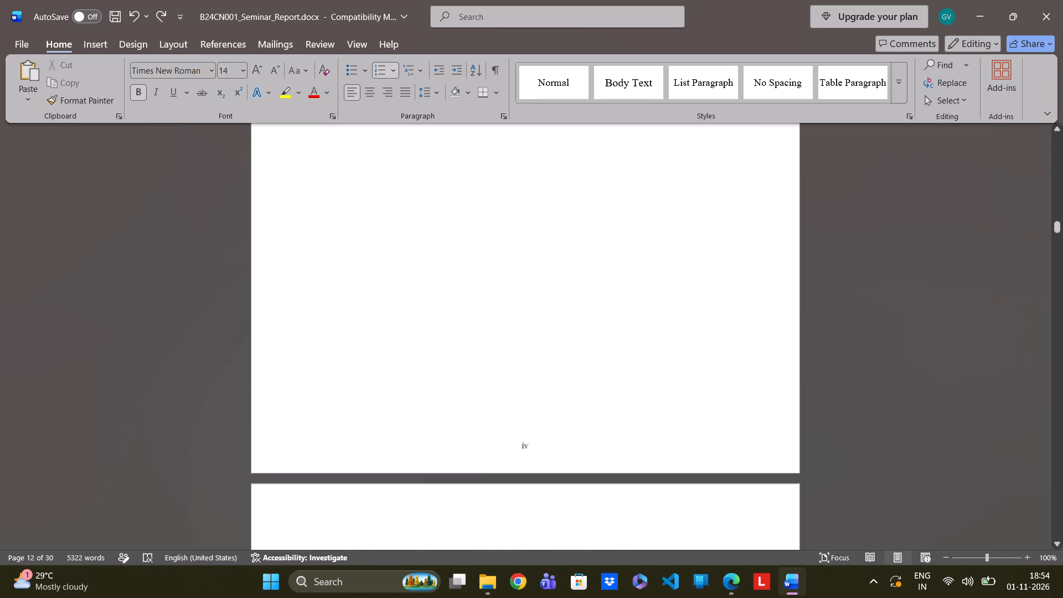
{"action": "scroll", "coordinate": [523, 270], "scroll_direction": "down", "scroll_amount": 20}
{"action": "scroll", "coordinate": [523, 270], "scroll_direction": "down", "scroll_amount": 20}
{"action": "scroll", "coordinate": [523, 270], "scroll_direction": "down", "scroll_amount": 4}
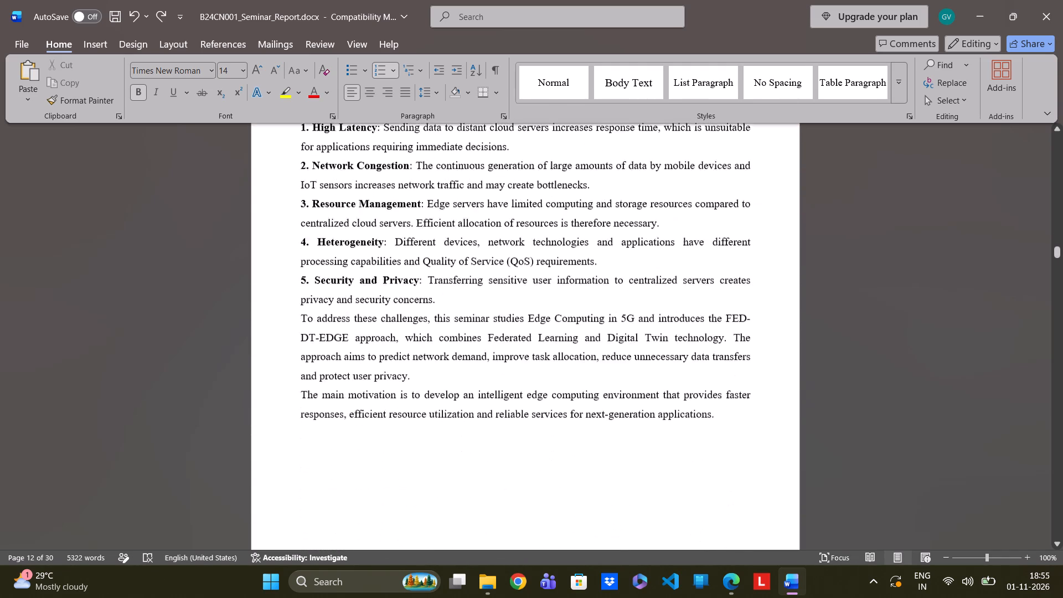
{"action": "scroll", "coordinate": [522, 271], "scroll_direction": "down", "scroll_amount": 20}
{"action": "scroll", "coordinate": [522, 271], "scroll_direction": "down", "scroll_amount": 20}
{"action": "scroll", "coordinate": [522, 271], "scroll_direction": "down", "scroll_amount": 4}
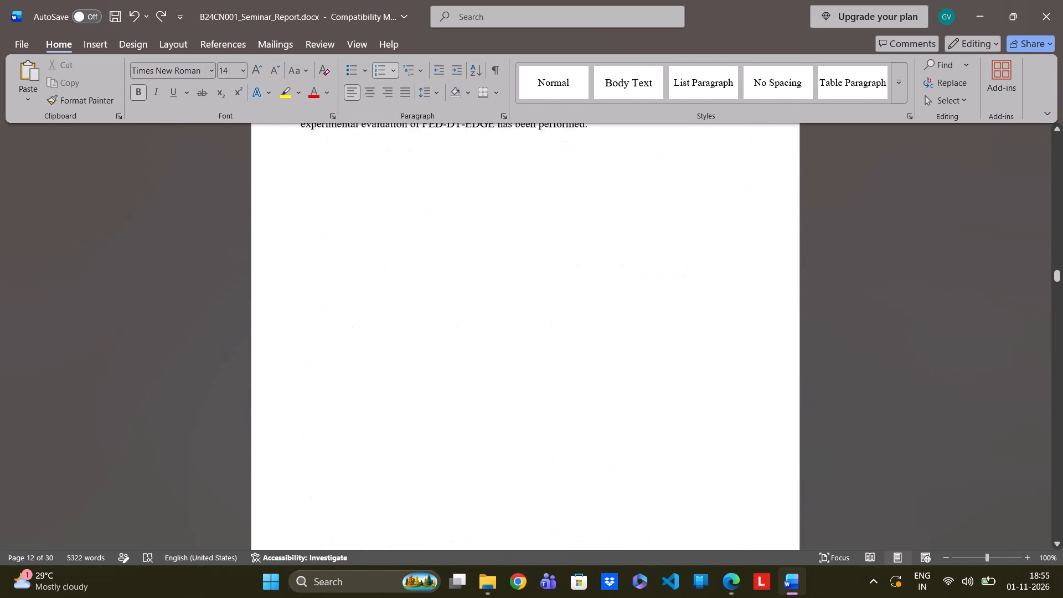
{"action": "scroll", "coordinate": [522, 270], "scroll_direction": "down", "scroll_amount": 16}
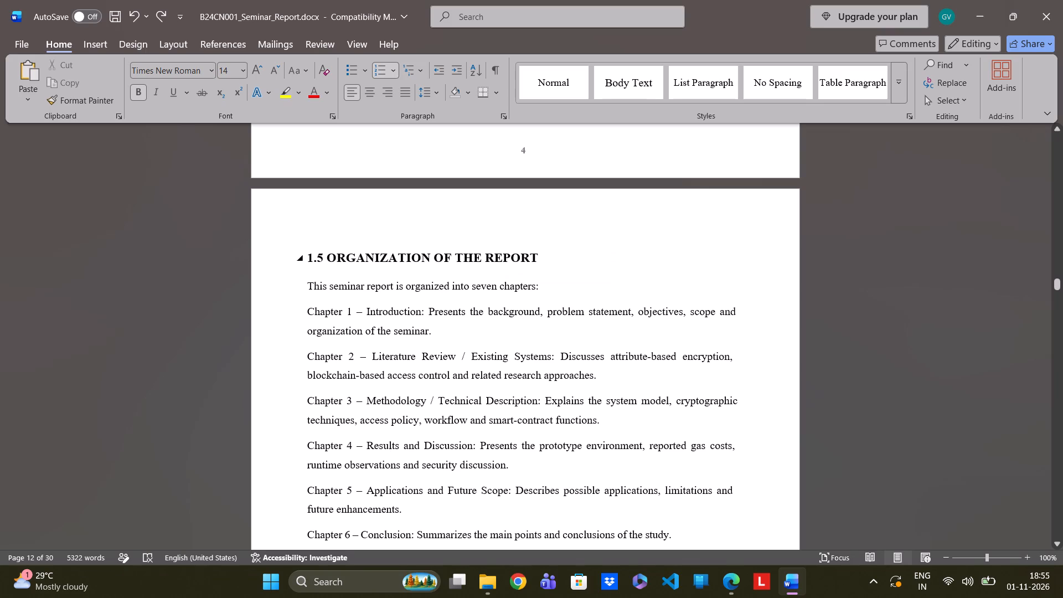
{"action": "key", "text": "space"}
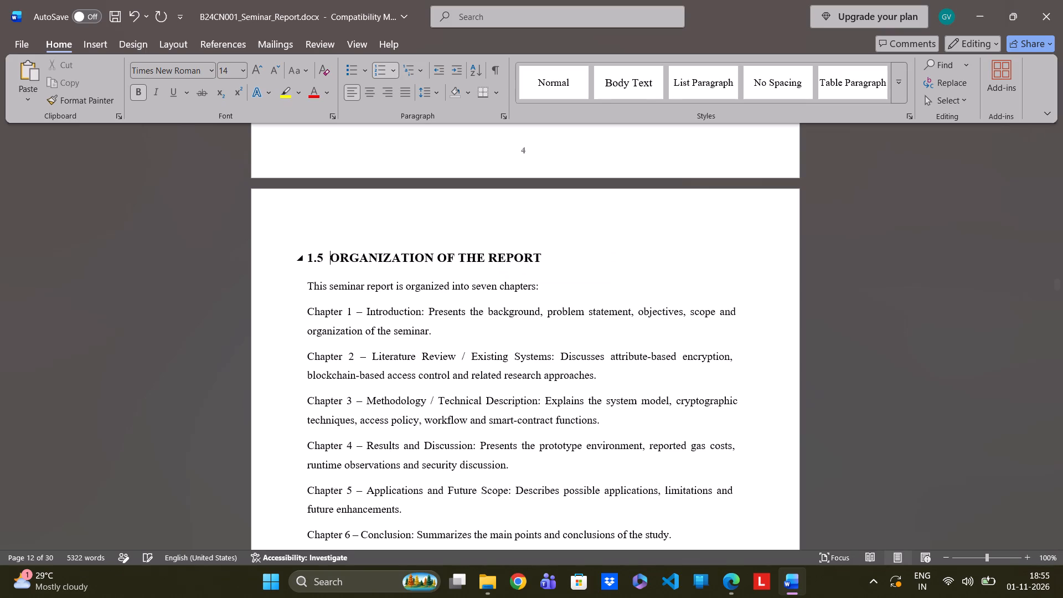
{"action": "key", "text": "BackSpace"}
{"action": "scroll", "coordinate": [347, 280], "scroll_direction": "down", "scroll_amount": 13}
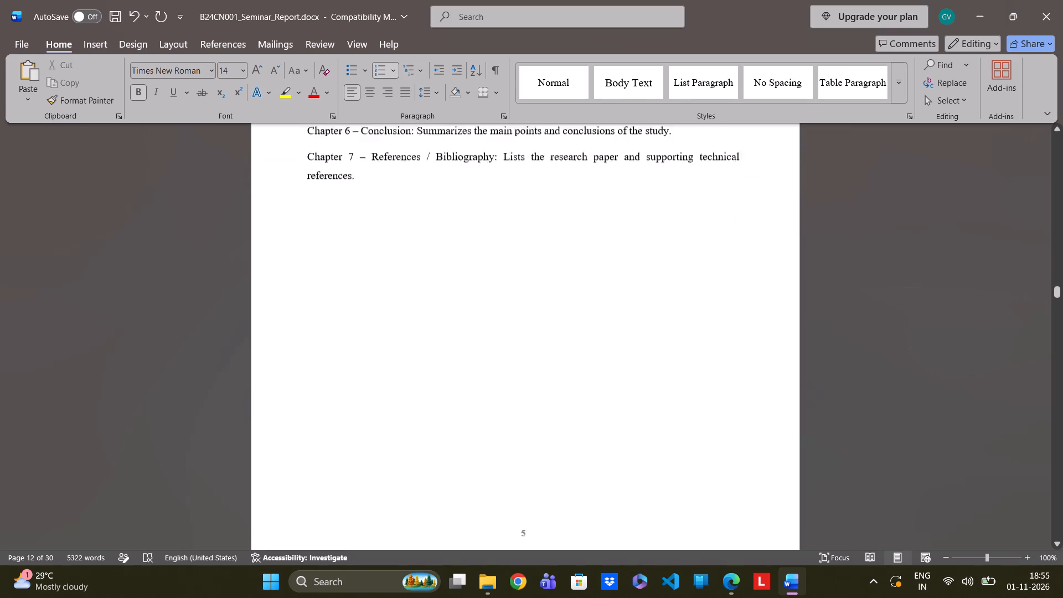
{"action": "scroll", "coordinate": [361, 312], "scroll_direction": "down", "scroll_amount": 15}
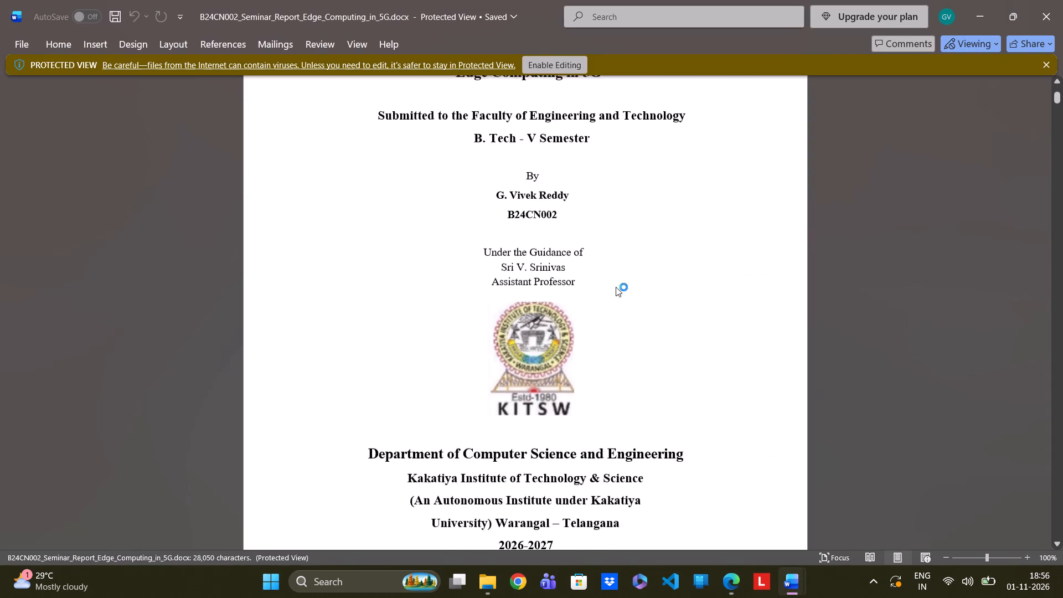
{"action": "scroll", "coordinate": [616, 287], "scroll_direction": "down", "scroll_amount": 20}
{"action": "scroll", "coordinate": [616, 287], "scroll_direction": "down", "scroll_amount": 19}
{"action": "scroll", "coordinate": [631, 300], "scroll_direction": "up", "scroll_amount": 1}
{"action": "scroll", "coordinate": [631, 300], "scroll_direction": "down", "scroll_amount": 13}
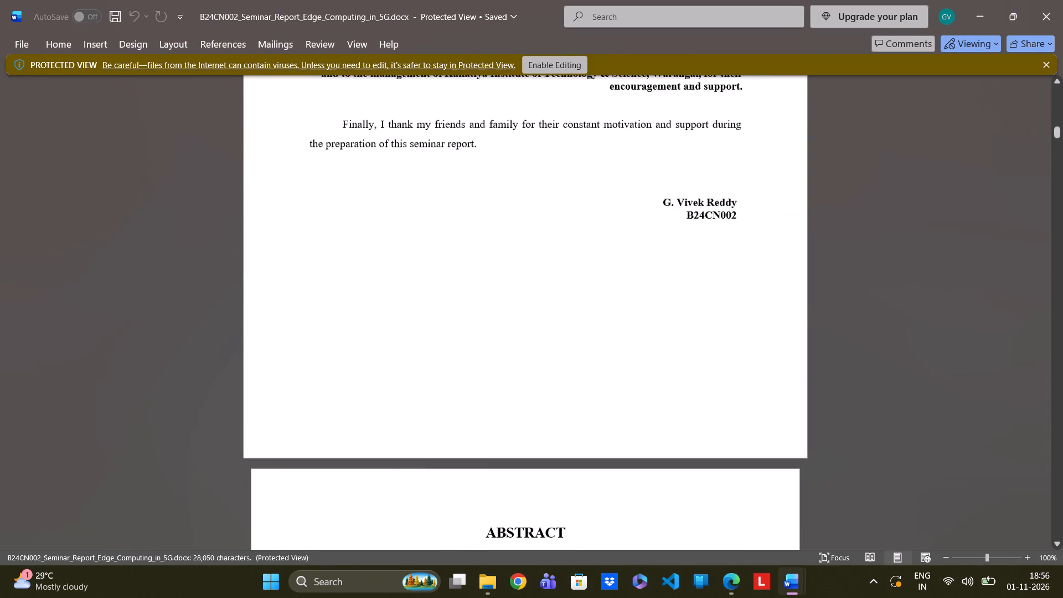
{"action": "scroll", "coordinate": [632, 299], "scroll_direction": "down", "scroll_amount": 14}
{"action": "scroll", "coordinate": [637, 295], "scroll_direction": "up", "scroll_amount": 4}
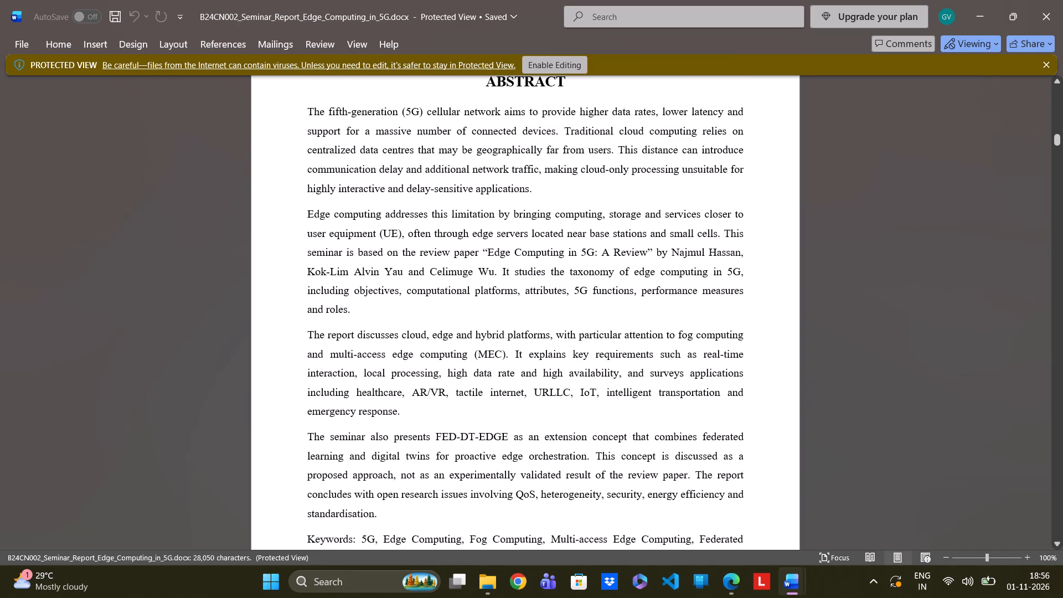
{"action": "scroll", "coordinate": [637, 295], "scroll_direction": "down", "scroll_amount": 2}
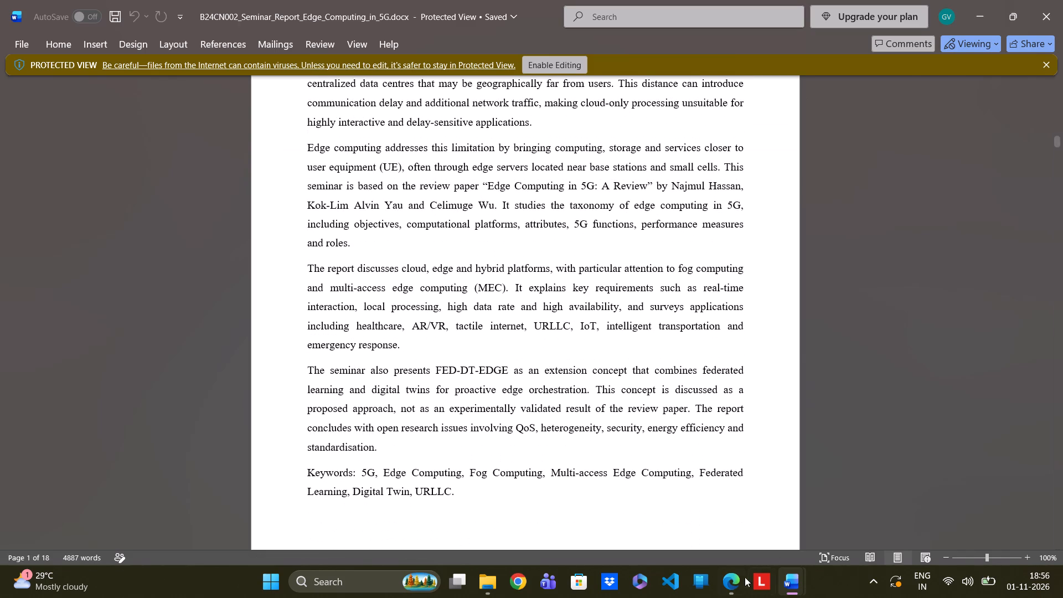
Return to ChatGPT in Edge, close the file viewer, and copy the suggested ABSTRACT body from its first paragraph through the keywords.
{"action": "left_click", "coordinate": [741, 580]}
{"action": "scroll", "coordinate": [604, 349], "scroll_direction": "up", "scroll_amount": 1}
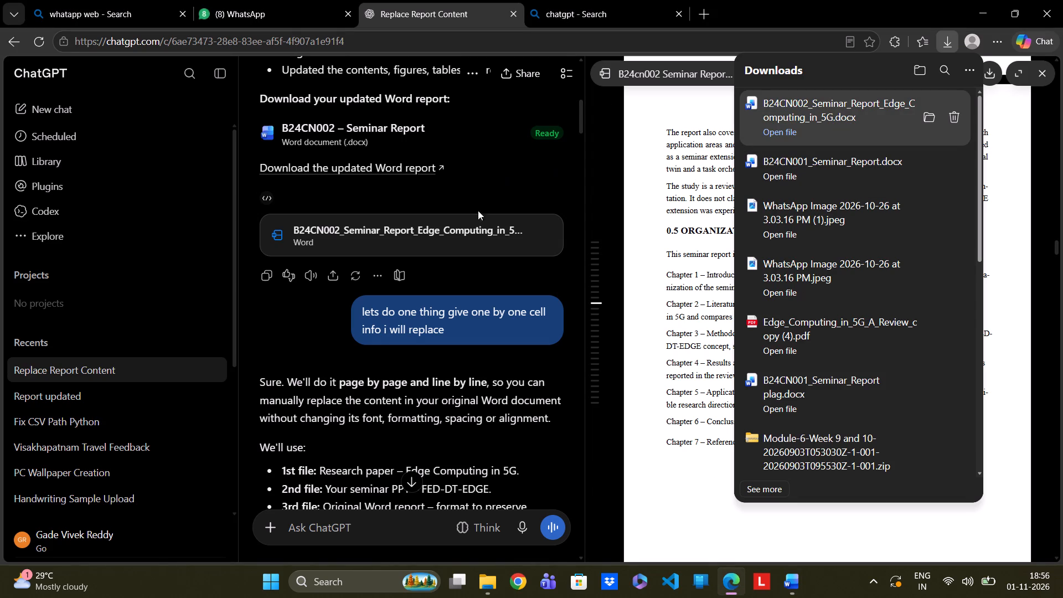
{"action": "scroll", "coordinate": [475, 220], "scroll_direction": "up", "scroll_amount": 14}
{"action": "left_click", "coordinate": [1044, 68]}
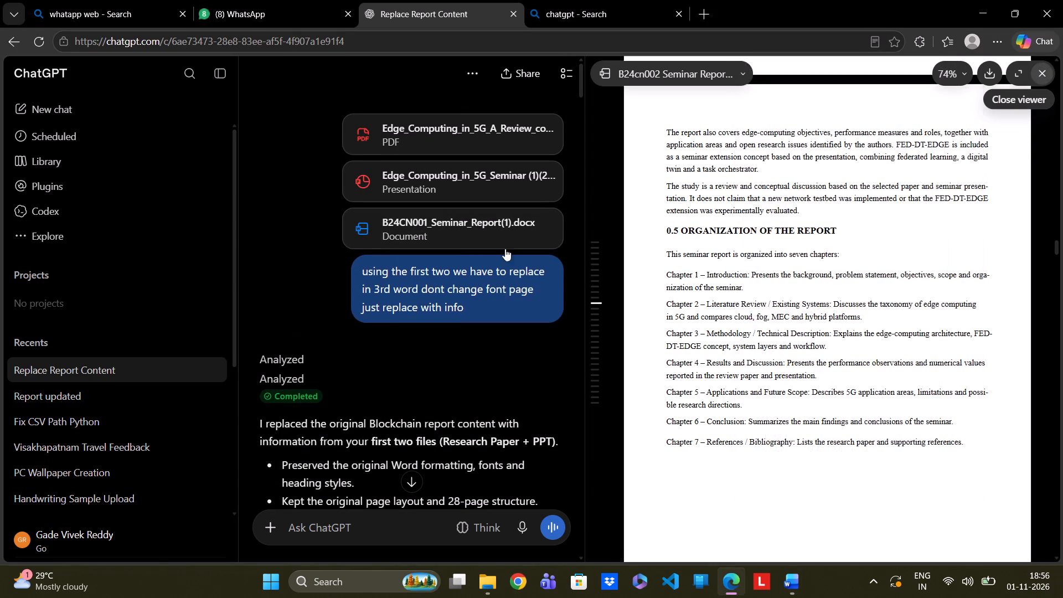
{"action": "scroll", "coordinate": [469, 260], "scroll_direction": "down", "scroll_amount": 13}
{"action": "scroll", "coordinate": [471, 262], "scroll_direction": "down", "scroll_amount": 13}
{"action": "scroll", "coordinate": [471, 262], "scroll_direction": "up", "scroll_amount": 3}
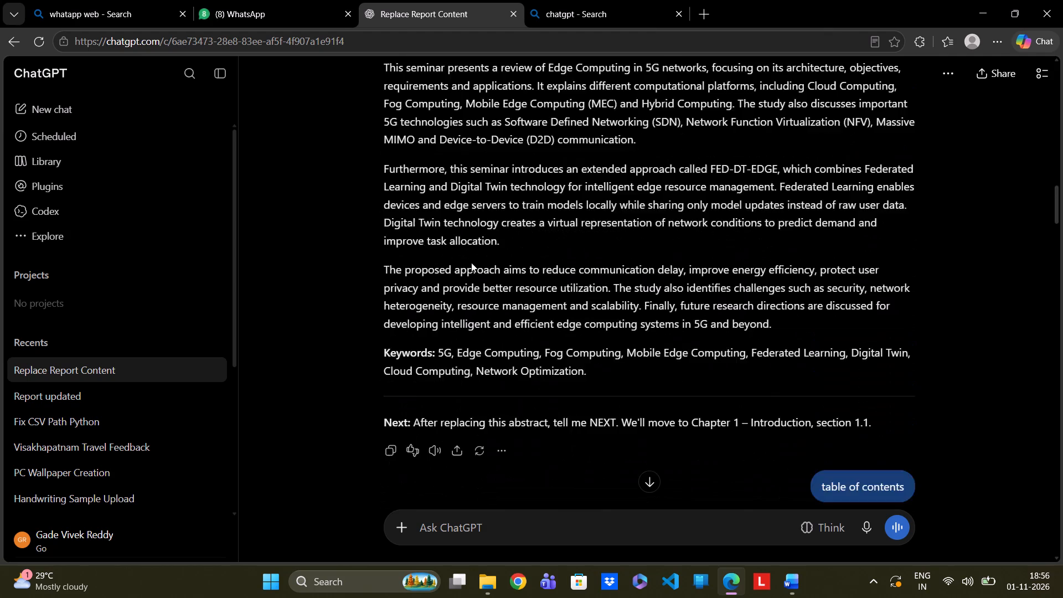
{"action": "scroll", "coordinate": [471, 262], "scroll_direction": "up", "scroll_amount": 3}
{"action": "scroll", "coordinate": [471, 262], "scroll_direction": "down", "scroll_amount": 1}
{"action": "left_click_drag", "start_coordinate": [384, 168], "coordinate": [445, 250]}
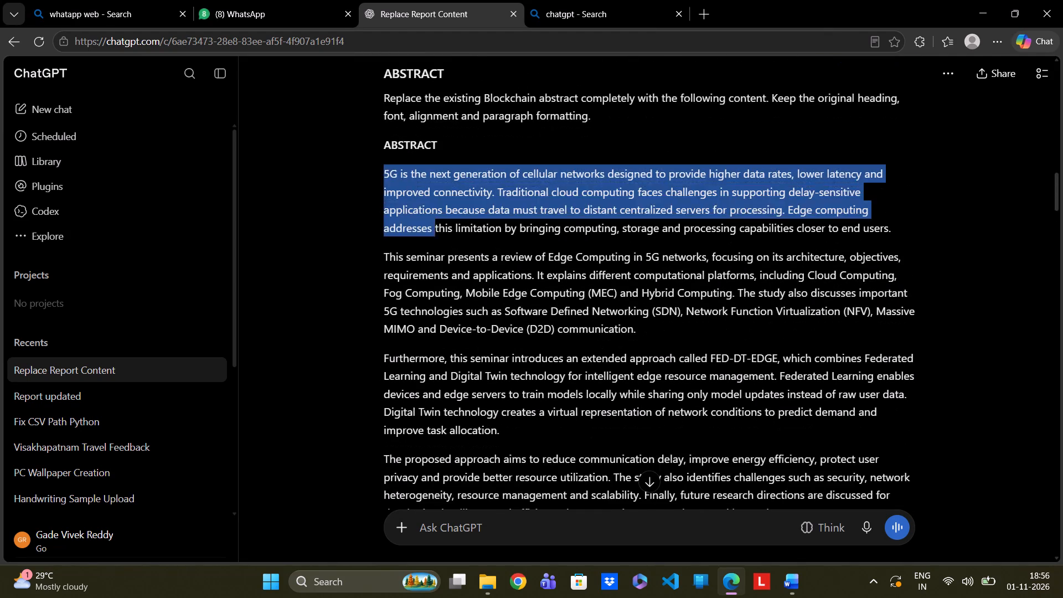
{"action": "left_click_drag", "start_coordinate": [445, 250], "coordinate": [662, 290]}
{"action": "scroll", "coordinate": [463, 277], "scroll_direction": "down", "scroll_amount": 4}
{"action": "key", "text": "ctrl+c"}
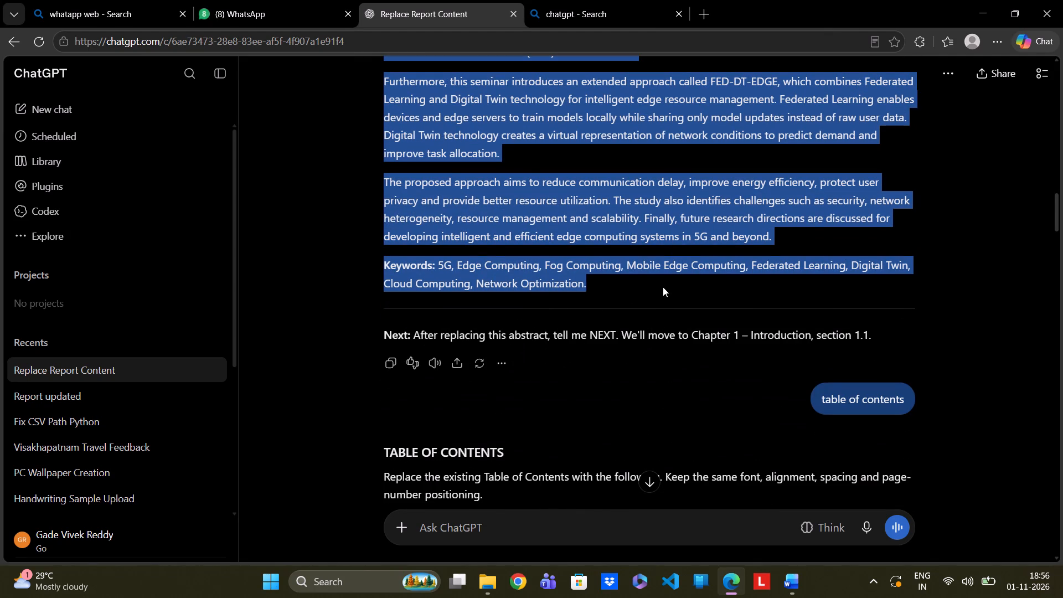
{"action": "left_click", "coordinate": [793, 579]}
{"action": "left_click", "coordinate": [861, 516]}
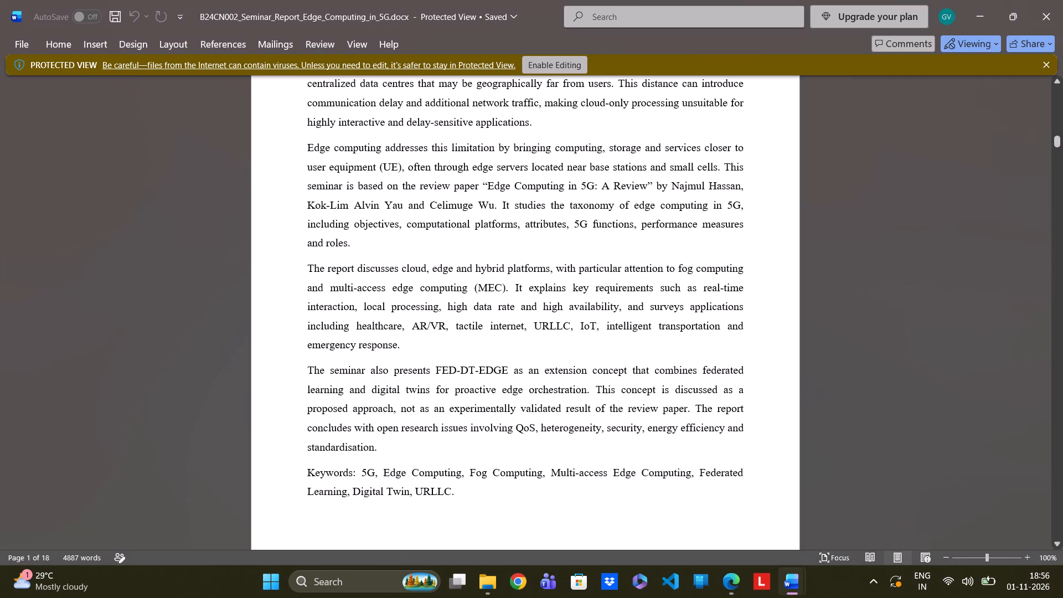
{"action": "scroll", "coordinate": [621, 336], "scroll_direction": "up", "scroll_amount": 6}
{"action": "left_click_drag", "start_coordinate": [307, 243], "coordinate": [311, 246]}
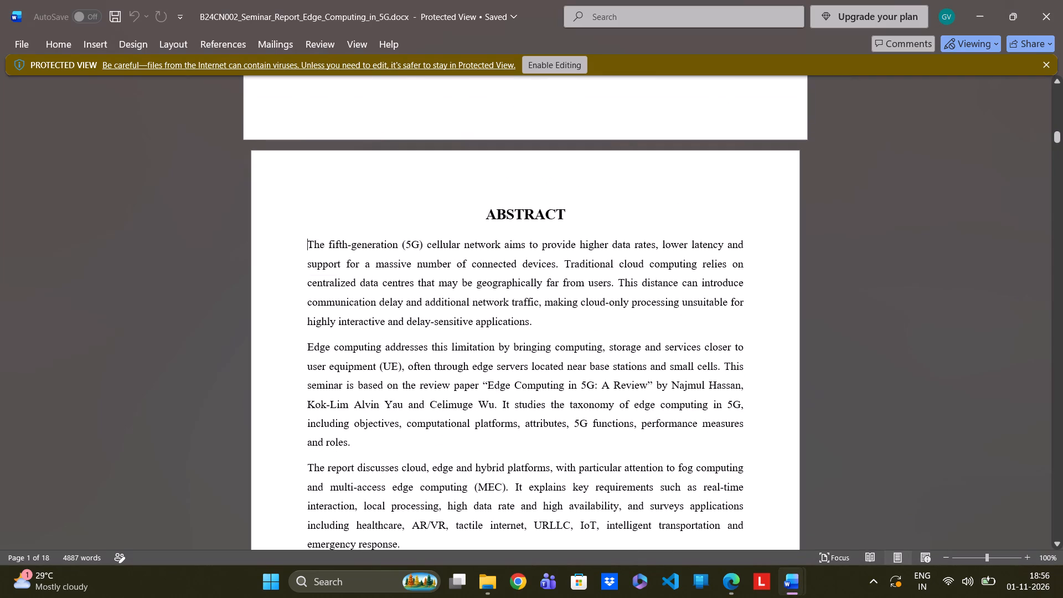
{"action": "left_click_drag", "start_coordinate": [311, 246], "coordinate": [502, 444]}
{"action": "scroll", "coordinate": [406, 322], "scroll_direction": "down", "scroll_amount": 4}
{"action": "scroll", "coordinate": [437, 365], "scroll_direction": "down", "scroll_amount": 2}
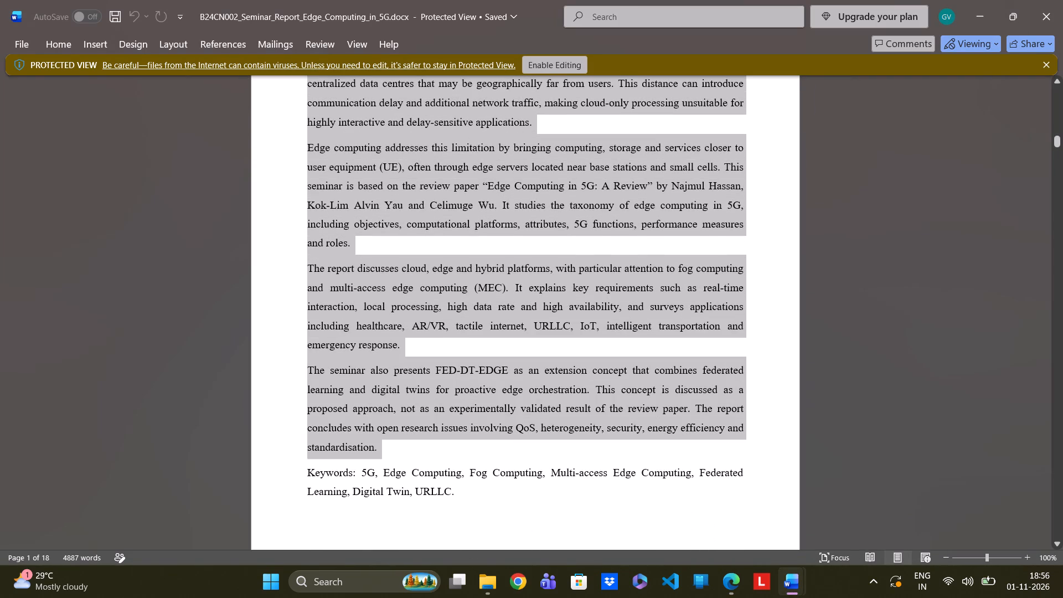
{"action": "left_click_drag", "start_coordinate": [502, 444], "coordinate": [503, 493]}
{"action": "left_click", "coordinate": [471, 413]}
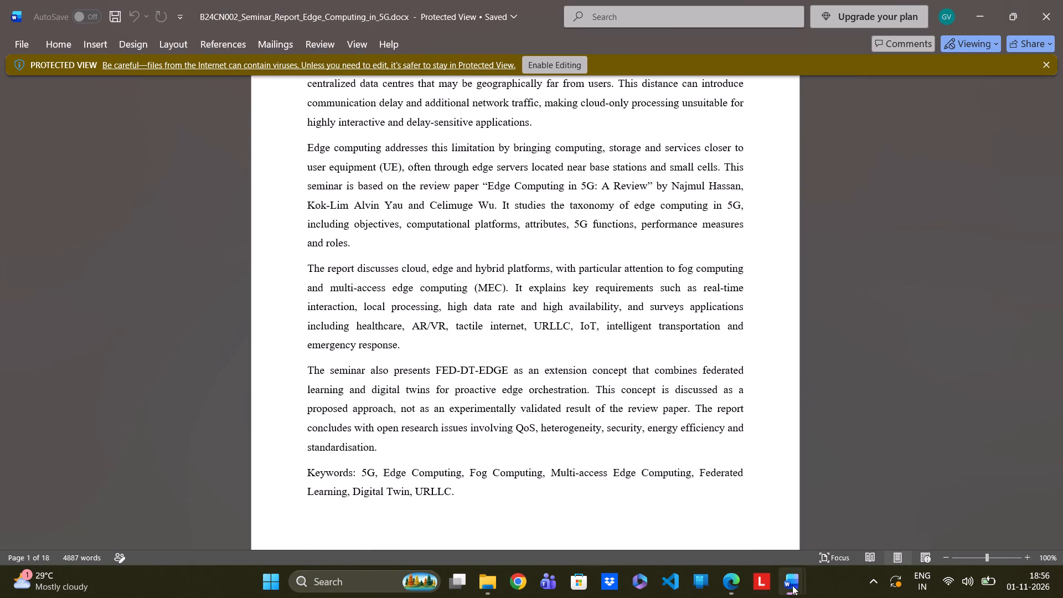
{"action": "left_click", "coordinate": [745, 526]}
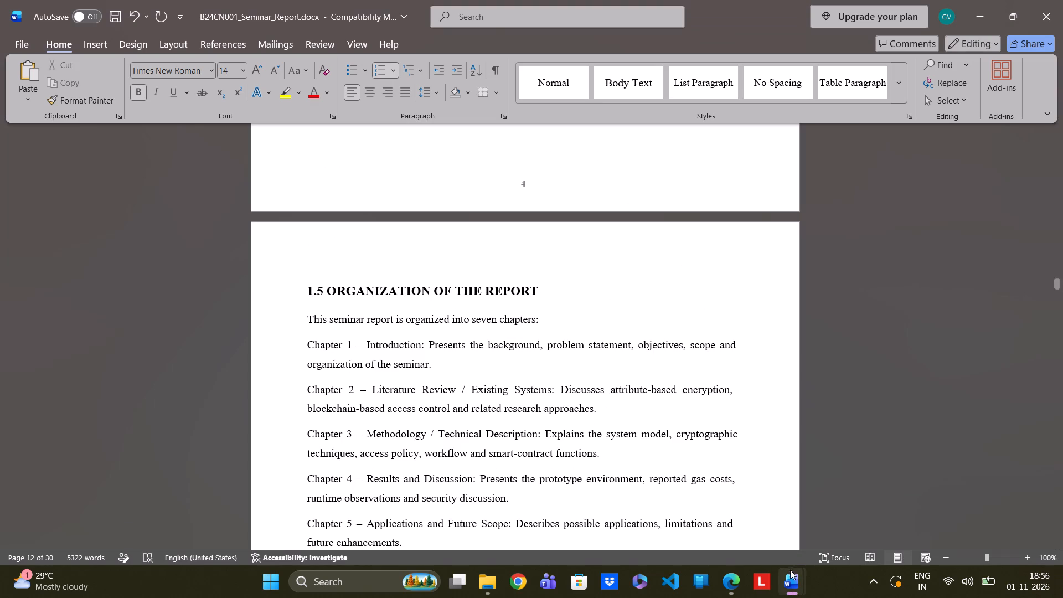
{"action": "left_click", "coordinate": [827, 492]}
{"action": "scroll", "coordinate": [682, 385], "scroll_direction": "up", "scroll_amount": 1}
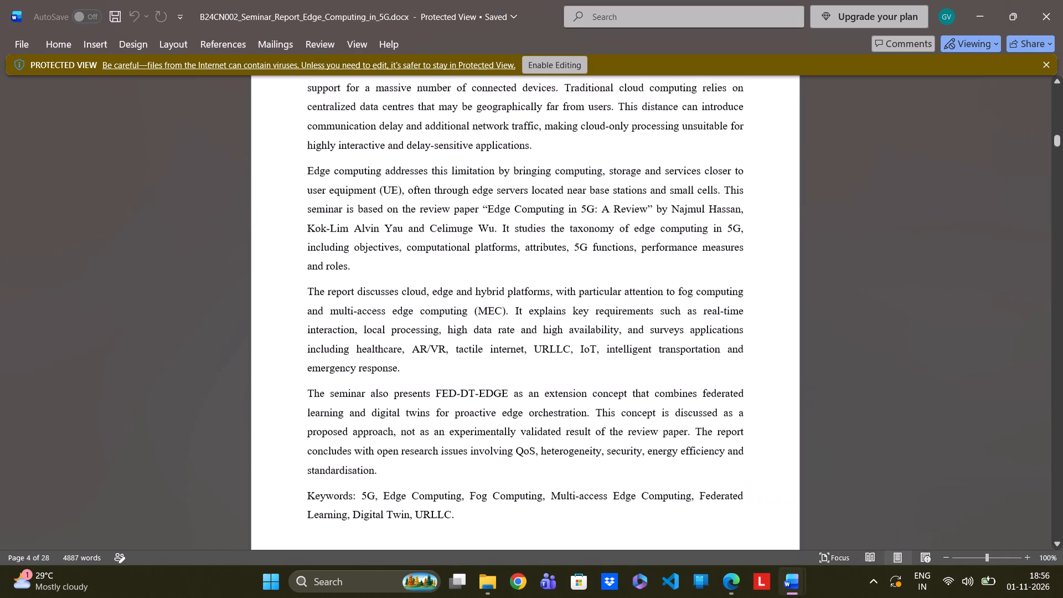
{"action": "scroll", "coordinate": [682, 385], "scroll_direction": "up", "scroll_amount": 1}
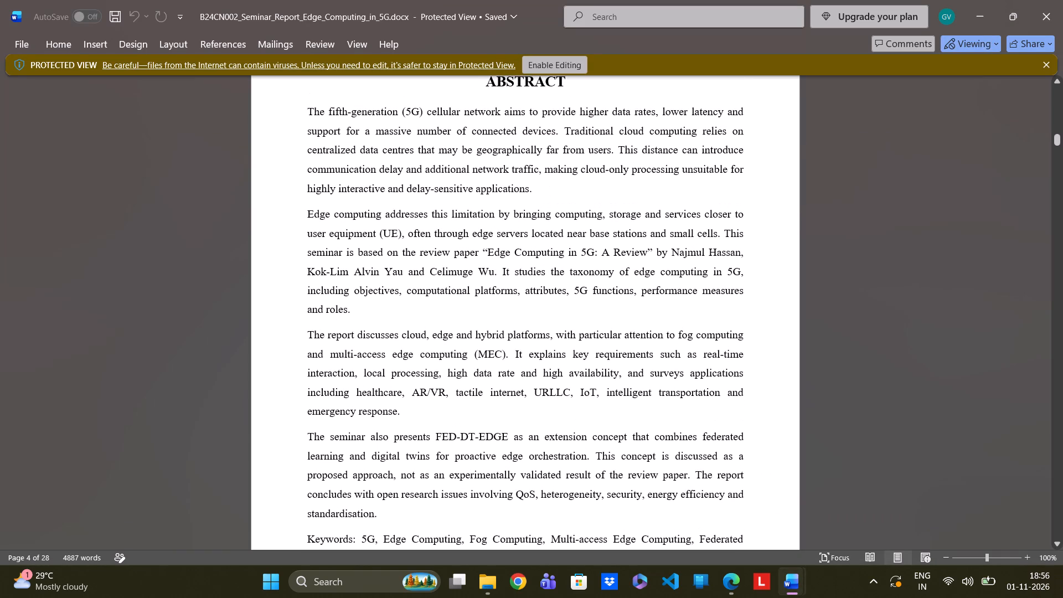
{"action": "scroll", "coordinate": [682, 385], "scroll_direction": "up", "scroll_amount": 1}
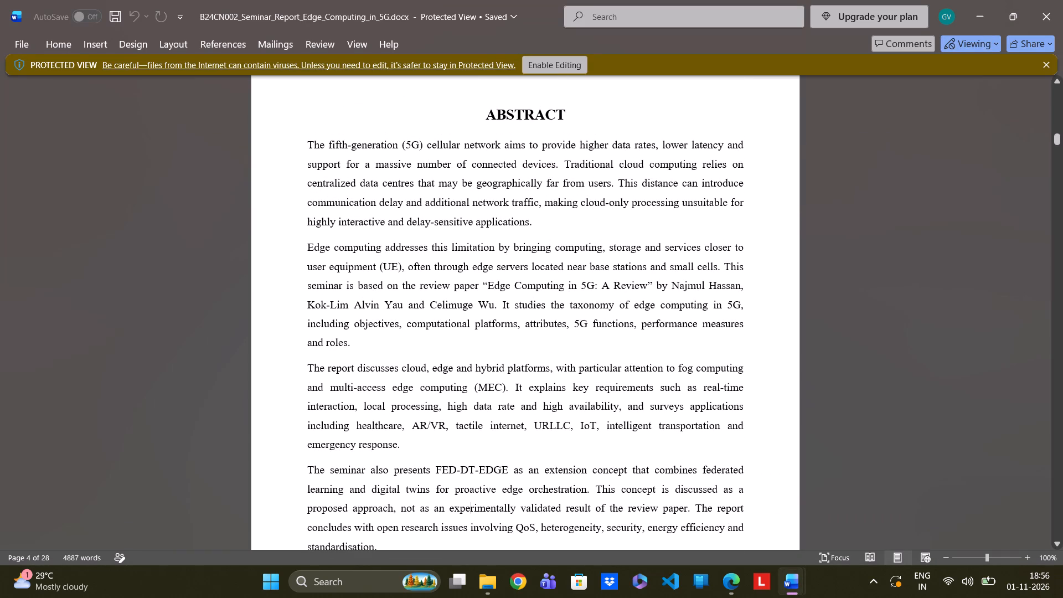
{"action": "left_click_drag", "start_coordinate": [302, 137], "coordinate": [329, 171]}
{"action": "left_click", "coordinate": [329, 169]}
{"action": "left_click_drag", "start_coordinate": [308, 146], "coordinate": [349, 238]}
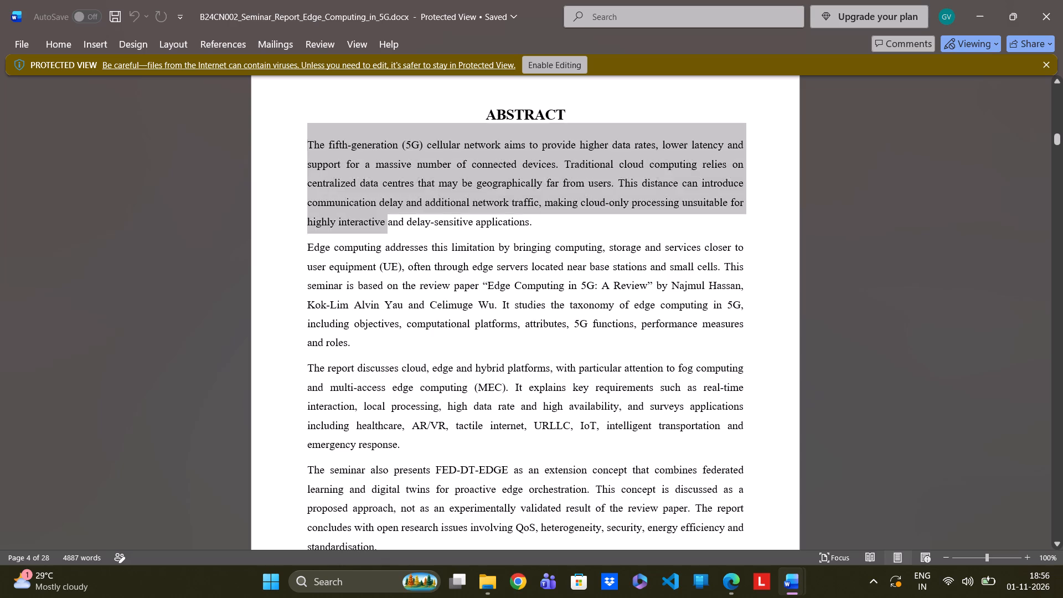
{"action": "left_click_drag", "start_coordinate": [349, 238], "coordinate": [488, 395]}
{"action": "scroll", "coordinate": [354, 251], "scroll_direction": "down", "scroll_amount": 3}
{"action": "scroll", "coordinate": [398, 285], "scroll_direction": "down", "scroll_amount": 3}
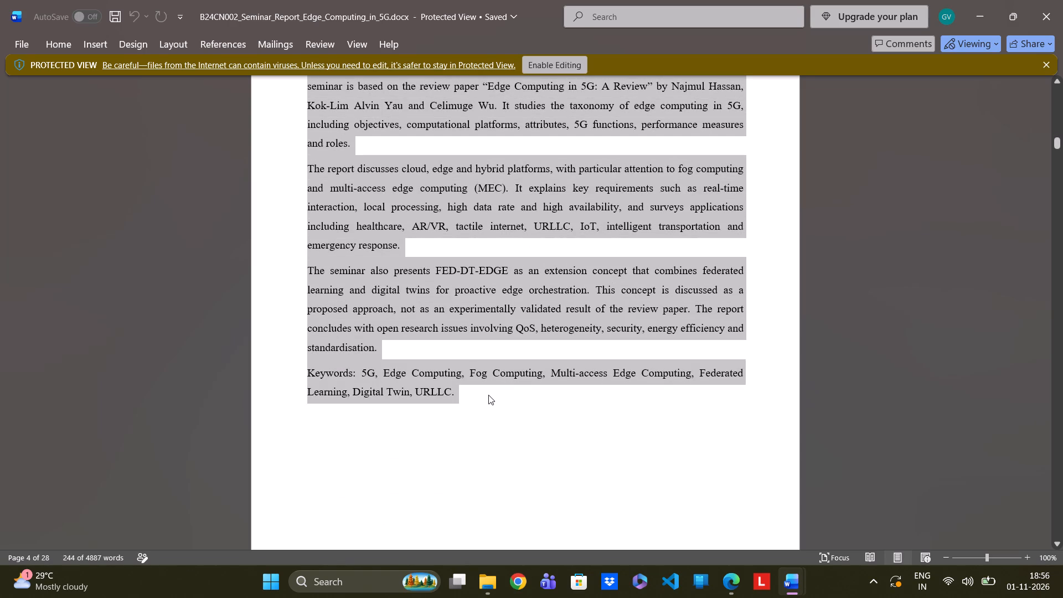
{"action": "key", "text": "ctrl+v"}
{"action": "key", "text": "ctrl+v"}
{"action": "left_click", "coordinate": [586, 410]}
{"action": "left_click", "coordinate": [761, 517]}
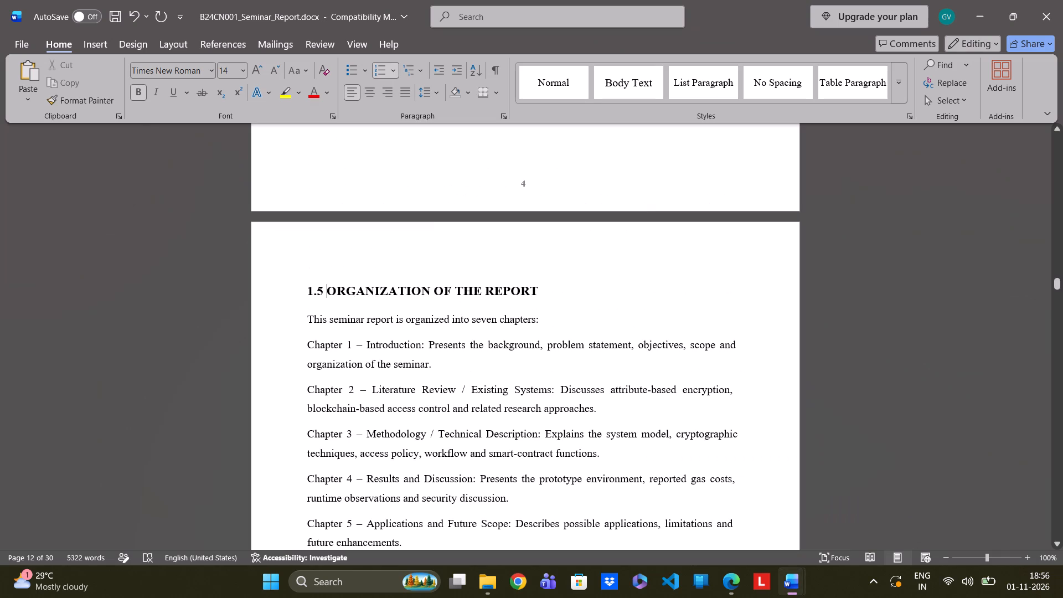
{"action": "scroll", "coordinate": [548, 363], "scroll_direction": "up", "scroll_amount": 7}
{"action": "left_click_drag", "start_coordinate": [1058, 282], "coordinate": [1053, 118]}
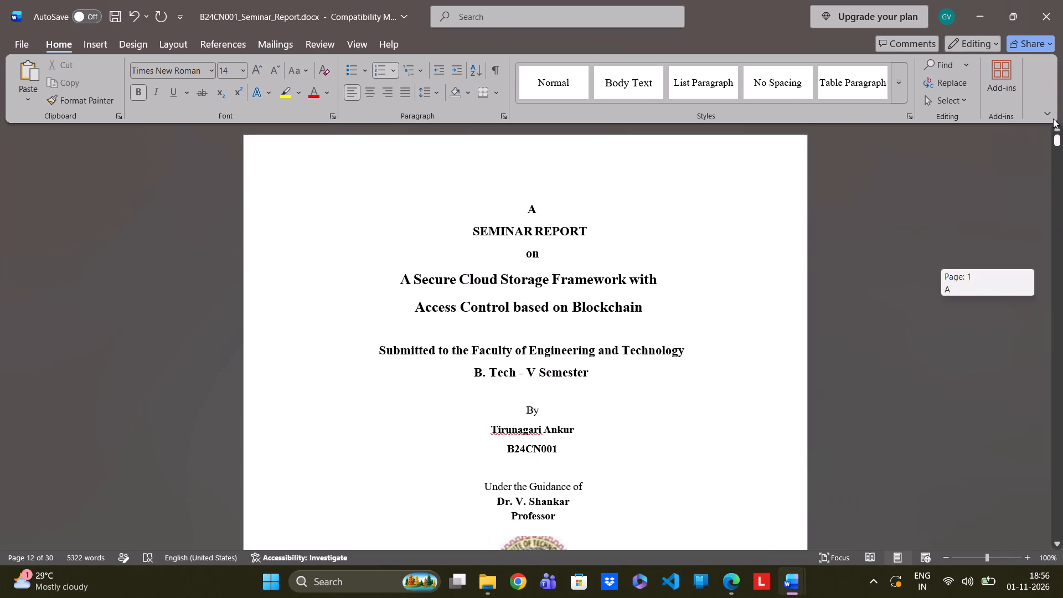
{"action": "left_click_drag", "start_coordinate": [1053, 118], "coordinate": [1059, 179]}
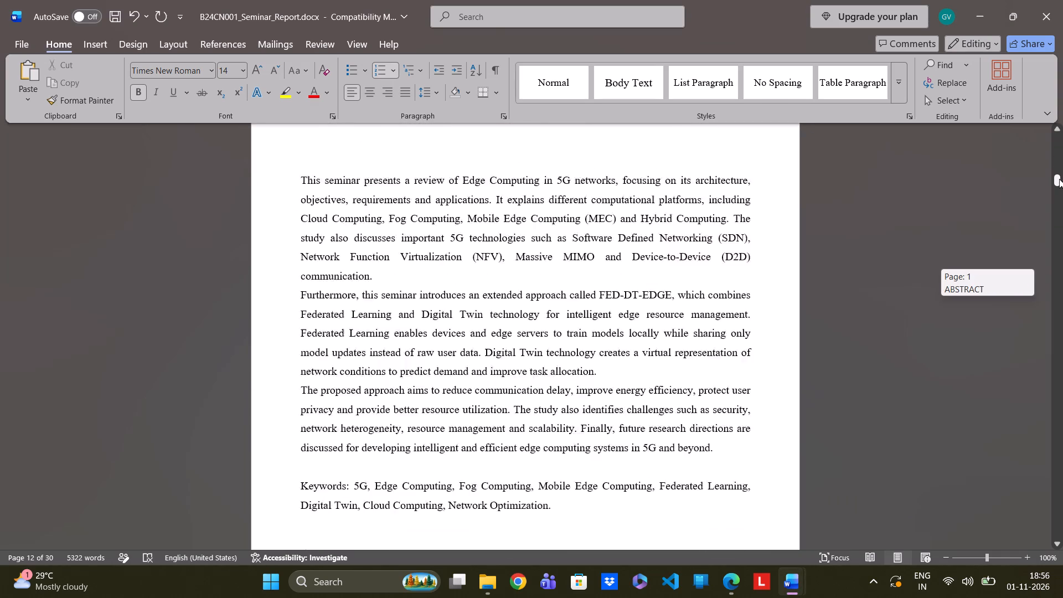
{"action": "left_click_drag", "start_coordinate": [1059, 179], "coordinate": [1060, 183]}
{"action": "scroll", "coordinate": [476, 236], "scroll_direction": "up", "scroll_amount": 5}
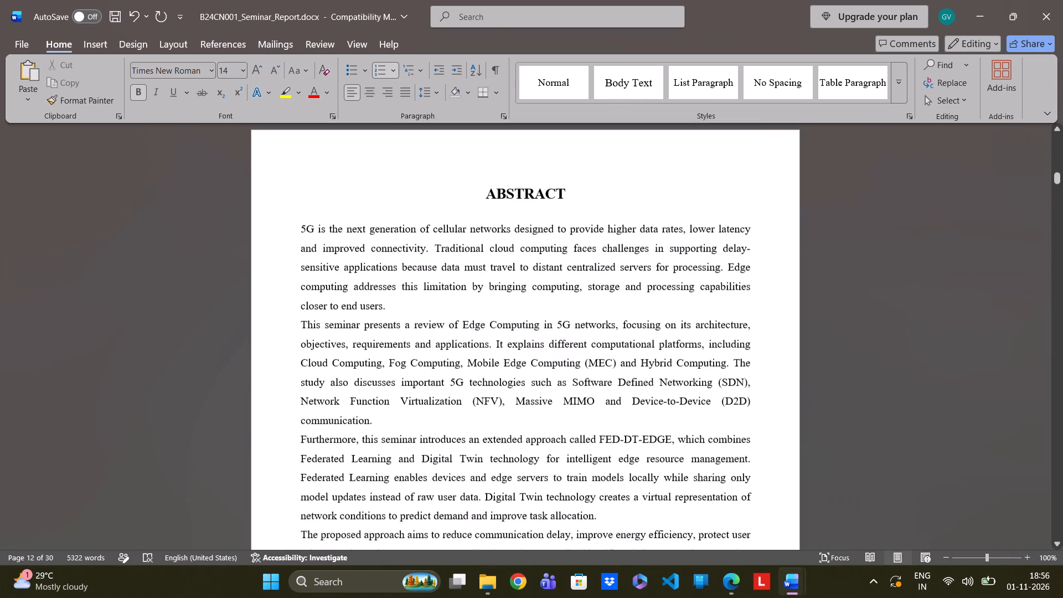
{"action": "left_click_drag", "start_coordinate": [300, 249], "coordinate": [502, 409]}
{"action": "scroll", "coordinate": [474, 395], "scroll_direction": "down", "scroll_amount": 3}
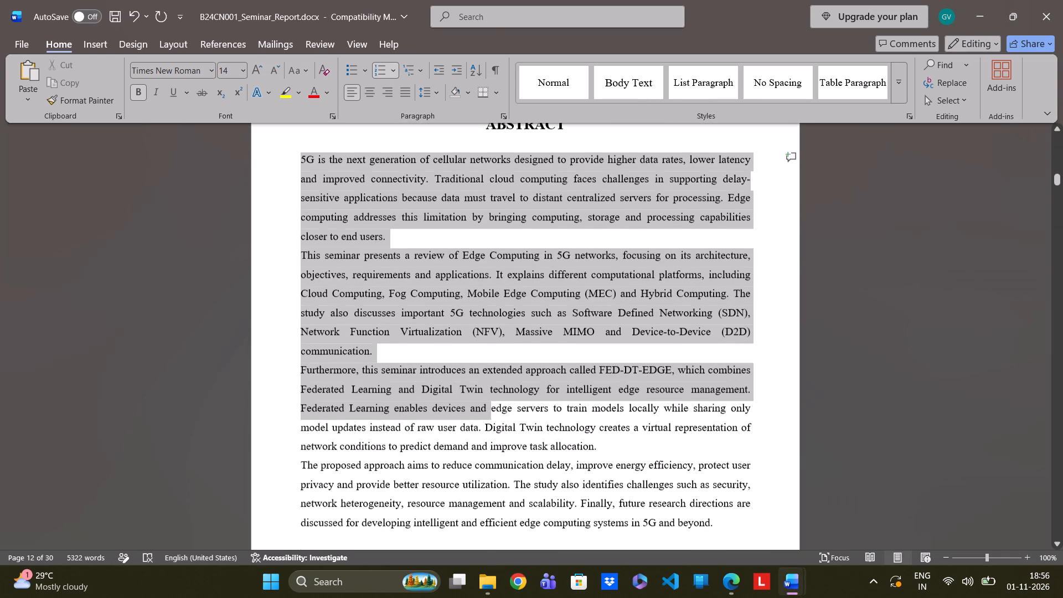
{"action": "left_click_drag", "start_coordinate": [502, 409], "coordinate": [617, 530]}
{"action": "scroll", "coordinate": [616, 545], "scroll_direction": "down", "scroll_amount": 2}
{"action": "key", "text": "ctrl+c"}
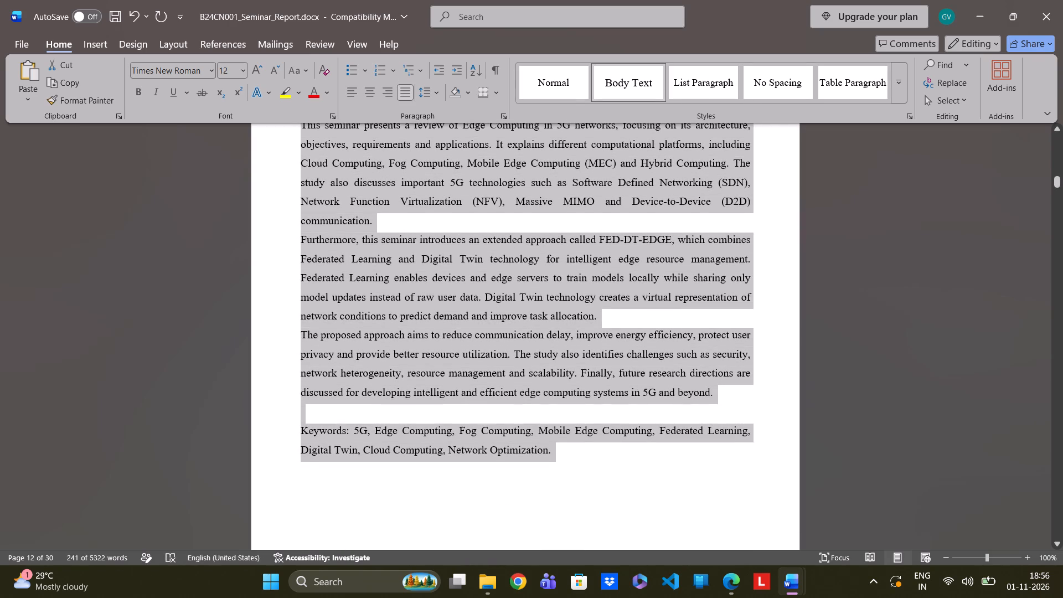
{"action": "left_click", "coordinate": [837, 535]}
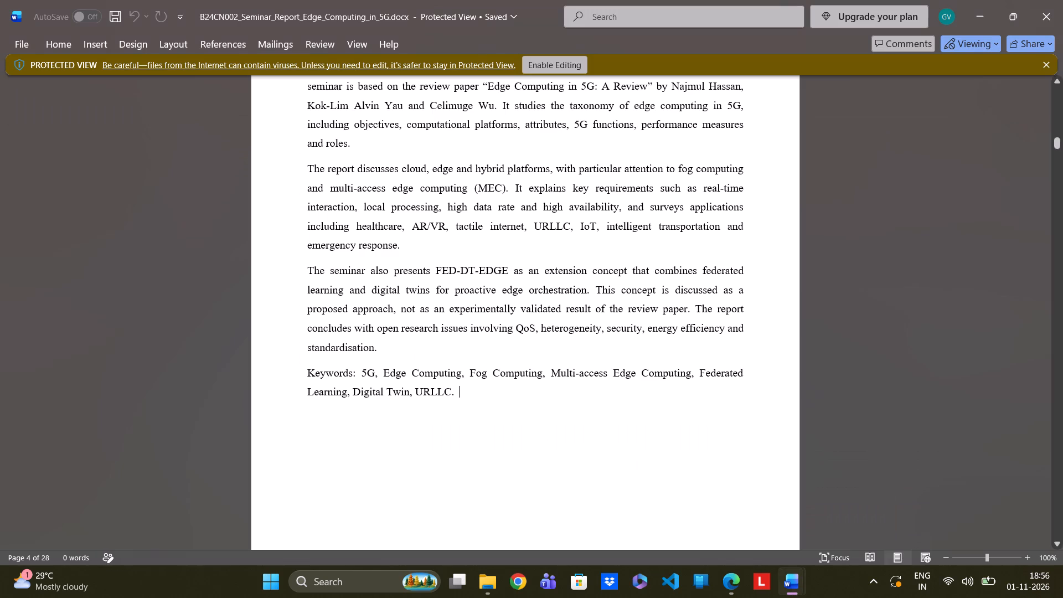
{"action": "left_click", "coordinate": [554, 59]}
{"action": "scroll", "coordinate": [443, 236], "scroll_direction": "down", "scroll_amount": 7}
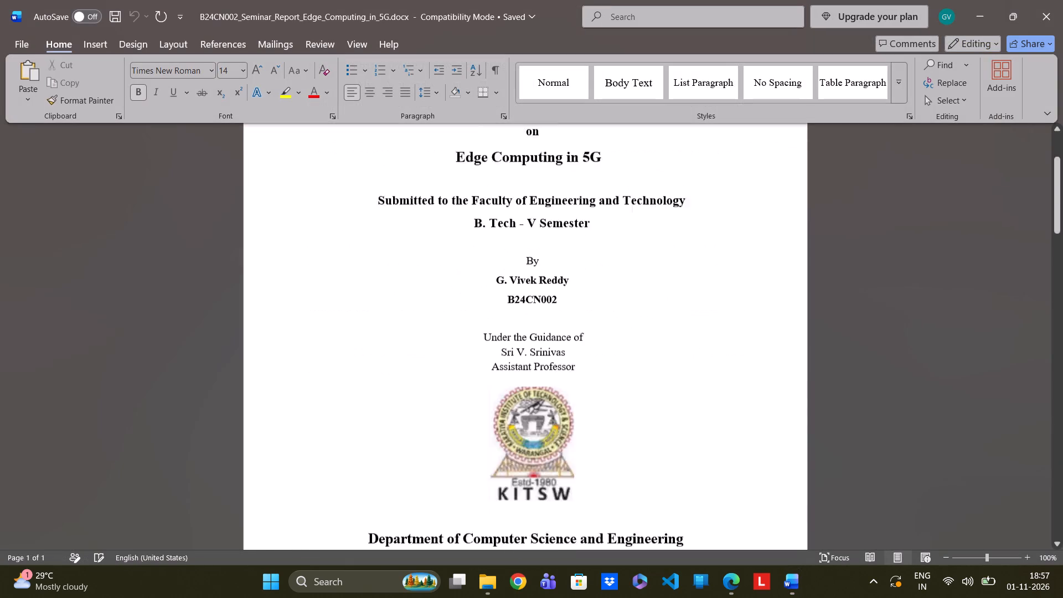
{"action": "scroll", "coordinate": [446, 237], "scroll_direction": "down", "scroll_amount": 20}
{"action": "scroll", "coordinate": [451, 233], "scroll_direction": "down", "scroll_amount": 16}
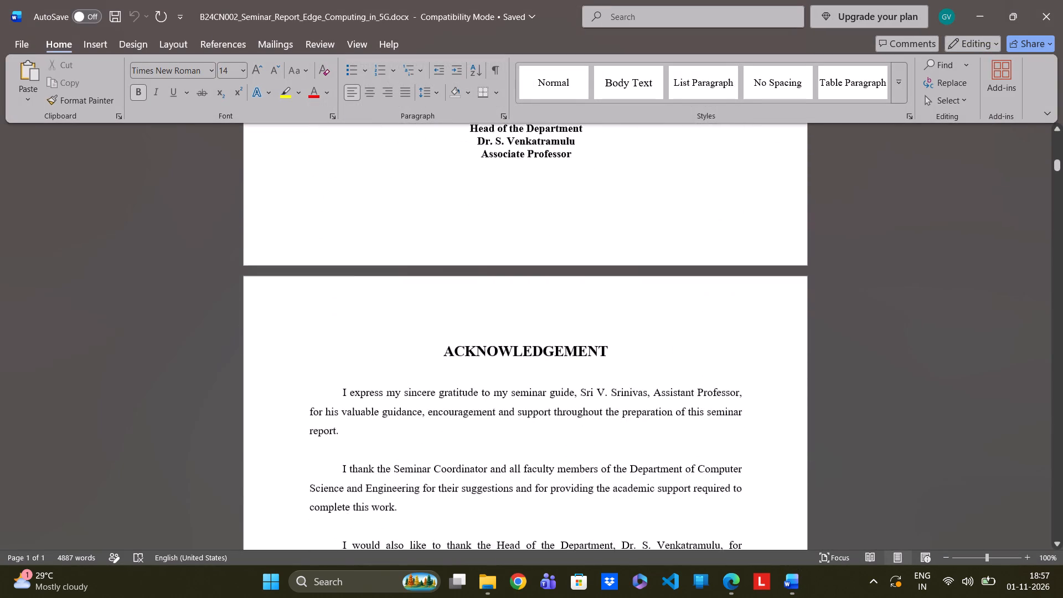
{"action": "scroll", "coordinate": [458, 229], "scroll_direction": "down", "scroll_amount": 2}
{"action": "scroll", "coordinate": [458, 229], "scroll_direction": "down", "scroll_amount": 20}
{"action": "scroll", "coordinate": [458, 229], "scroll_direction": "down", "scroll_amount": 4}
{"action": "scroll", "coordinate": [458, 228], "scroll_direction": "up", "scroll_amount": 1}
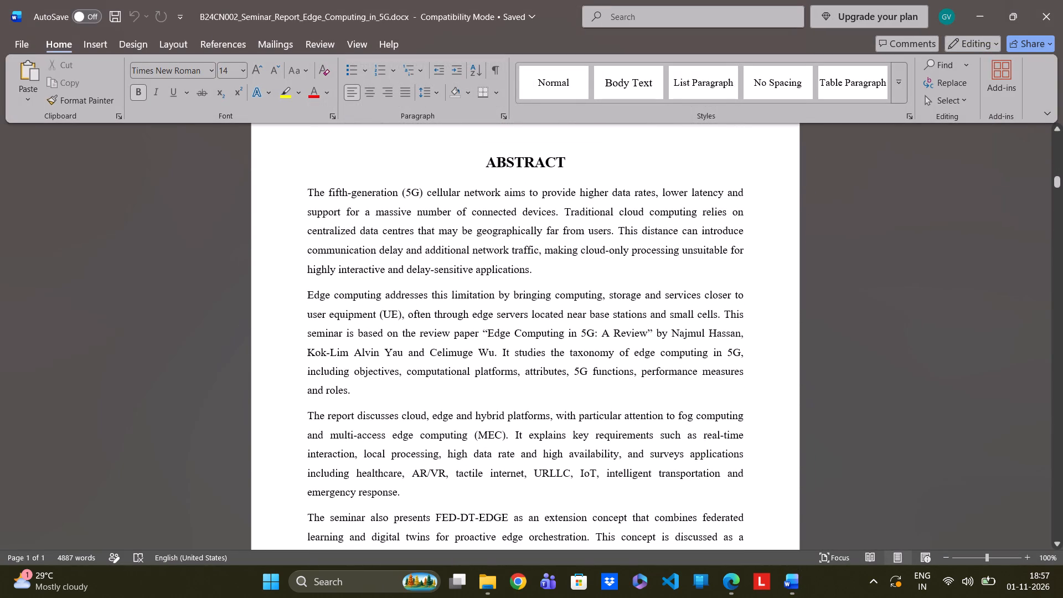
{"action": "left_click_drag", "start_coordinate": [309, 190], "coordinate": [451, 379]}
{"action": "scroll", "coordinate": [355, 280], "scroll_direction": "down", "scroll_amount": 2}
{"action": "scroll", "coordinate": [399, 307], "scroll_direction": "down", "scroll_amount": 2}
{"action": "scroll", "coordinate": [442, 353], "scroll_direction": "down", "scroll_amount": 1}
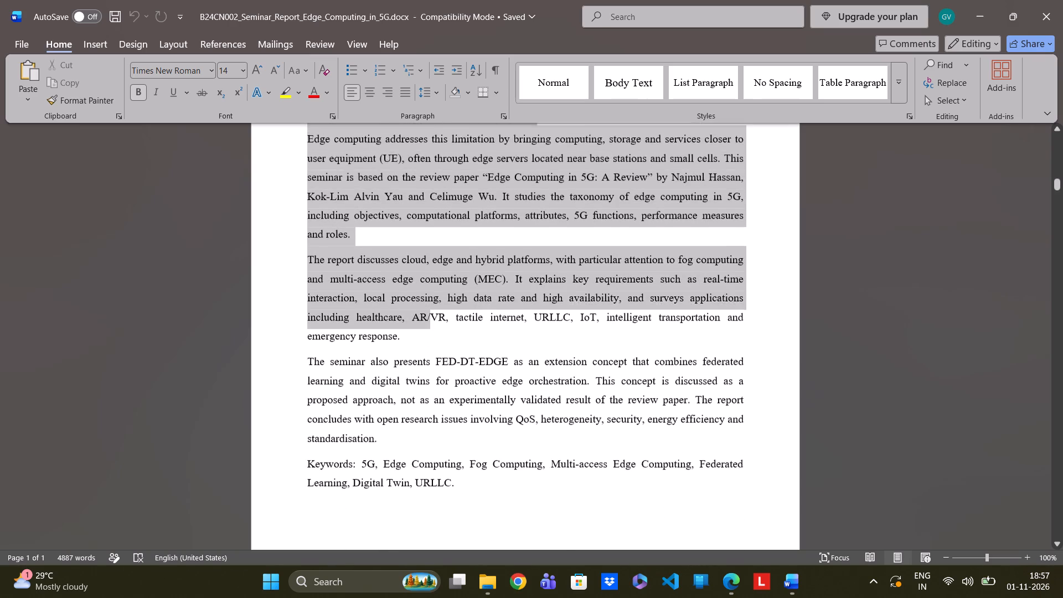
{"action": "scroll", "coordinate": [451, 379], "scroll_direction": "down", "scroll_amount": 1}
{"action": "left_click_drag", "start_coordinate": [451, 379], "coordinate": [491, 444]}
{"action": "key", "text": "ctrl+v"}
Add a blank line between the ABSTRACT heading and the first paragraph.
{"action": "scroll", "coordinate": [463, 368], "scroll_direction": "up", "scroll_amount": 6}
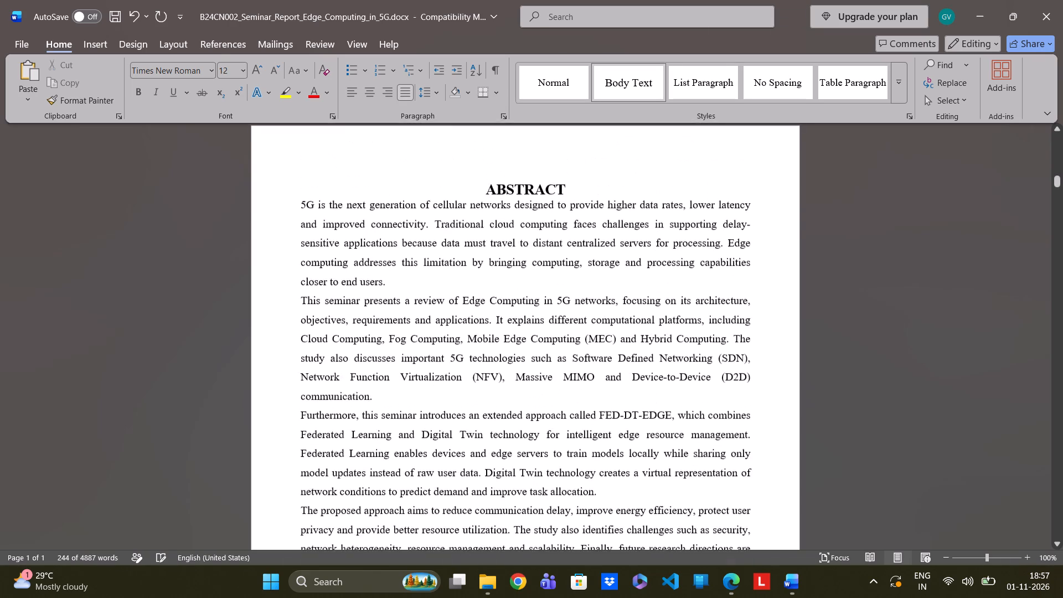
{"action": "scroll", "coordinate": [463, 368], "scroll_direction": "up", "scroll_amount": 4}
{"action": "left_click", "coordinate": [589, 289]}
{"action": "key", "text": "Return"}
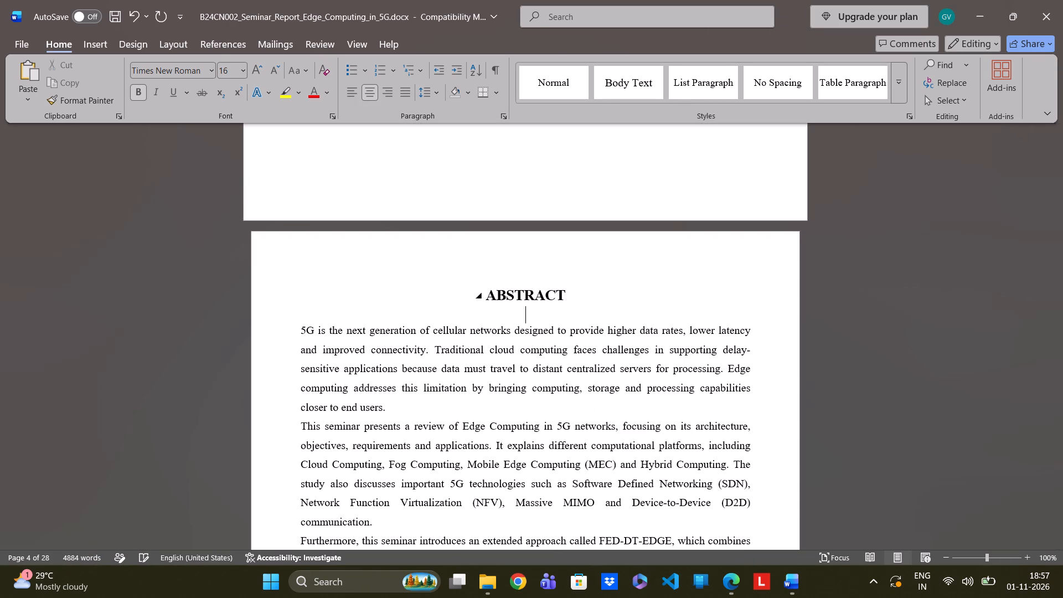
Look through the table of contents and the lists of figures and tables up to the start of Chapter 1.
{"action": "scroll", "coordinate": [556, 290], "scroll_direction": "down", "scroll_amount": 20}
{"action": "scroll", "coordinate": [556, 290], "scroll_direction": "down", "scroll_amount": 3}
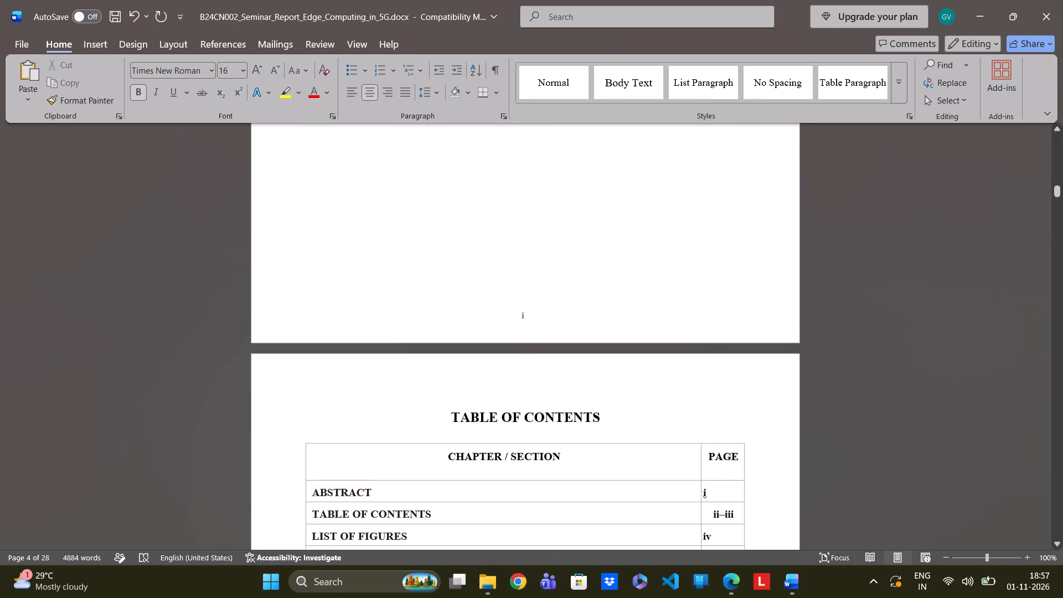
{"action": "scroll", "coordinate": [555, 291], "scroll_direction": "down", "scroll_amount": 13}
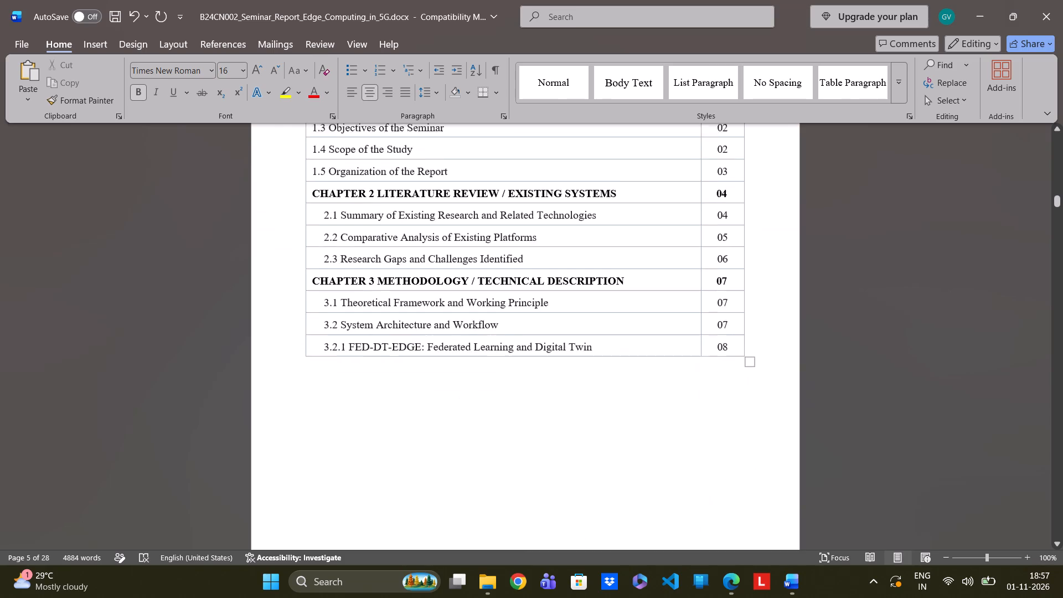
{"action": "scroll", "coordinate": [555, 291], "scroll_direction": "down", "scroll_amount": 20}
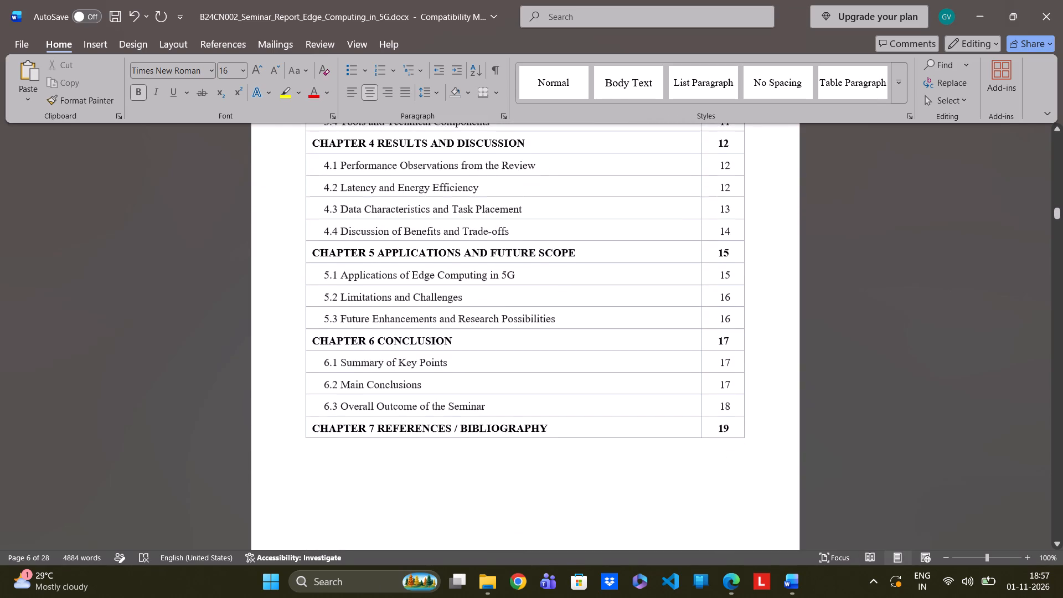
{"action": "scroll", "coordinate": [555, 291], "scroll_direction": "down", "scroll_amount": 20}
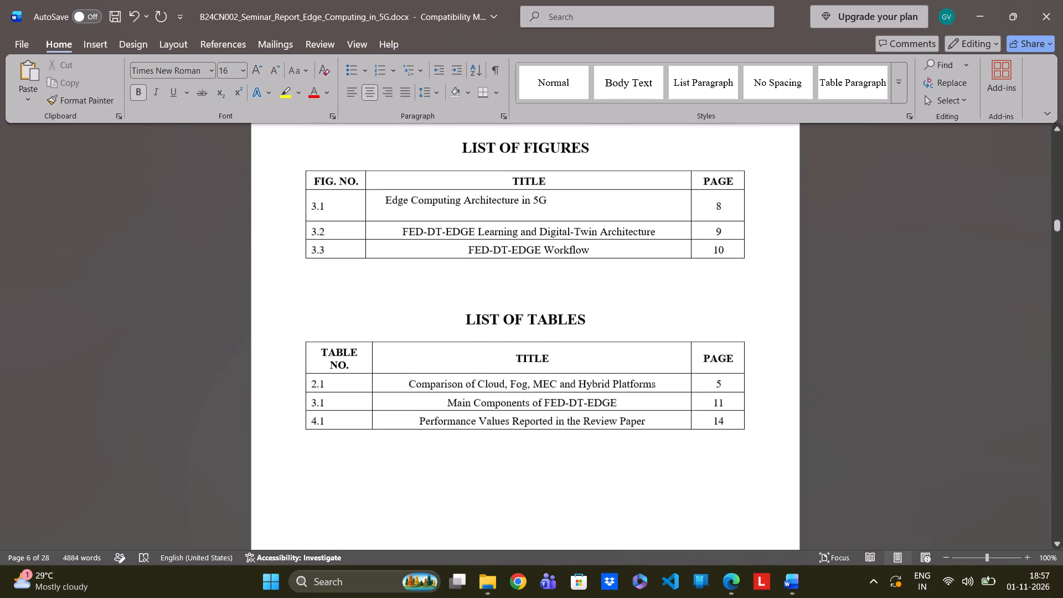
{"action": "scroll", "coordinate": [555, 291], "scroll_direction": "down", "scroll_amount": 4}
{"action": "scroll", "coordinate": [554, 291], "scroll_direction": "down", "scroll_amount": 18}
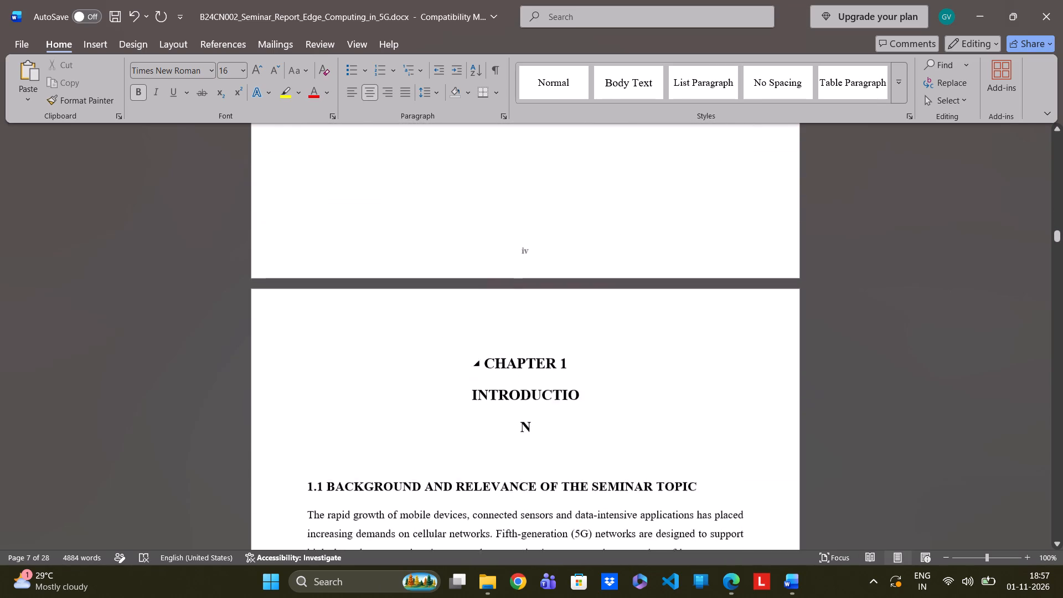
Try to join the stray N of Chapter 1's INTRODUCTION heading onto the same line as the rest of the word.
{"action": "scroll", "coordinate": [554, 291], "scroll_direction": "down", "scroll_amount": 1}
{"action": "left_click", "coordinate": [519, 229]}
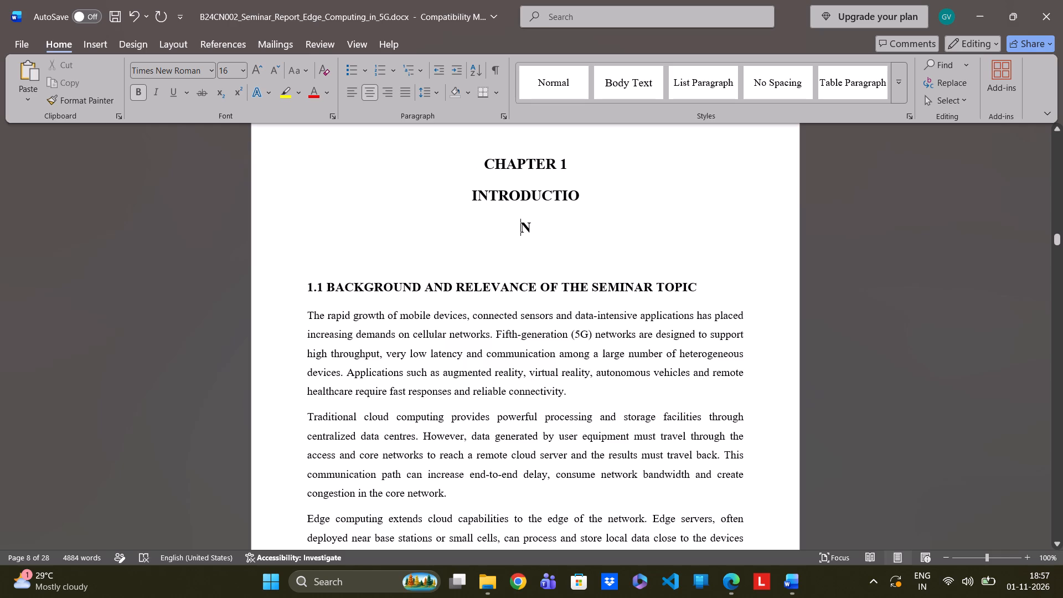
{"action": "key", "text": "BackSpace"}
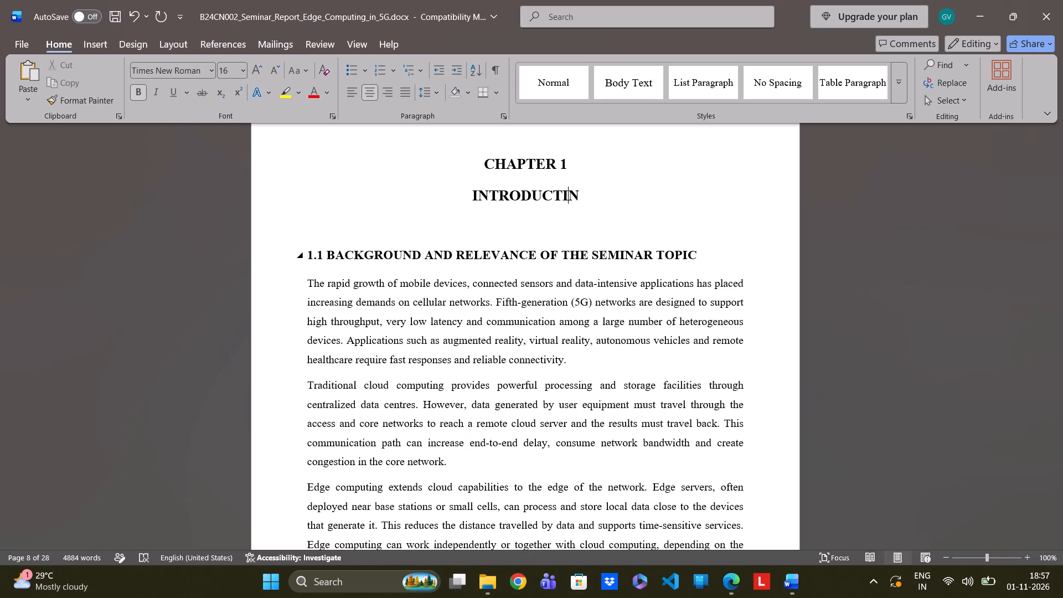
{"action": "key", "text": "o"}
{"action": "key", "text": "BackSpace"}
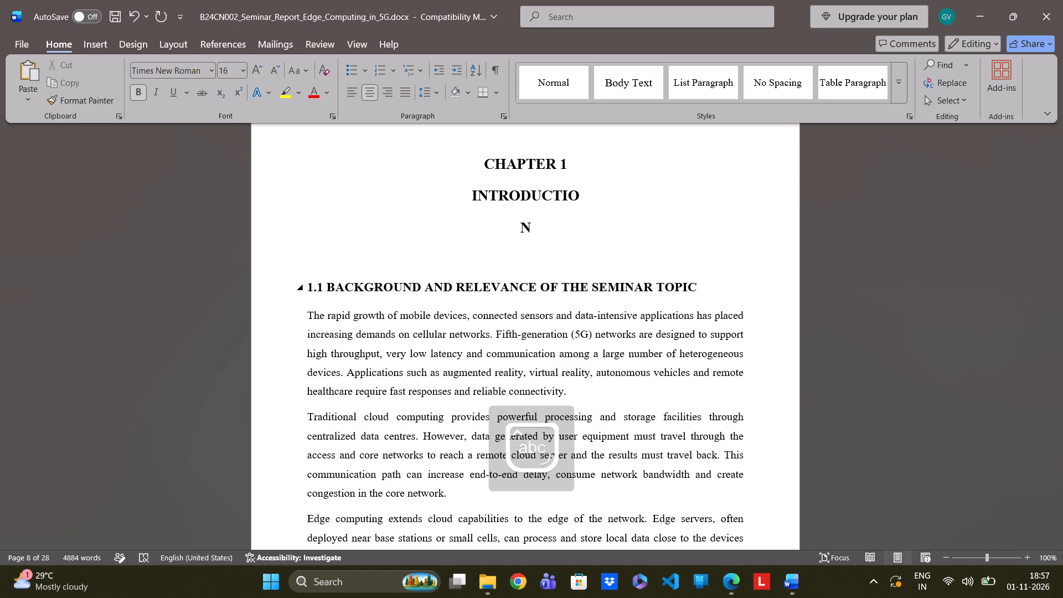
Delete the number 1 from the CHAPTER 1 heading and keep INTRODUCTION on its own line below.
{"action": "left_click", "coordinate": [470, 197]}
{"action": "key", "text": "BackSpace"}
{"action": "key", "text": "BackSpace"}
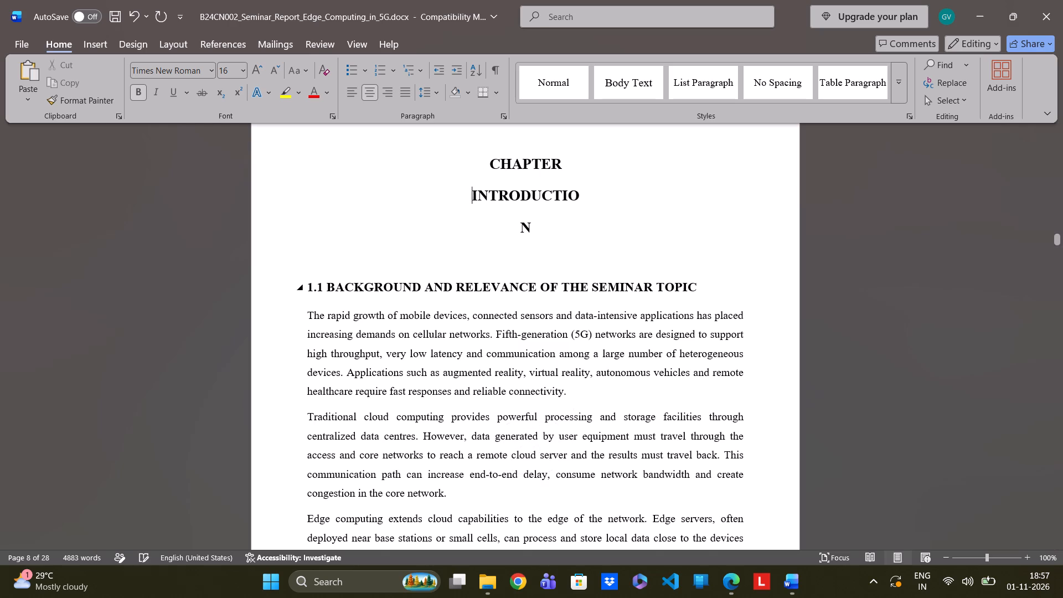
{"action": "key", "text": "BackSpace"}
{"action": "key", "text": "Return"}
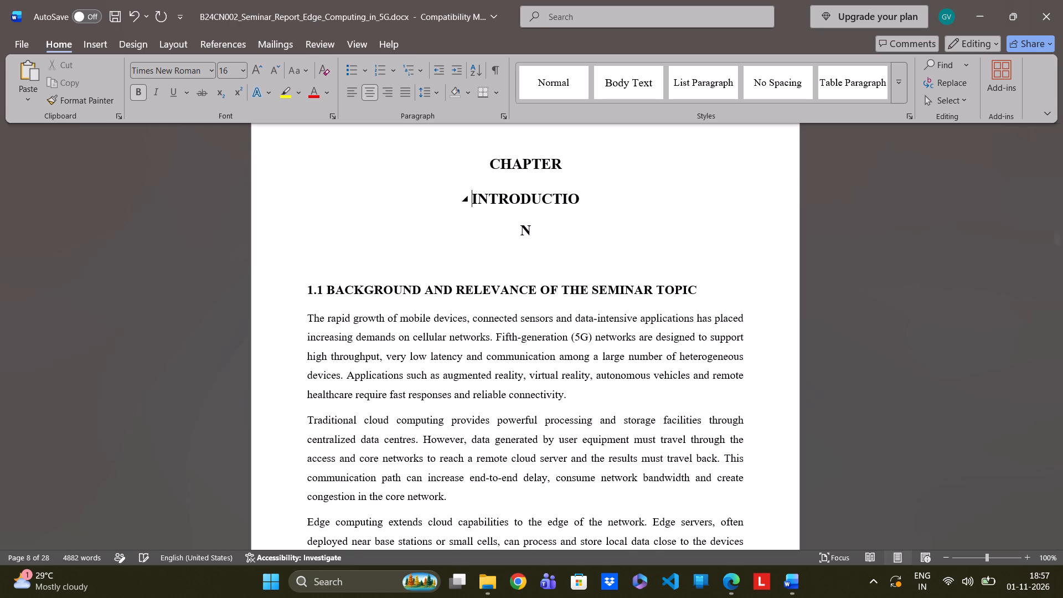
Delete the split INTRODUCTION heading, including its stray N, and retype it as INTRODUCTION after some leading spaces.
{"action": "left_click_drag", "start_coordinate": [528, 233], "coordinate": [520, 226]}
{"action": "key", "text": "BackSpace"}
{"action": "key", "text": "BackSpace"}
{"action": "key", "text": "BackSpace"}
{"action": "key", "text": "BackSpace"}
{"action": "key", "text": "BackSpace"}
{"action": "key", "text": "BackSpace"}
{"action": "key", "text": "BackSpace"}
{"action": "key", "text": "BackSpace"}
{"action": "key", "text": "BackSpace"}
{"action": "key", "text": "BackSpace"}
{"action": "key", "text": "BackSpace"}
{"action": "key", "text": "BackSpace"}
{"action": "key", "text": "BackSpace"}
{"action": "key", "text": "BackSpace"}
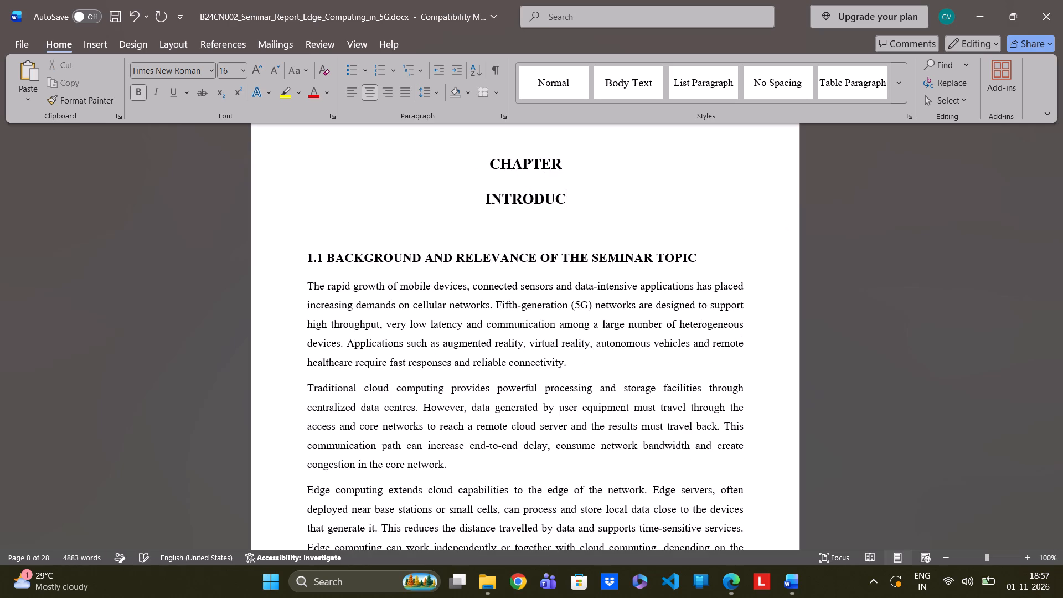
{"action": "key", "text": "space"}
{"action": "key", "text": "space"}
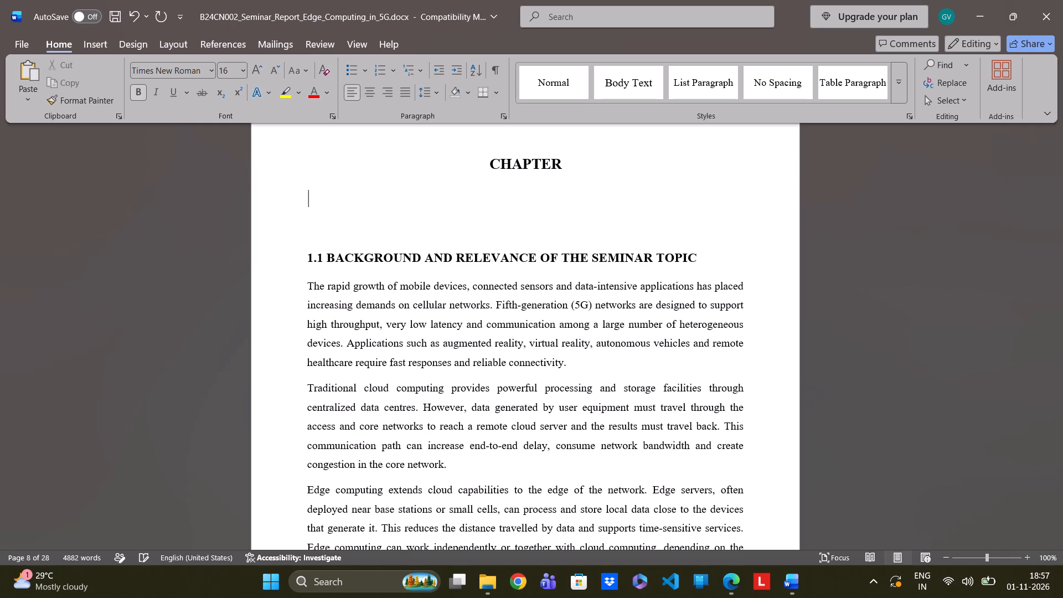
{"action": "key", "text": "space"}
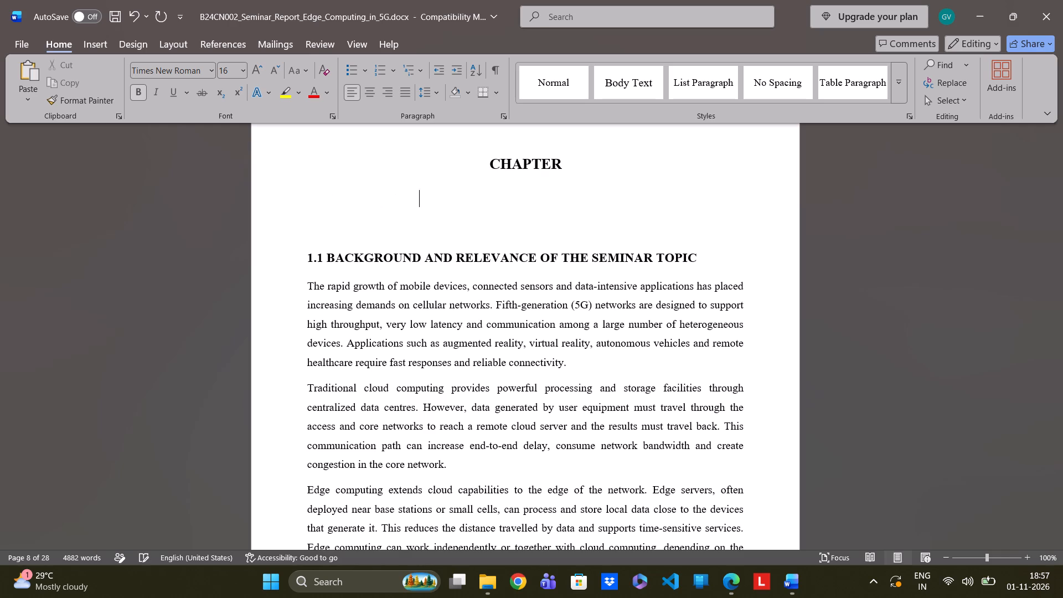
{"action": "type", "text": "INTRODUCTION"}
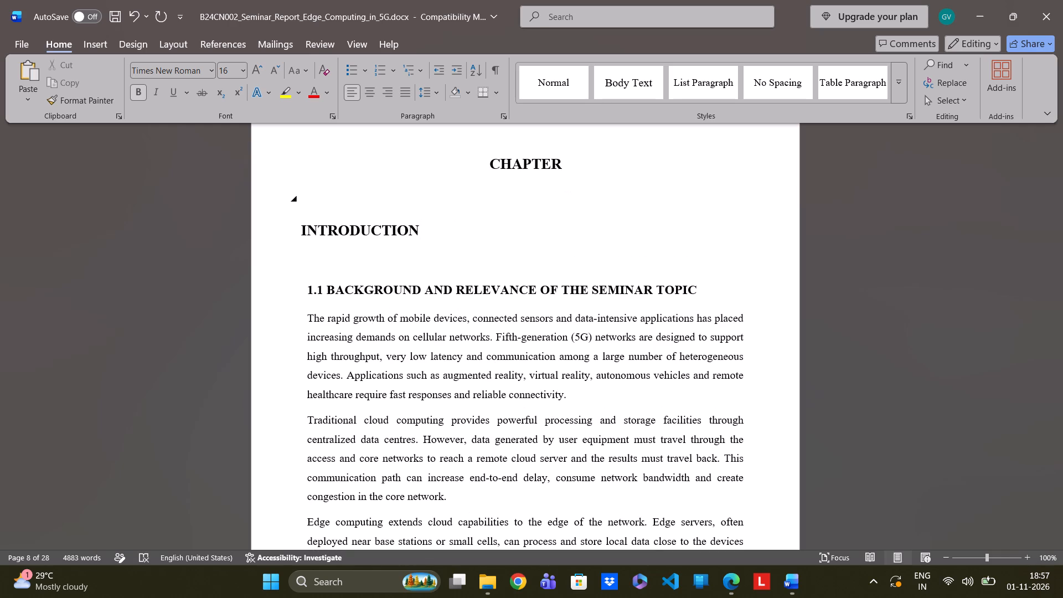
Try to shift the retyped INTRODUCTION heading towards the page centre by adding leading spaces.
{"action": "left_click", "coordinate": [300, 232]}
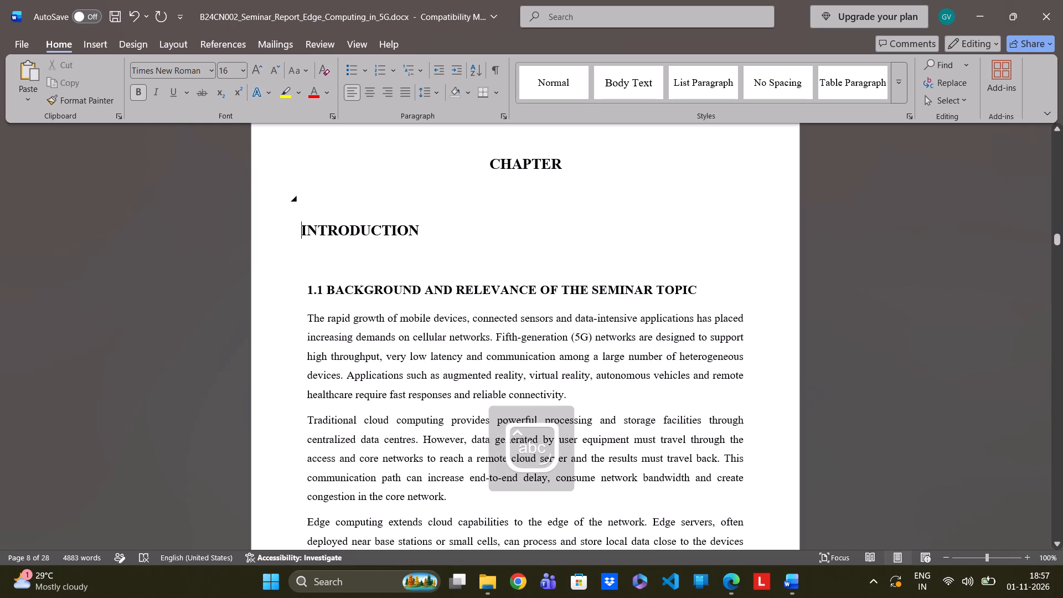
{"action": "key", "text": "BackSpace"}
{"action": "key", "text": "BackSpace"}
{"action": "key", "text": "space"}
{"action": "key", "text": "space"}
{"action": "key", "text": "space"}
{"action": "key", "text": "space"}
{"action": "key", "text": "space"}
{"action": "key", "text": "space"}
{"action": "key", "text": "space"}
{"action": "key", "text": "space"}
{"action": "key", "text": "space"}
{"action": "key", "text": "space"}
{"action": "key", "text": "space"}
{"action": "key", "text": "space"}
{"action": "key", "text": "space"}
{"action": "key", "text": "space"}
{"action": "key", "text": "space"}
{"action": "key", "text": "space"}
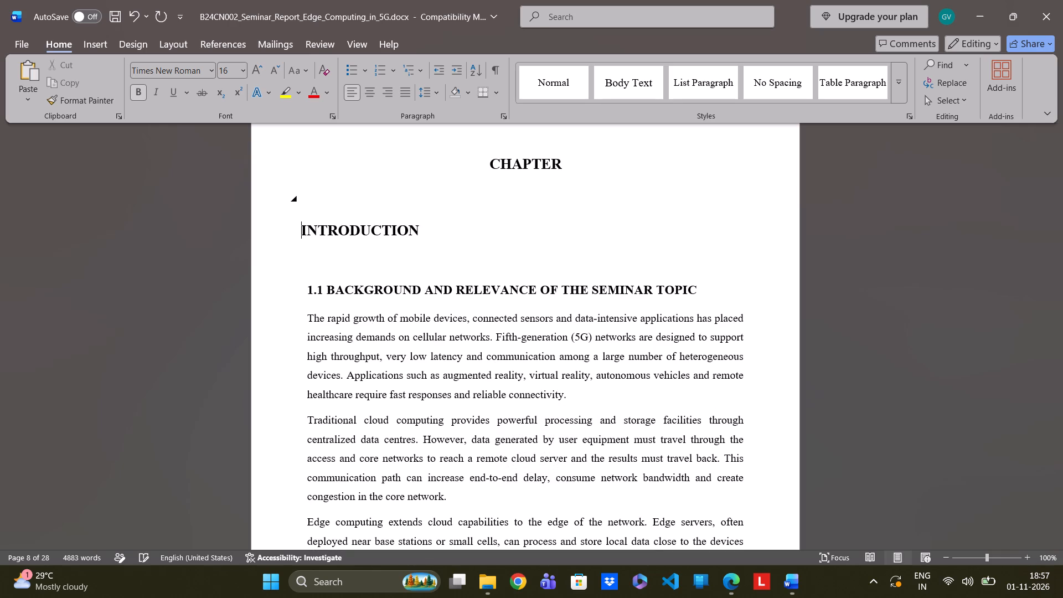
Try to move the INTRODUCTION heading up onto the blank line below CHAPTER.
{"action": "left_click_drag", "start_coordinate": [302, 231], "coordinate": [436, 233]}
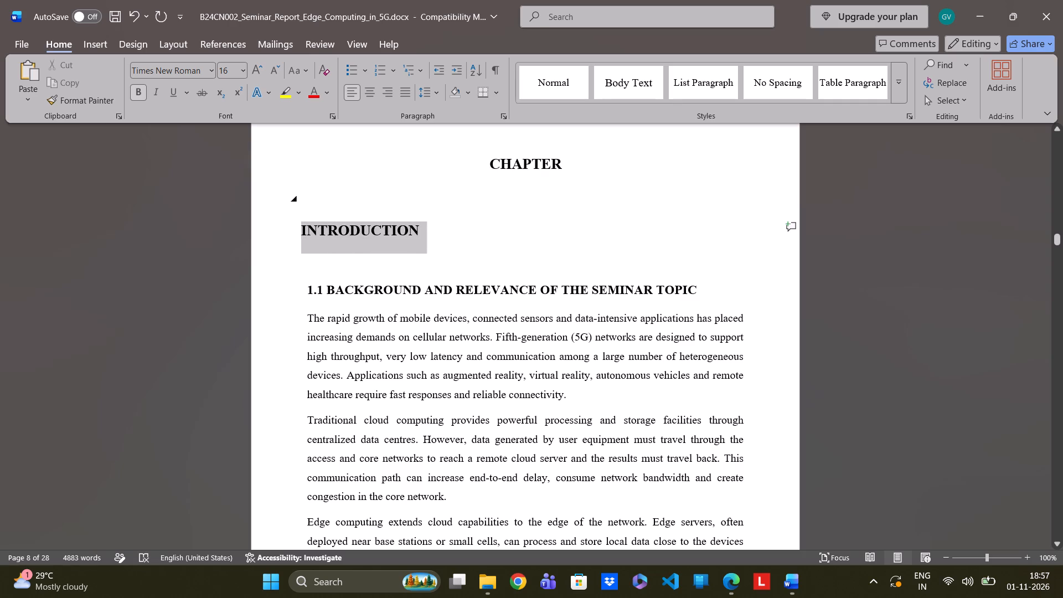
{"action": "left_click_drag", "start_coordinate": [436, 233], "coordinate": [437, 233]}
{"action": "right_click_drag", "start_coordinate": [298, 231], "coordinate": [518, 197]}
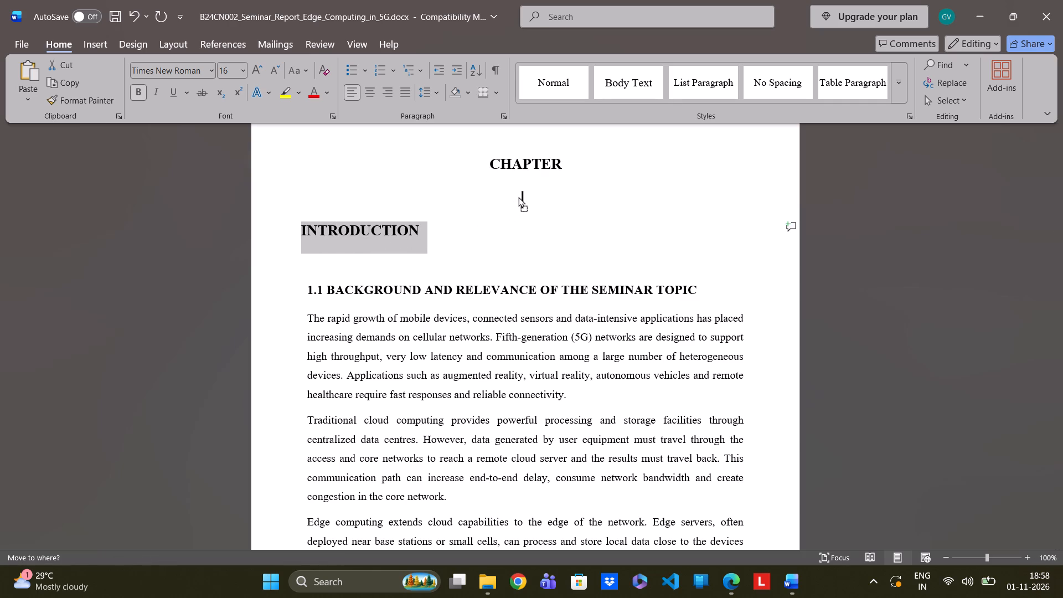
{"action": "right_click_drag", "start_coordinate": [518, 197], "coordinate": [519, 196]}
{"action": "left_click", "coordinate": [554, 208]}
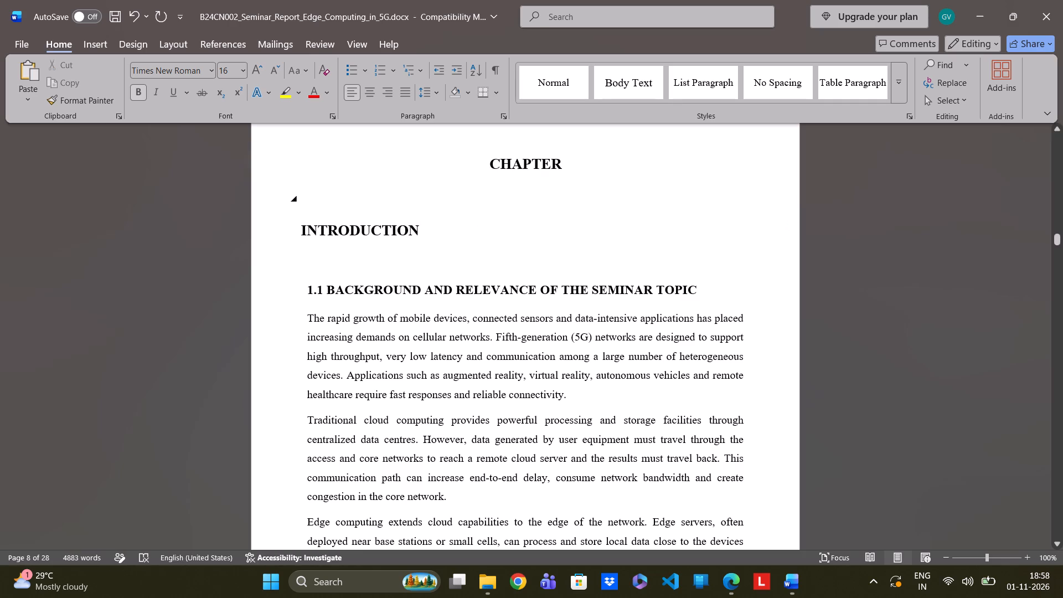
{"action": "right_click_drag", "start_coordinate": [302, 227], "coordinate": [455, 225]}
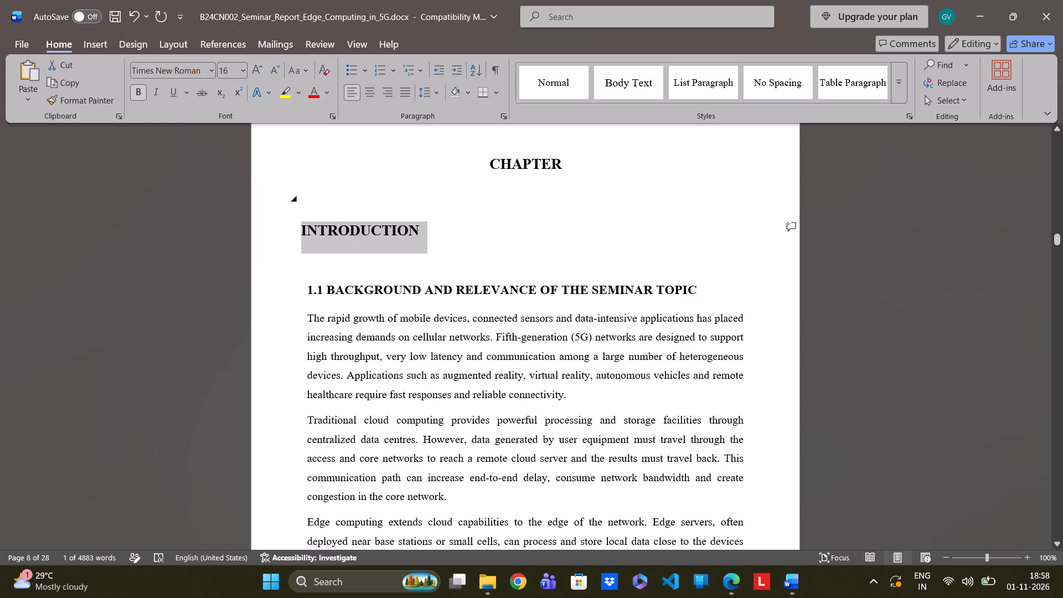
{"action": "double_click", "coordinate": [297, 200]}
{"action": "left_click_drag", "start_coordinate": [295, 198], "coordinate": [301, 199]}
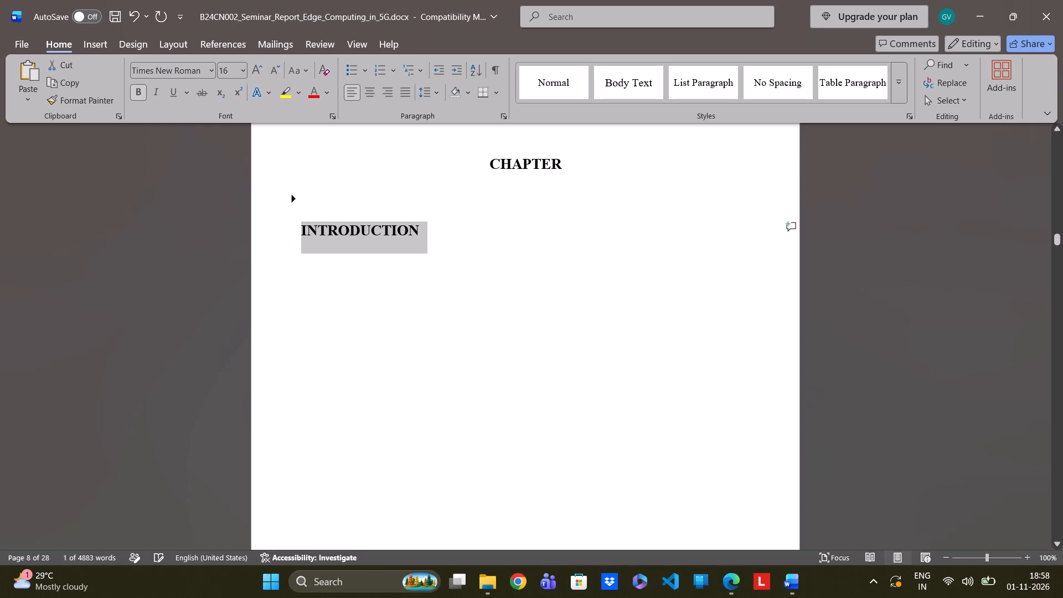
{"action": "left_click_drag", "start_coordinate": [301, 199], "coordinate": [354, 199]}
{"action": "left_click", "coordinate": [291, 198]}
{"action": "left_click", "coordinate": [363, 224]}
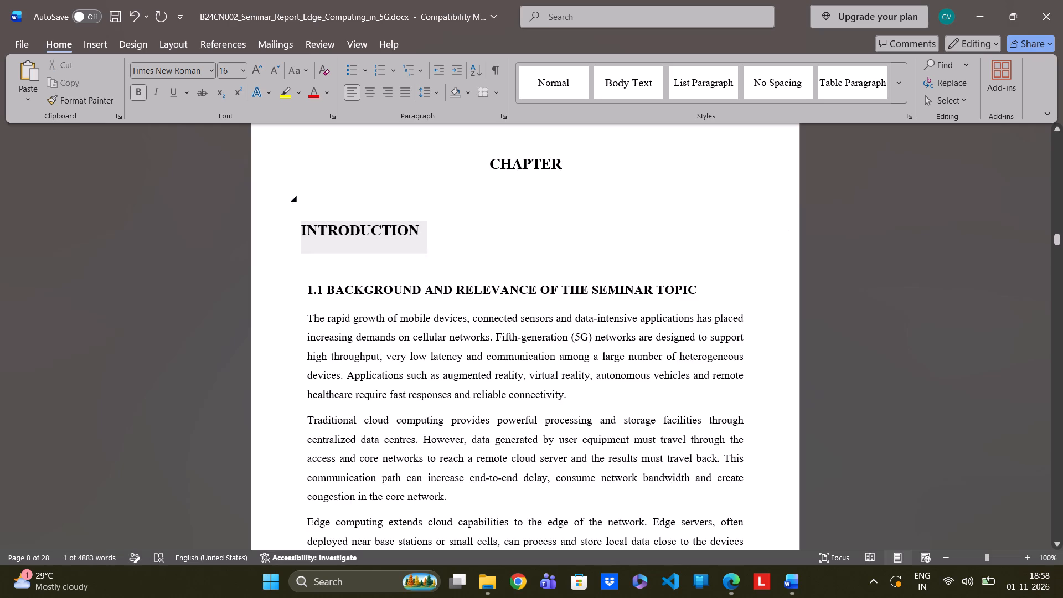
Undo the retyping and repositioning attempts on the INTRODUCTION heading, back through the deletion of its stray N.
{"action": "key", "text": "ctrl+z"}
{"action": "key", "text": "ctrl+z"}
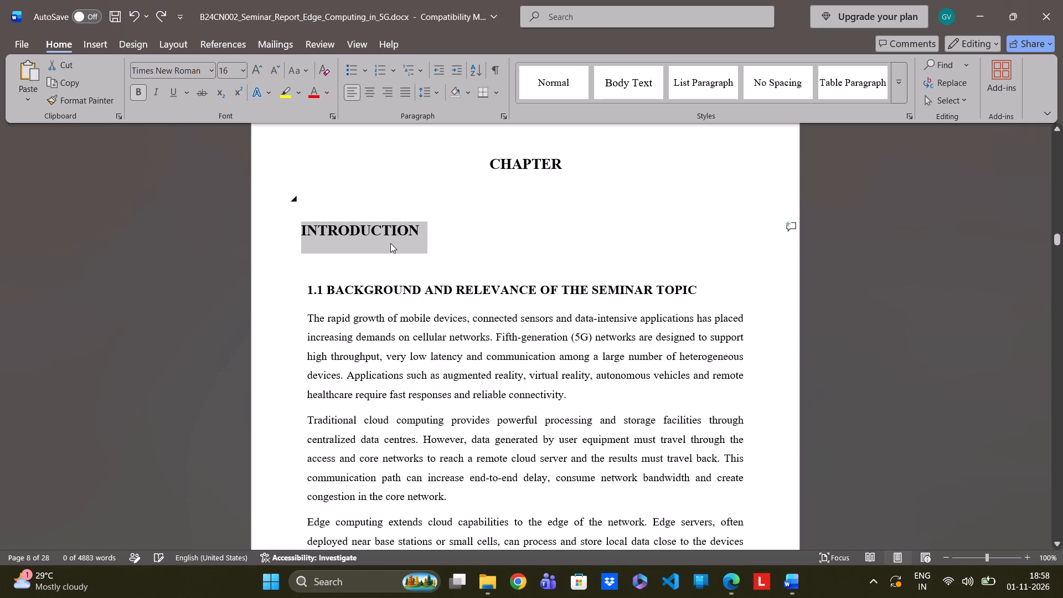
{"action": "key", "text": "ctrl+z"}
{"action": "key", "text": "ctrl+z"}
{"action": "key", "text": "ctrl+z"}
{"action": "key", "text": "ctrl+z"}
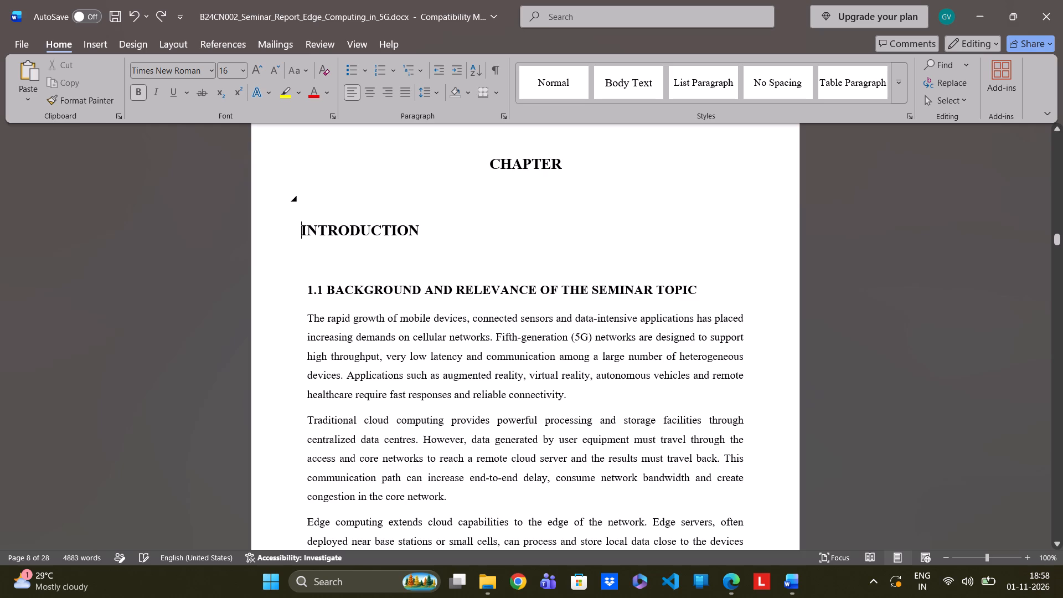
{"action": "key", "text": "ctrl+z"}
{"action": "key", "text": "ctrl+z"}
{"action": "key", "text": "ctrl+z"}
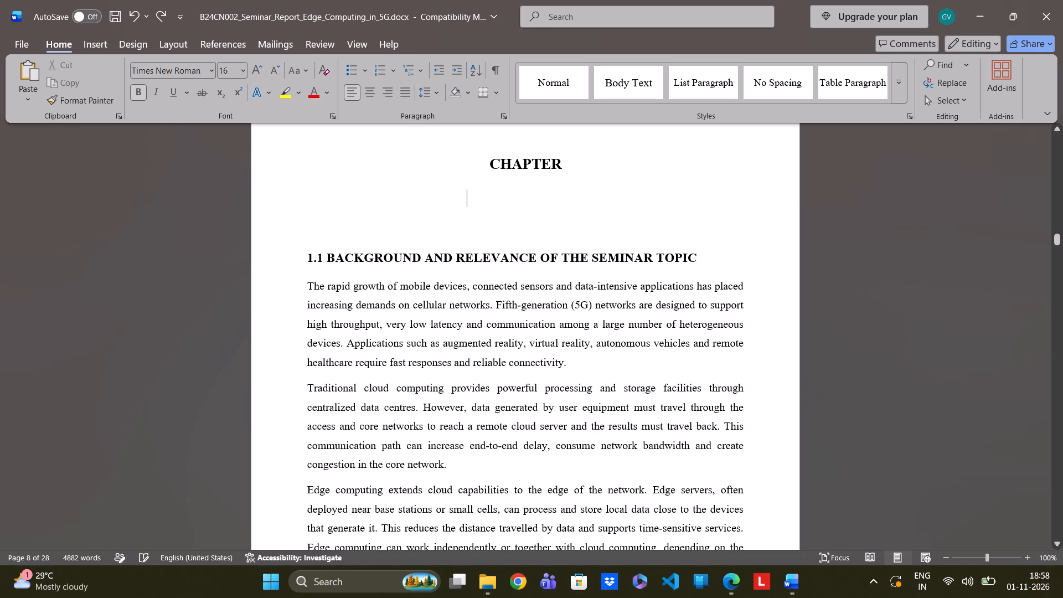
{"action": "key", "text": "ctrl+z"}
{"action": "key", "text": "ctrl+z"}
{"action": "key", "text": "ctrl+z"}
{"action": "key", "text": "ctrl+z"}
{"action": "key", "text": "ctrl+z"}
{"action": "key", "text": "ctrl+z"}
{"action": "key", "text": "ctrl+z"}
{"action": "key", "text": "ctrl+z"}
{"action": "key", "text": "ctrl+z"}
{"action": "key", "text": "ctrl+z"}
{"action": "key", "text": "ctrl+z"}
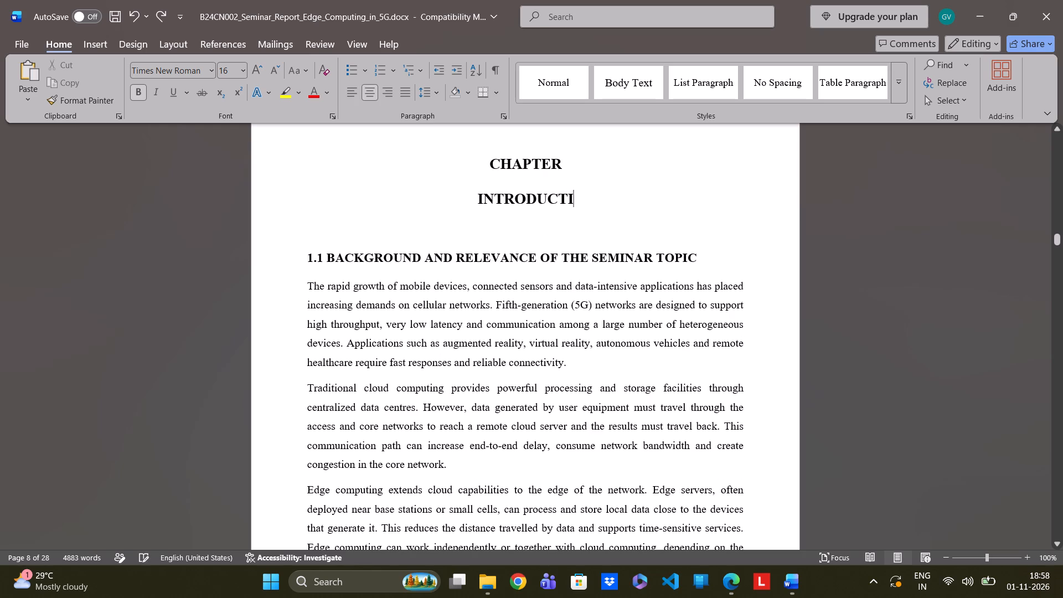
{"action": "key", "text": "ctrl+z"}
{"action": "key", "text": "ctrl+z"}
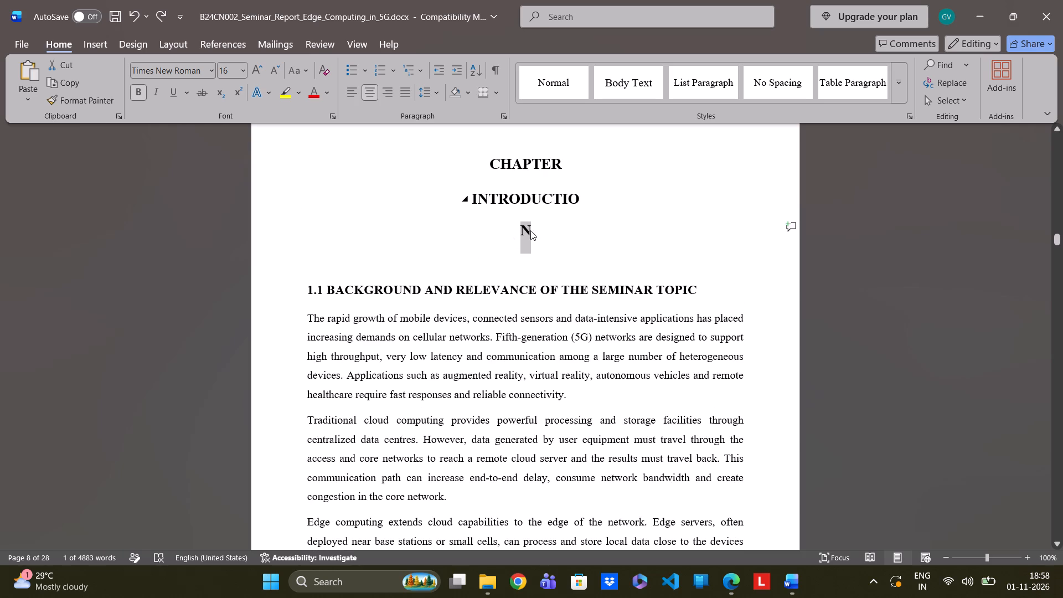
Set the font size of the split INTRODUCTION heading to 14 so the word fits on one line.
{"action": "left_click", "coordinate": [534, 230]}
{"action": "left_click_drag", "start_coordinate": [538, 230], "coordinate": [468, 204]}
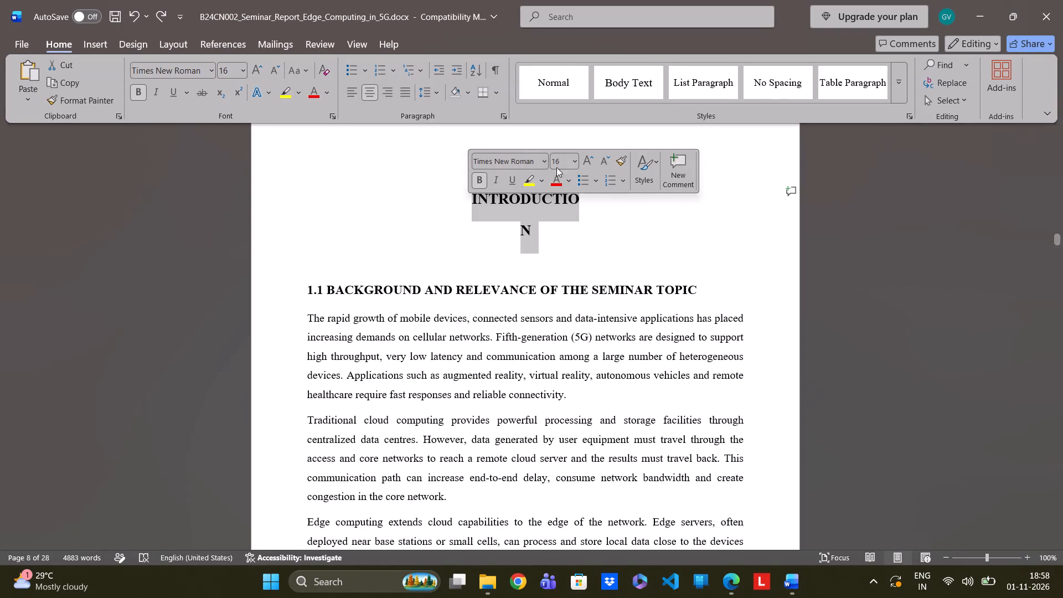
{"action": "left_click", "coordinate": [571, 158]}
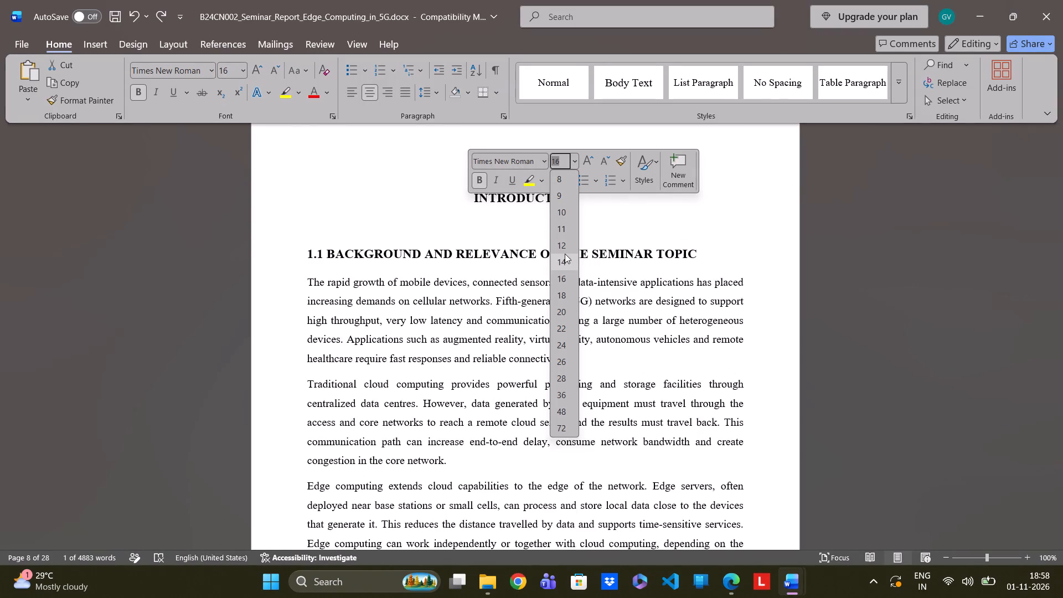
{"action": "left_click", "coordinate": [560, 263]}
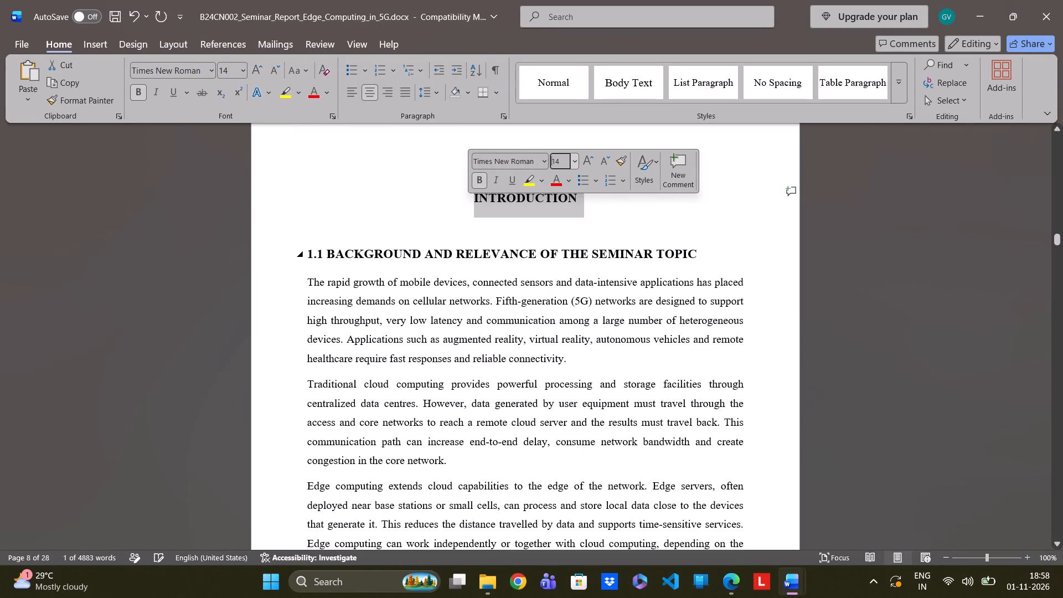
{"action": "left_click", "coordinate": [582, 224]}
{"action": "left_click", "coordinate": [586, 195]}
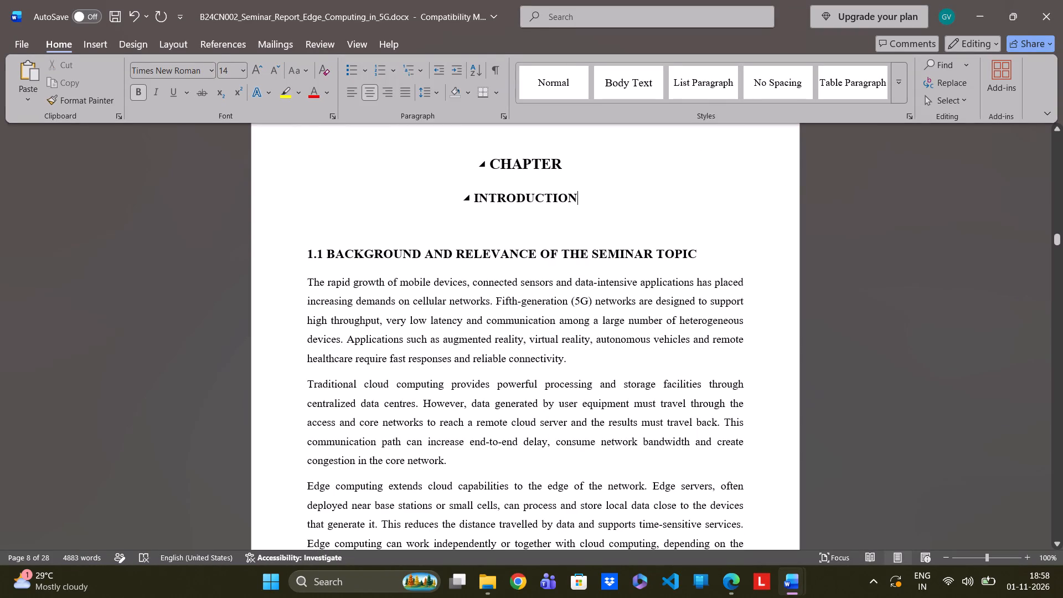
{"action": "left_click", "coordinate": [510, 179]}
{"action": "left_click_drag", "start_coordinate": [473, 200], "coordinate": [583, 199]}
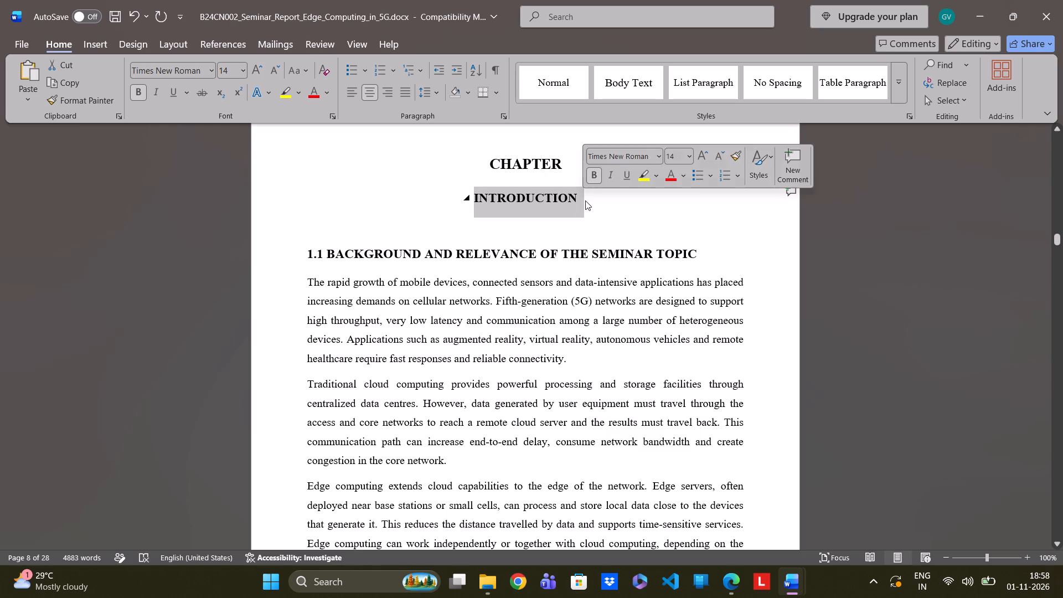
{"action": "left_click", "coordinate": [692, 153]}
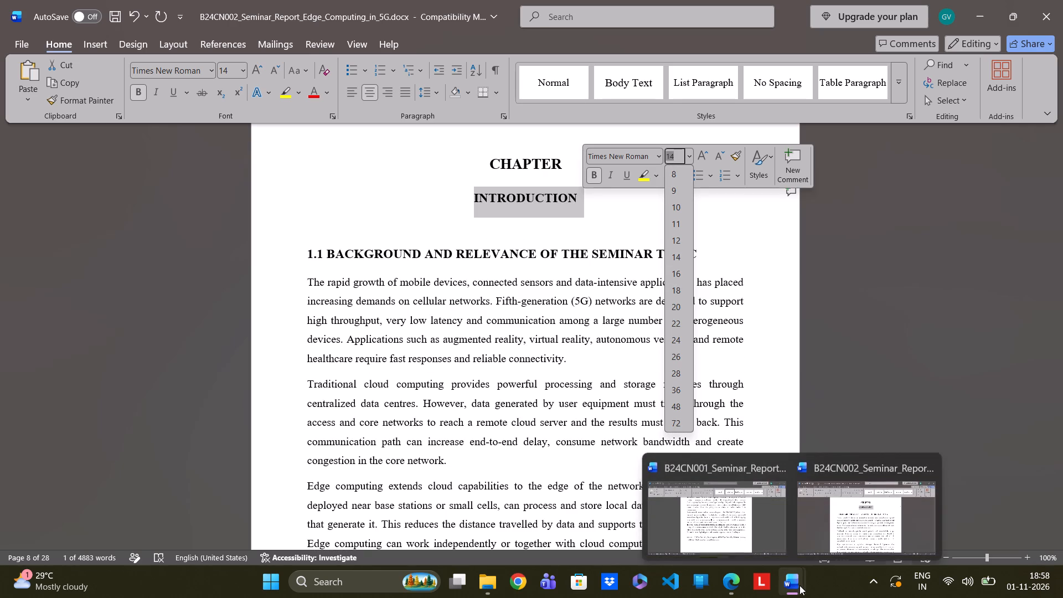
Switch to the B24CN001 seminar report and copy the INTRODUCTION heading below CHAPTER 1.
{"action": "left_click", "coordinate": [766, 526]}
{"action": "scroll", "coordinate": [526, 338], "scroll_direction": "up", "scroll_amount": 4}
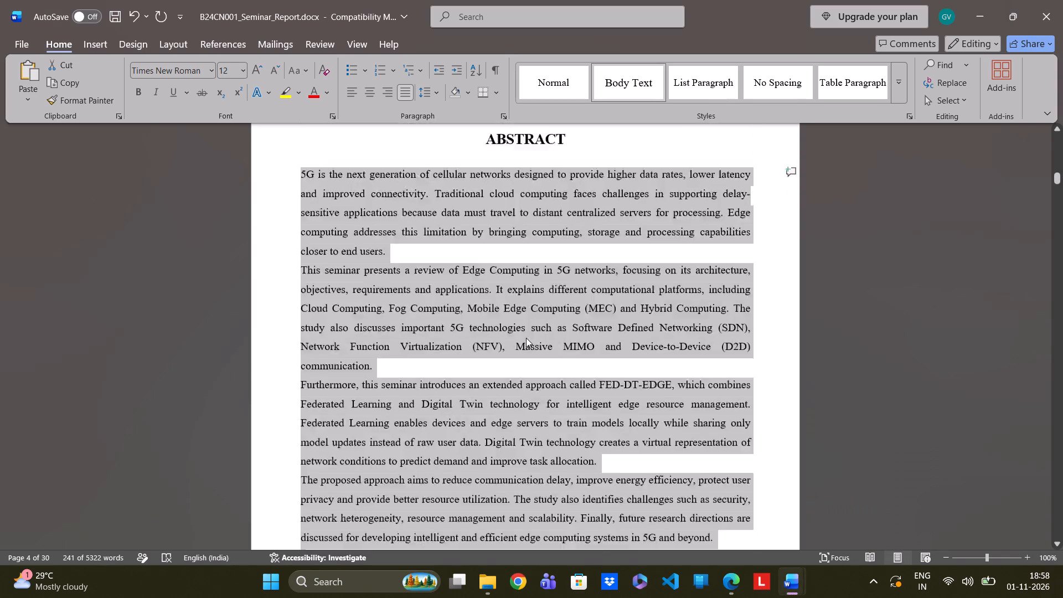
{"action": "scroll", "coordinate": [526, 338], "scroll_direction": "up", "scroll_amount": 8}
{"action": "scroll", "coordinate": [526, 338], "scroll_direction": "down", "scroll_amount": 20}
{"action": "scroll", "coordinate": [526, 338], "scroll_direction": "down", "scroll_amount": 7}
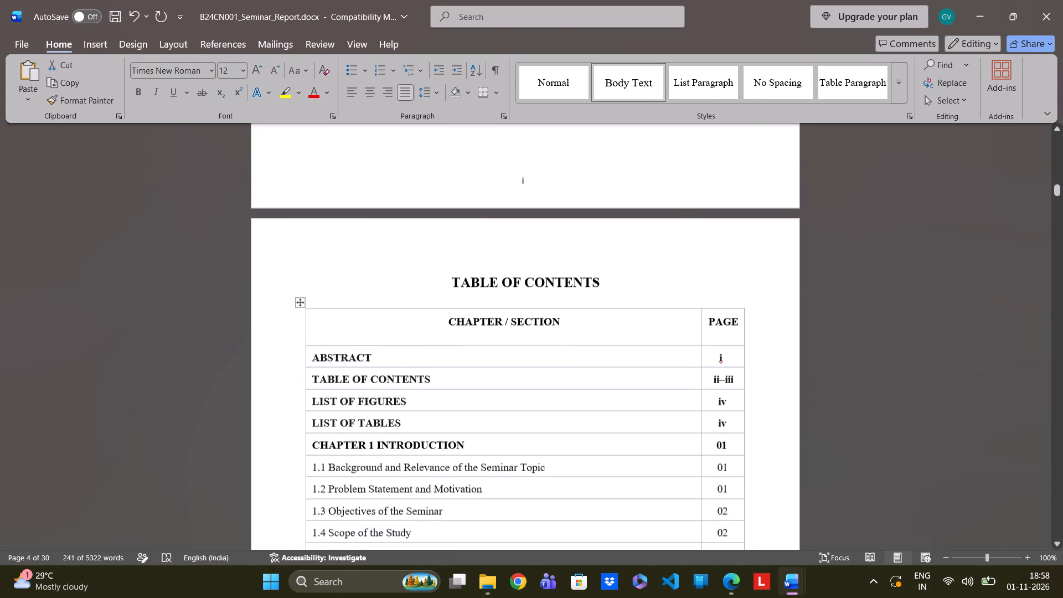
{"action": "scroll", "coordinate": [630, 324], "scroll_direction": "down", "scroll_amount": 20}
{"action": "scroll", "coordinate": [630, 324], "scroll_direction": "down", "scroll_amount": 17}
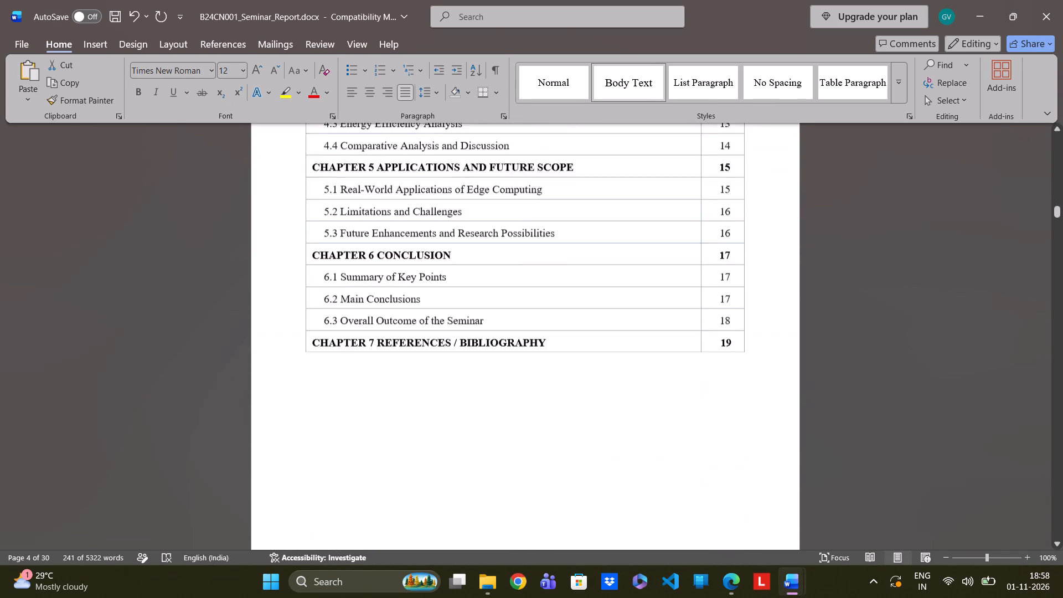
{"action": "scroll", "coordinate": [626, 339], "scroll_direction": "down", "scroll_amount": 20}
{"action": "scroll", "coordinate": [626, 339], "scroll_direction": "down", "scroll_amount": 15}
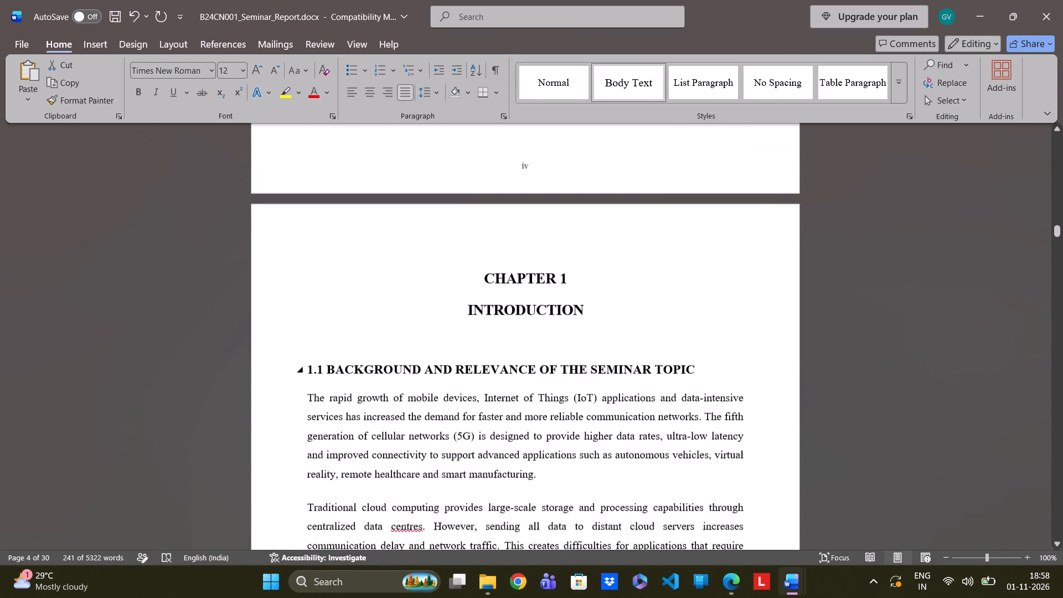
{"action": "left_click", "coordinate": [657, 324]}
{"action": "left_click_drag", "start_coordinate": [597, 297], "coordinate": [466, 288]}
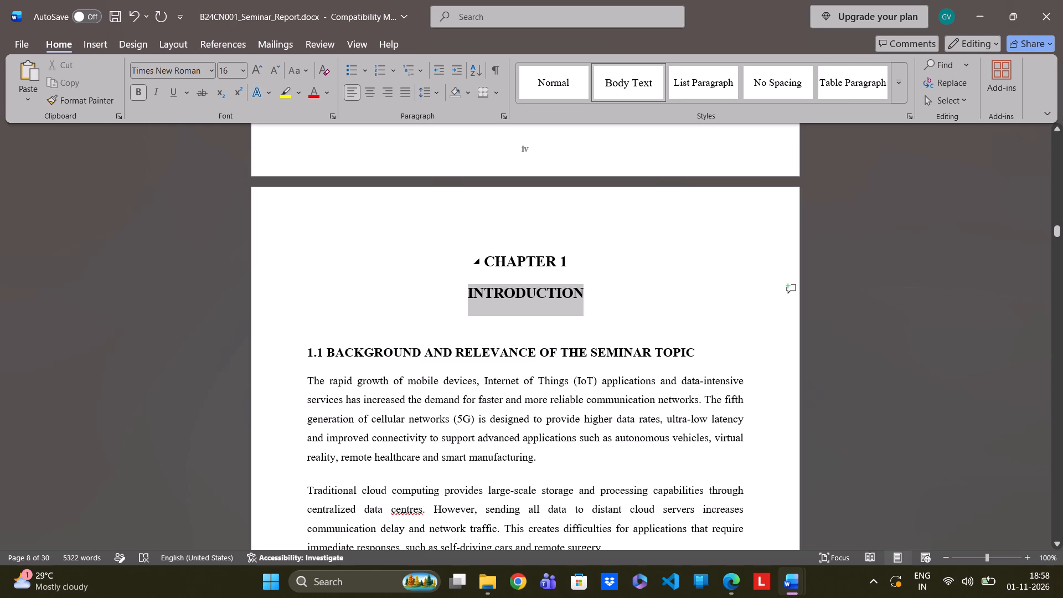
{"action": "left_click_drag", "start_coordinate": [466, 288], "coordinate": [466, 288]}
{"action": "key", "text": "ctrl+c"}
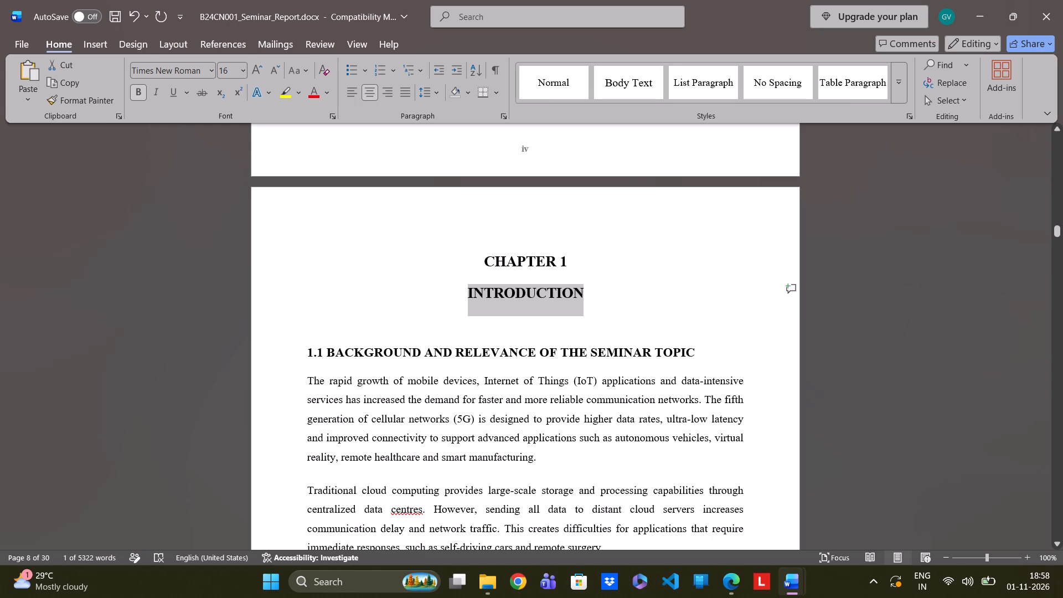
{"action": "left_click", "coordinate": [839, 522]}
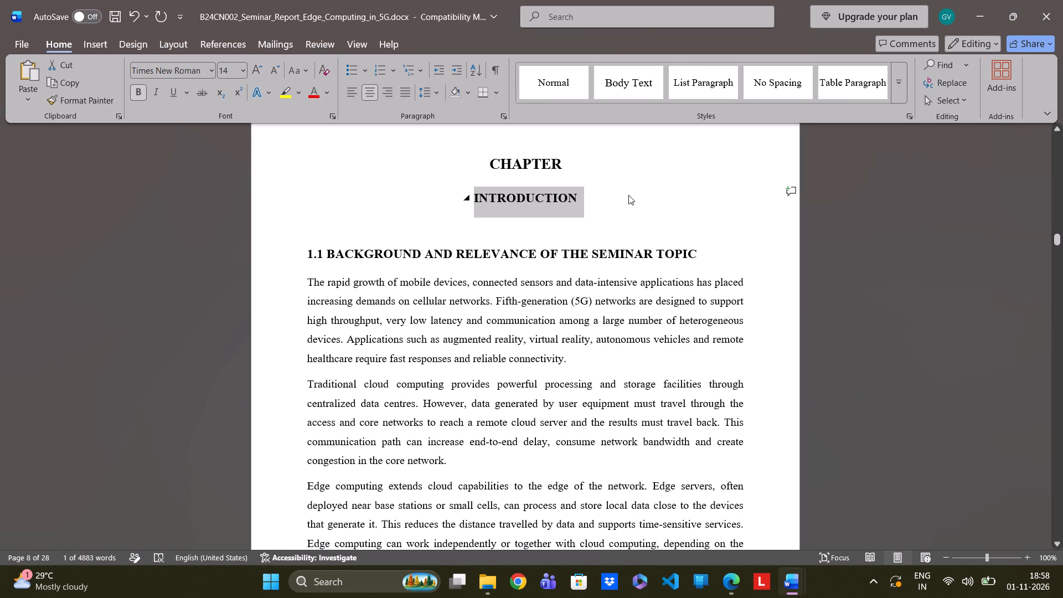
{"action": "left_click", "coordinate": [592, 198]}
{"action": "left_click_drag", "start_coordinate": [587, 194], "coordinate": [476, 194]}
{"action": "key", "text": "ctrl+v"}
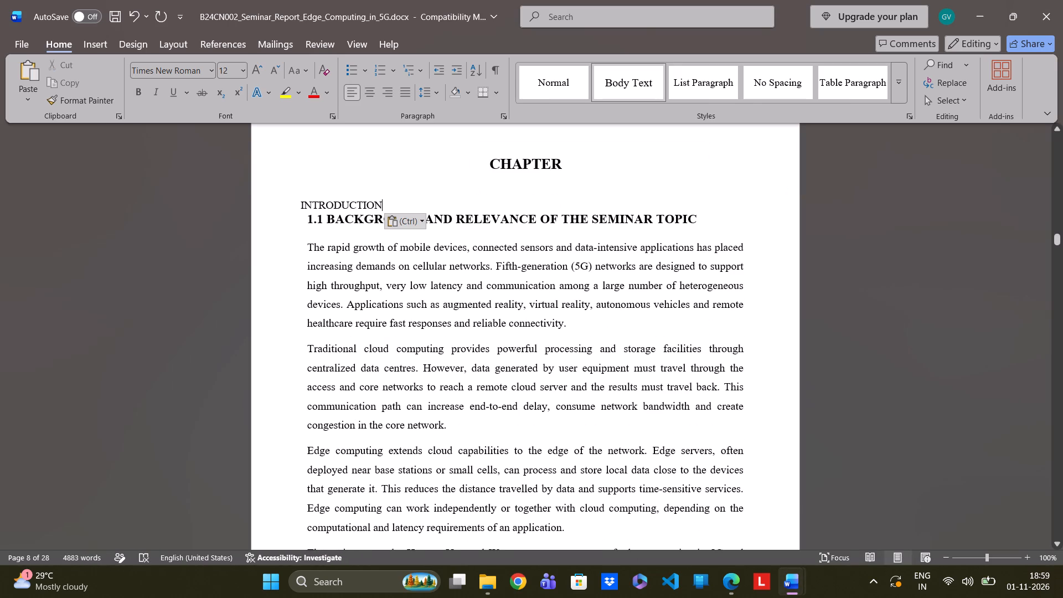
Format the pasted INTRODUCTION heading as 16 pt bold.
{"action": "left_click_drag", "start_coordinate": [383, 205], "coordinate": [293, 194]}
{"action": "left_click", "coordinate": [402, 151]}
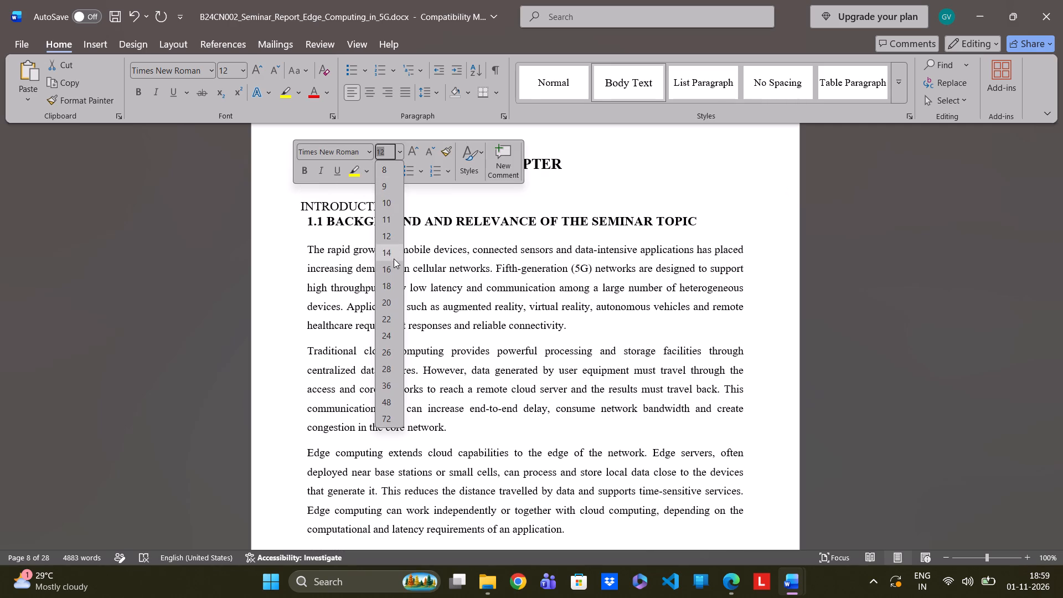
{"action": "left_click", "coordinate": [394, 268]}
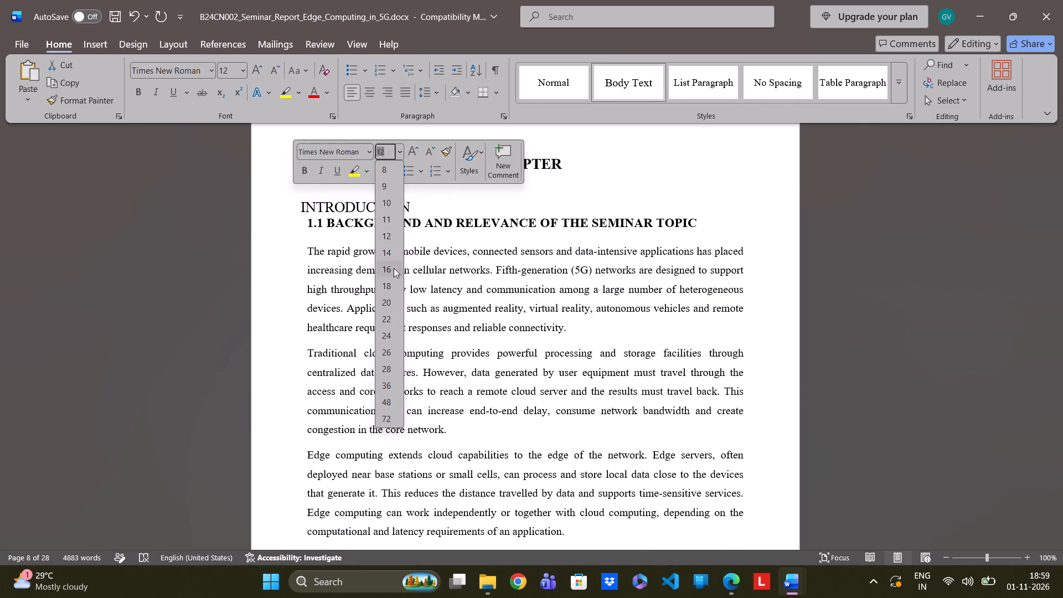
{"action": "left_click", "coordinate": [301, 169]}
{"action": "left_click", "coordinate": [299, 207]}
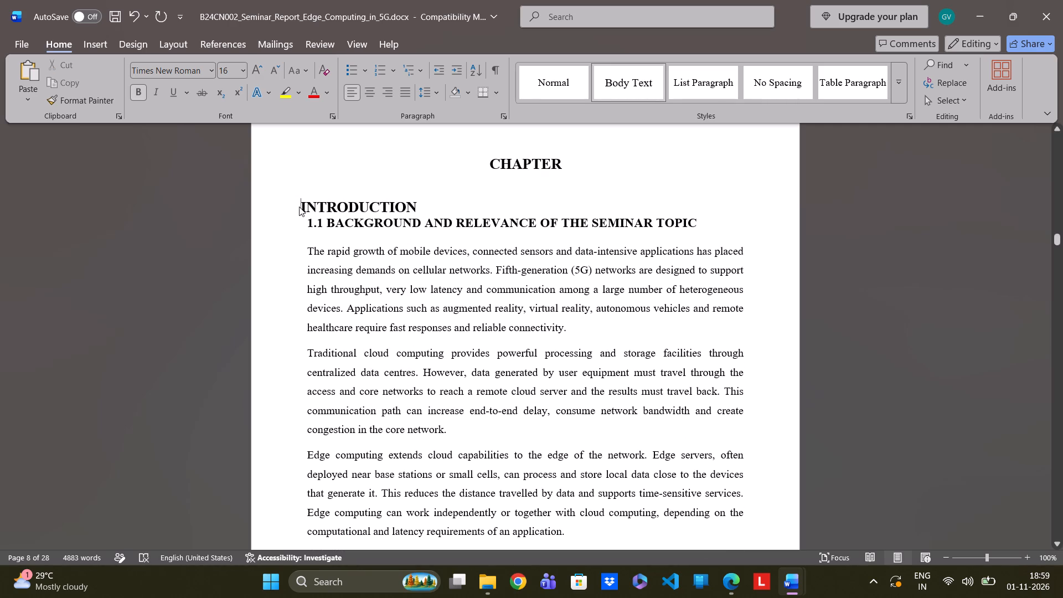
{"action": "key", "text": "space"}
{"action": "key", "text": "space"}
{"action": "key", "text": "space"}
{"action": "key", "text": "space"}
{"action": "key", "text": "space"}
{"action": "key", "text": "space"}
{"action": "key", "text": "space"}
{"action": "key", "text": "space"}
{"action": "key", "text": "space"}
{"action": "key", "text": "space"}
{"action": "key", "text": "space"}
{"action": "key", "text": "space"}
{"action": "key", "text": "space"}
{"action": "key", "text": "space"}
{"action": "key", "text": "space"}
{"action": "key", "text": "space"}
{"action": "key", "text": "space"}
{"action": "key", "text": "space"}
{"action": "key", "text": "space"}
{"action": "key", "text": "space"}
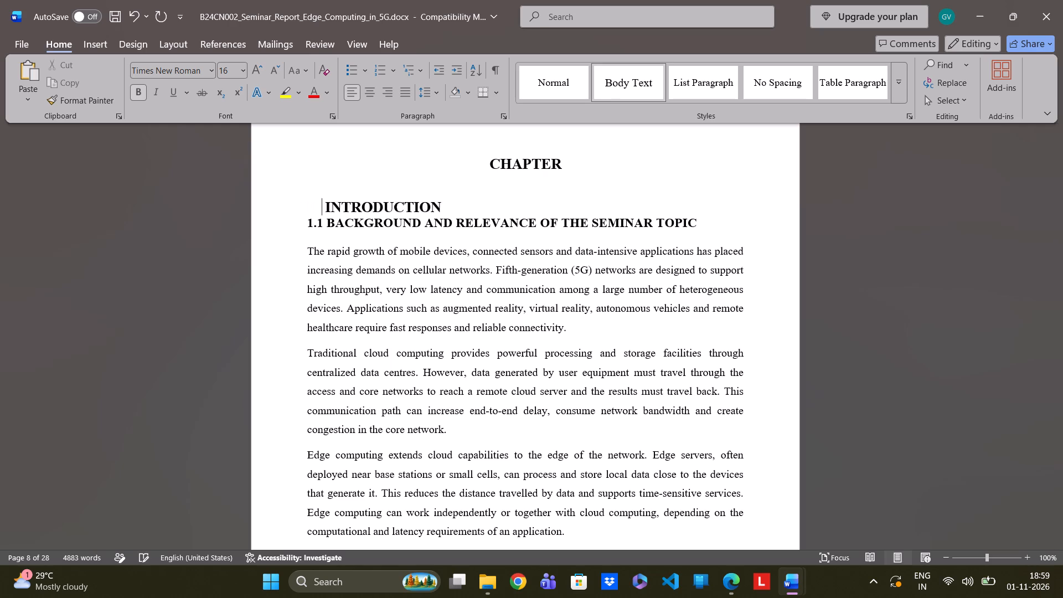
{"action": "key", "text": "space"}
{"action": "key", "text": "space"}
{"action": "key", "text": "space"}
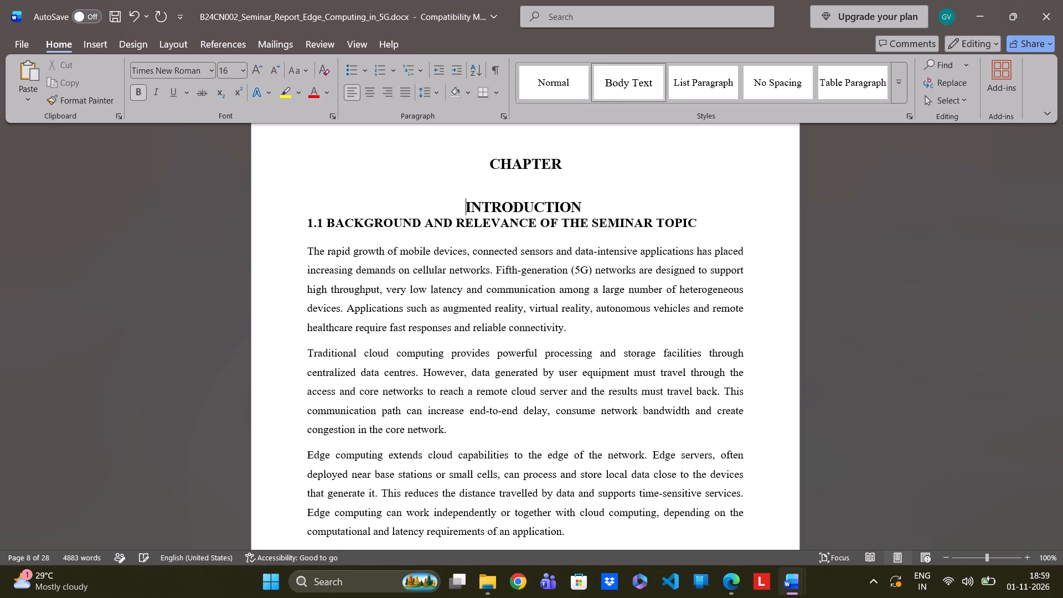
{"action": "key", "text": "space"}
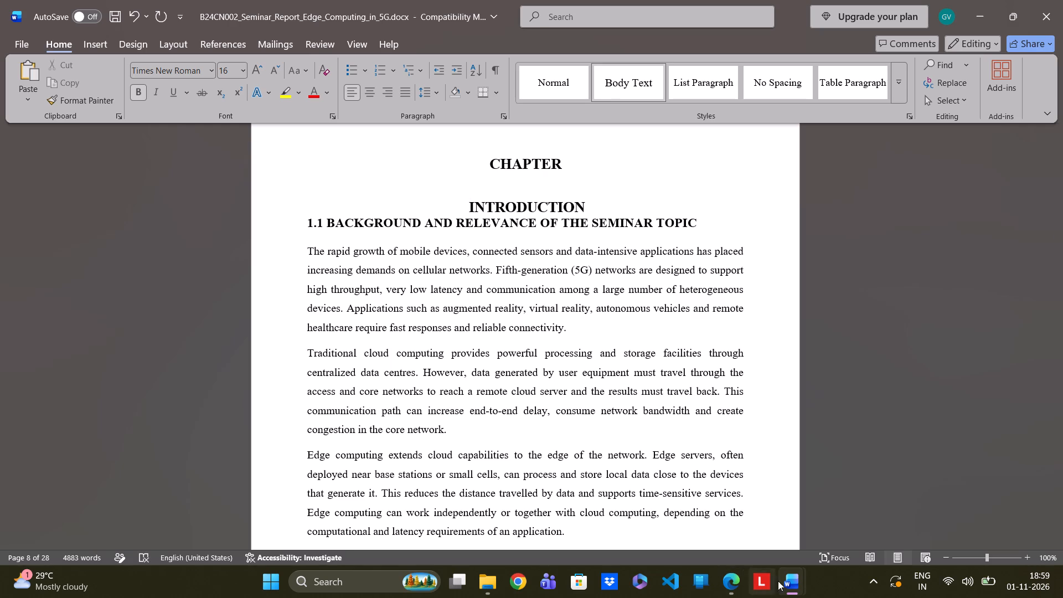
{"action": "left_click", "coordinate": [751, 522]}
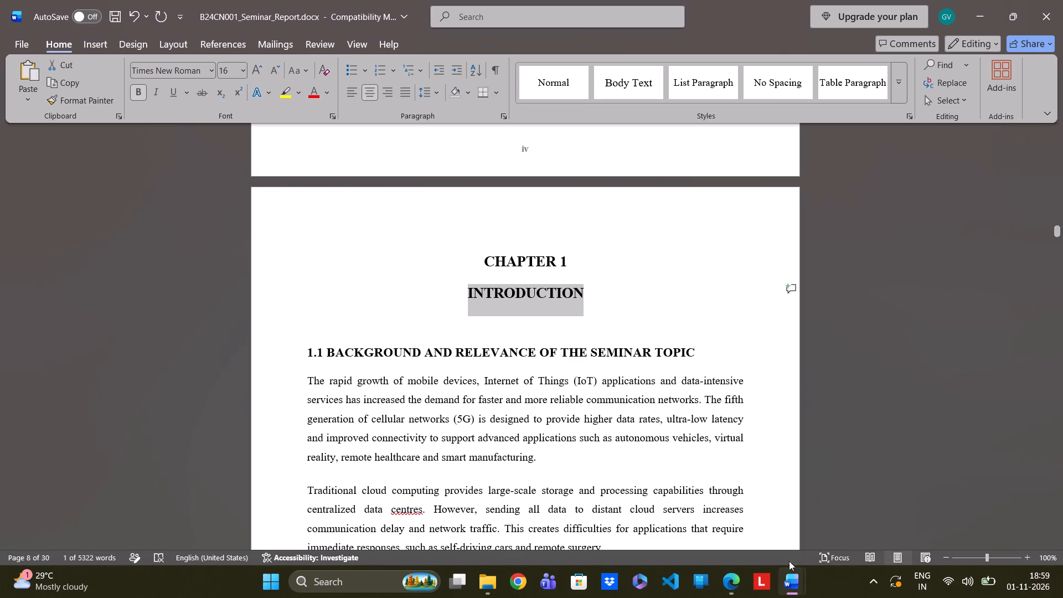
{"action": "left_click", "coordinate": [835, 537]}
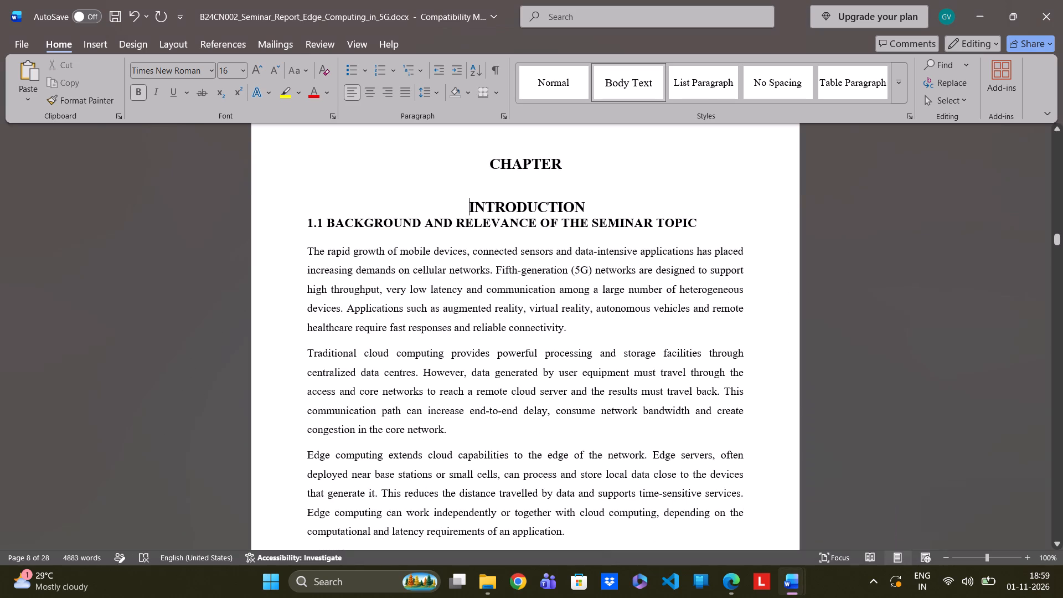
Delete the leading spaces and extra line before INTRODUCTION, keeping it directly below CHAPTER and restoring that heading's final letters ER.
{"action": "left_click", "coordinate": [462, 176]}
{"action": "left_click", "coordinate": [497, 189]}
{"action": "left_click", "coordinate": [465, 210]}
{"action": "key", "text": "BackSpace"}
{"action": "key", "text": "BackSpace"}
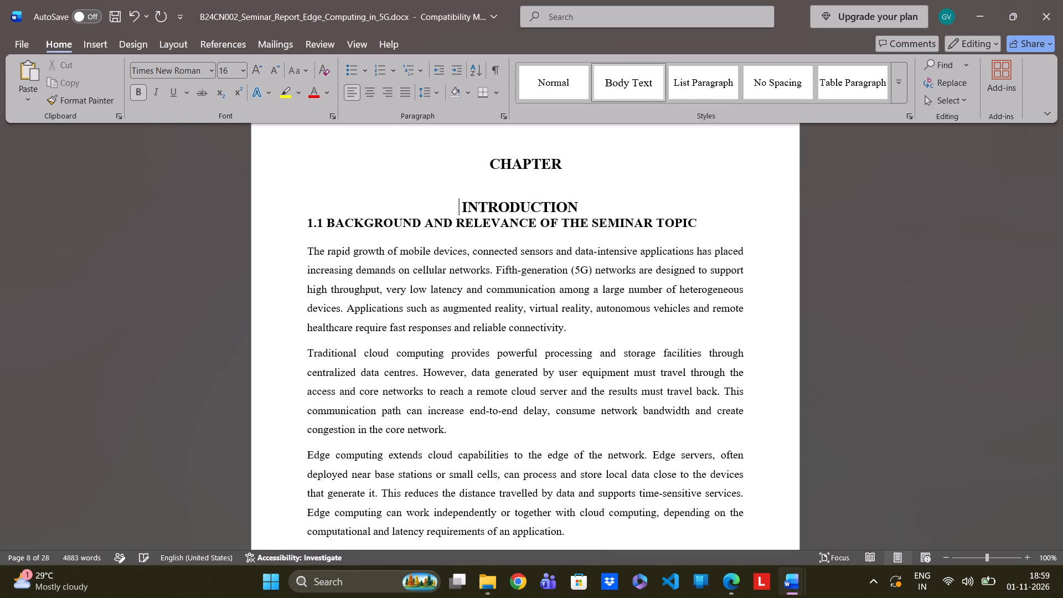
{"action": "key", "text": "BackSpace"}
{"action": "key", "text": "BackSpace"}
{"action": "key", "text": "BackSpace"}
{"action": "key", "text": "BackSpace"}
{"action": "key", "text": "BackSpace"}
{"action": "key", "text": "BackSpace"}
{"action": "key", "text": "BackSpace"}
{"action": "key", "text": "BackSpace"}
{"action": "key", "text": "BackSpace"}
{"action": "key", "text": "BackSpace"}
{"action": "key", "text": "BackSpace"}
{"action": "key", "text": "BackSpace"}
{"action": "key", "text": "BackSpace"}
{"action": "key", "text": "BackSpace"}
{"action": "key", "text": "BackSpace"}
{"action": "key", "text": "BackSpace"}
{"action": "key", "text": "BackSpace"}
{"action": "key", "text": "BackSpace"}
{"action": "key", "text": "BackSpace"}
{"action": "key", "text": "BackSpace"}
{"action": "key", "text": "BackSpace"}
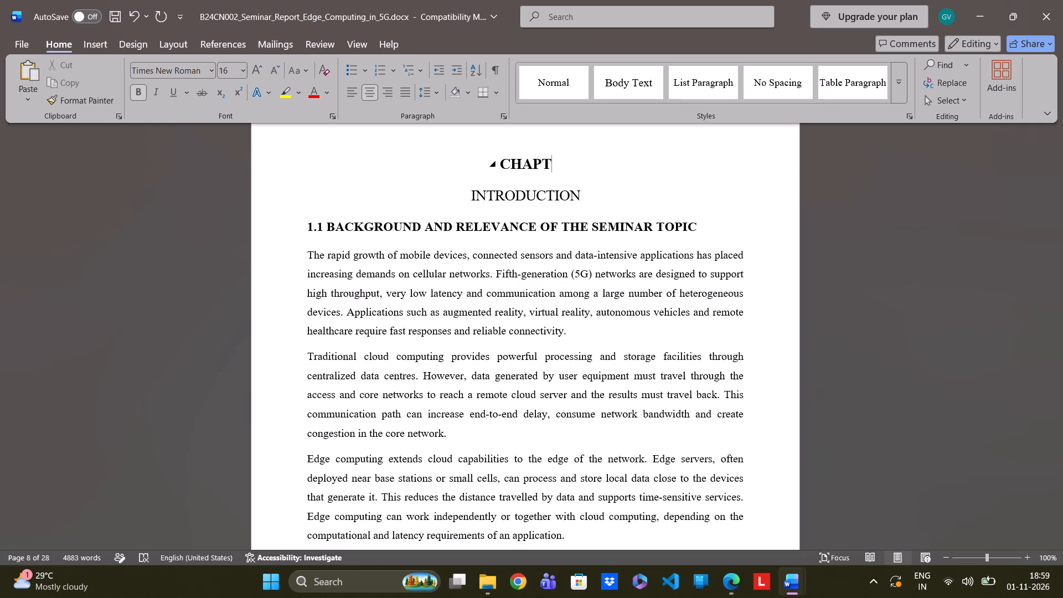
{"action": "type", "text": "ER"}
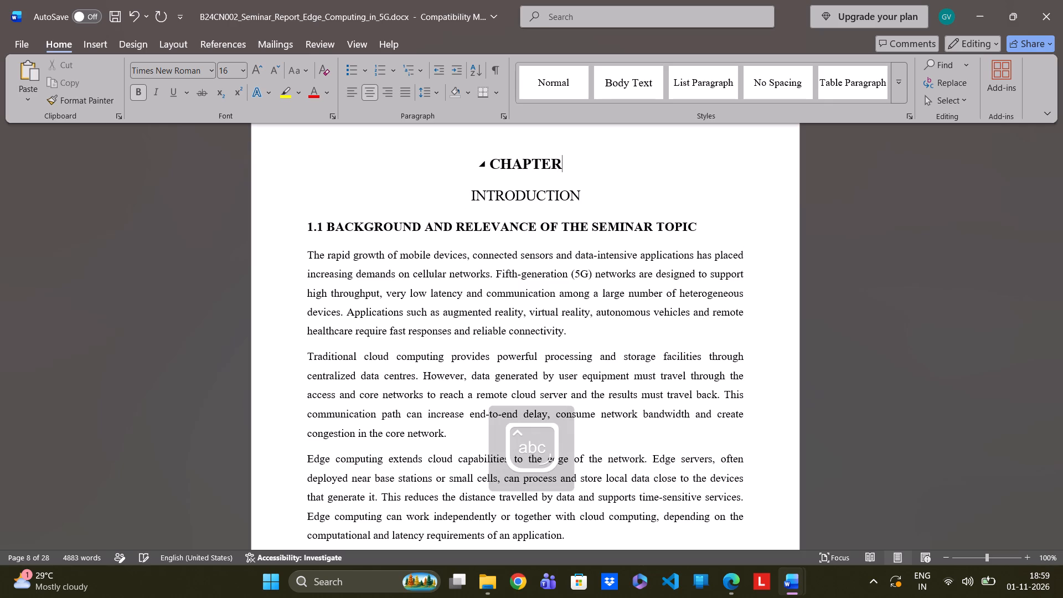
Make the INTRODUCTION heading below CHAPTER bold.
{"action": "left_click_drag", "start_coordinate": [471, 198], "coordinate": [595, 192]}
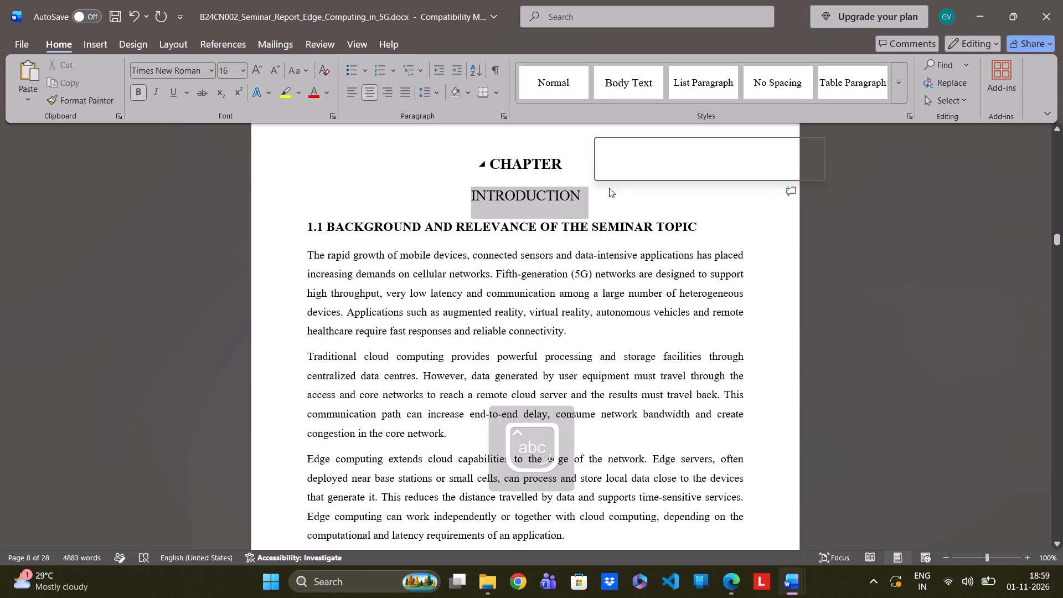
{"action": "left_click", "coordinate": [605, 167]}
{"action": "left_click", "coordinate": [545, 207]}
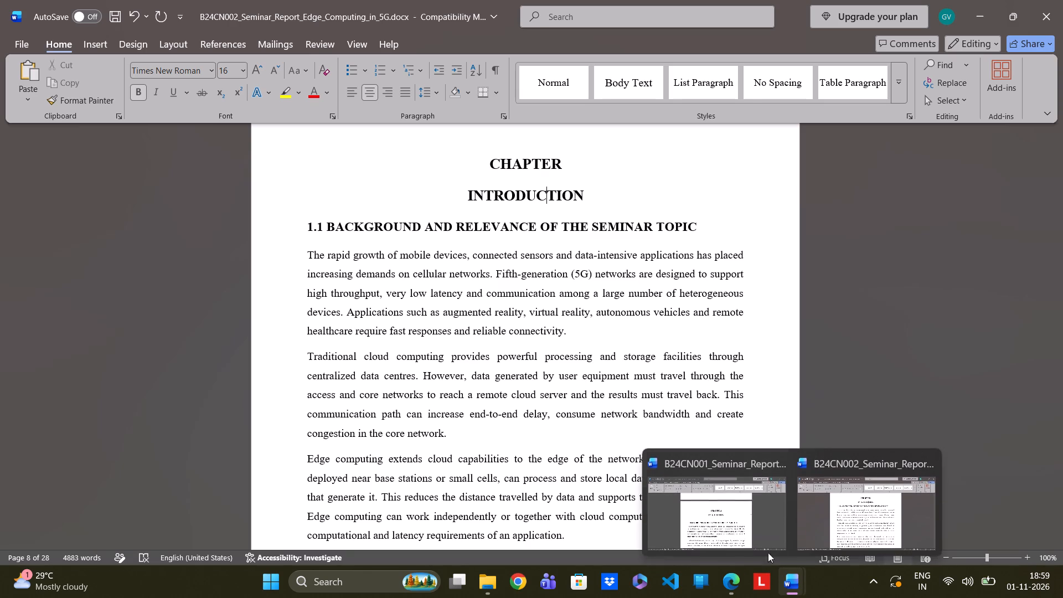
{"action": "left_click", "coordinate": [735, 526]}
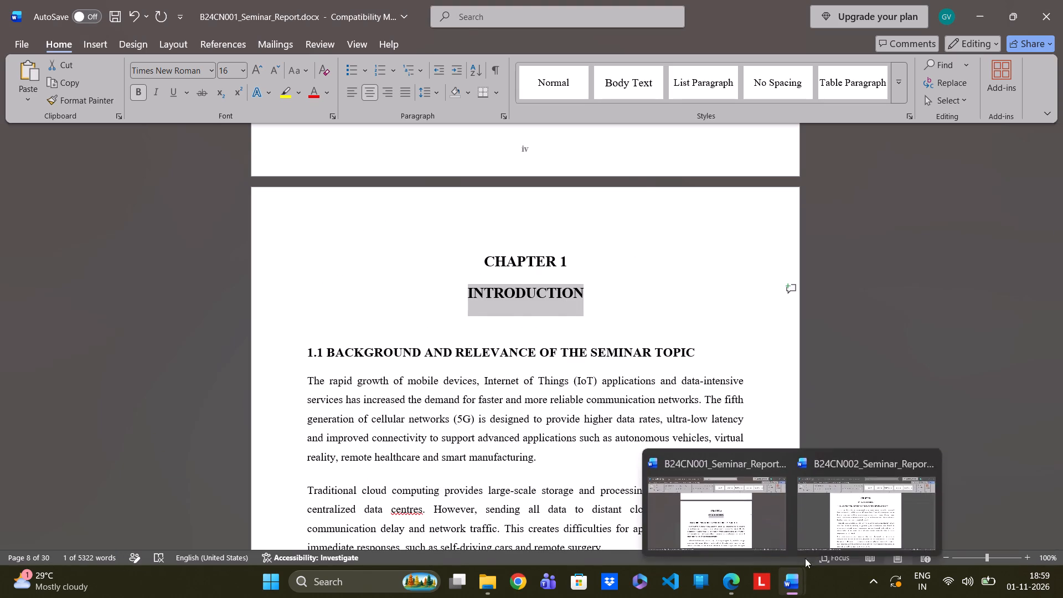
{"action": "left_click", "coordinate": [828, 529]}
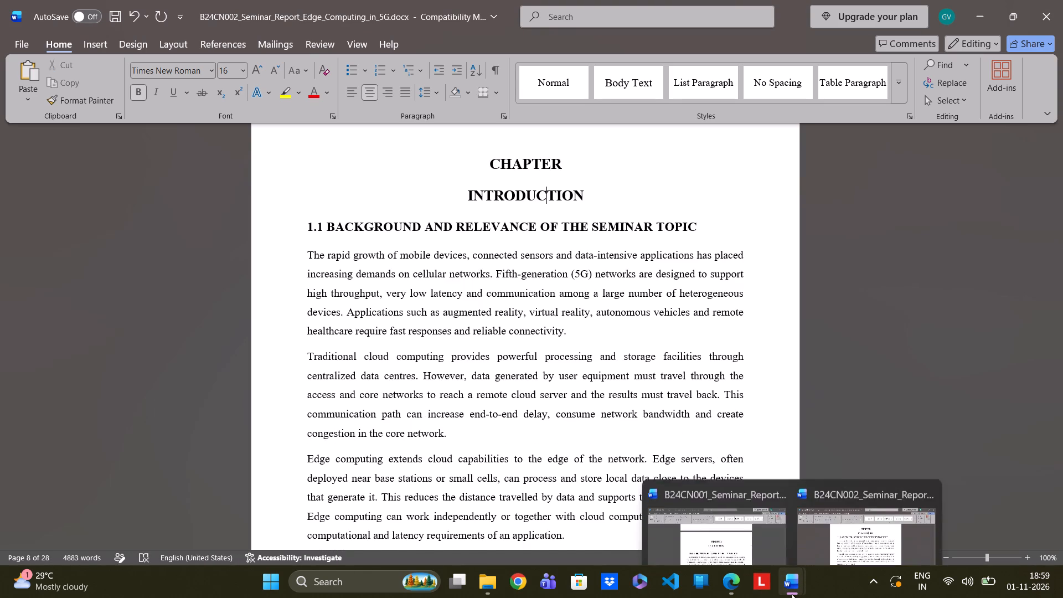
{"action": "left_click", "coordinate": [723, 517]}
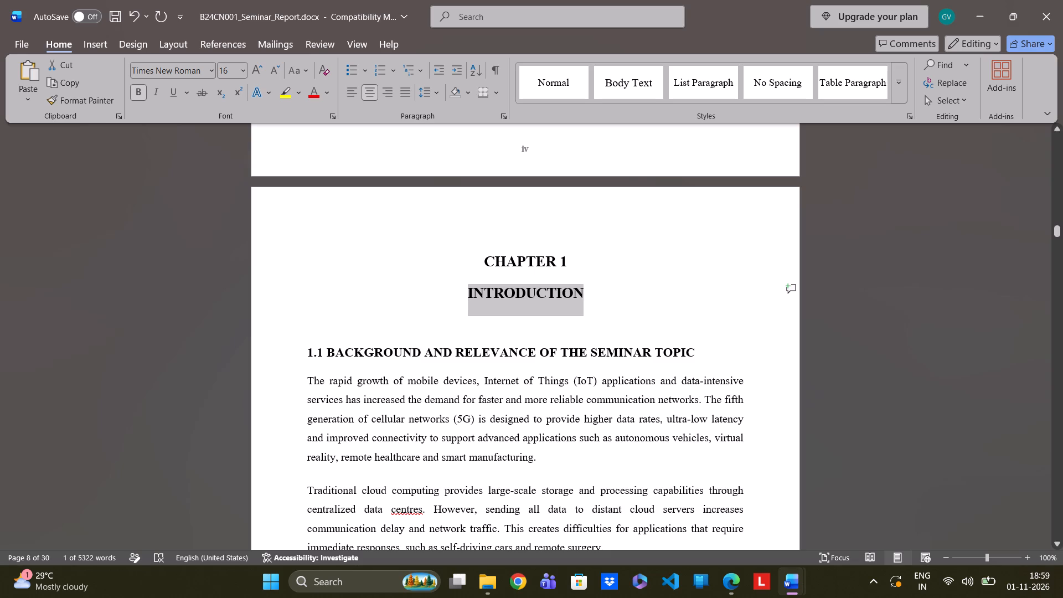
{"action": "left_click", "coordinate": [842, 519]}
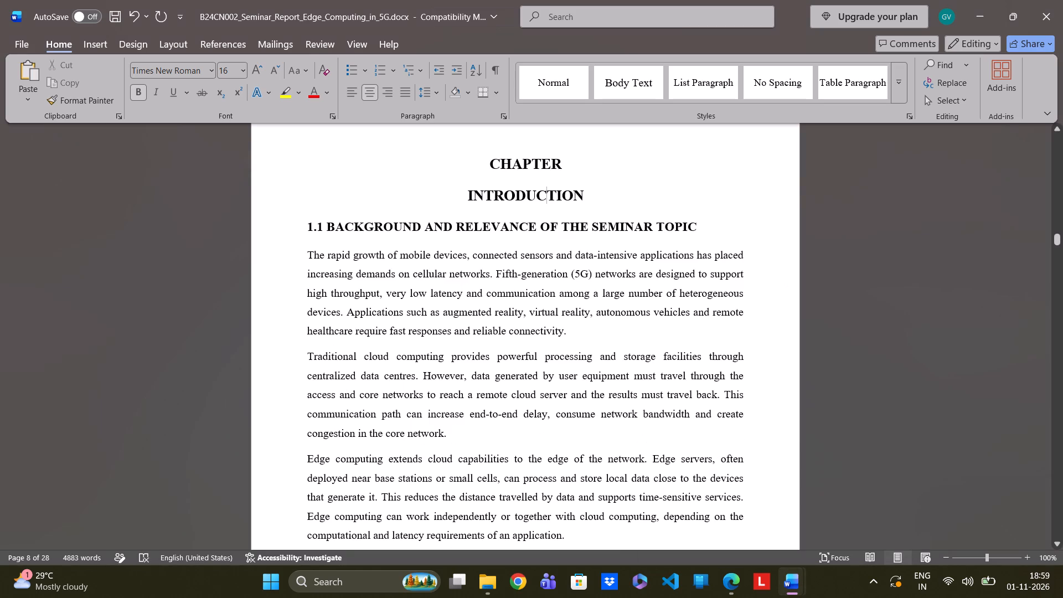
{"action": "left_click_drag", "start_coordinate": [605, 312], "coordinate": [575, 308]}
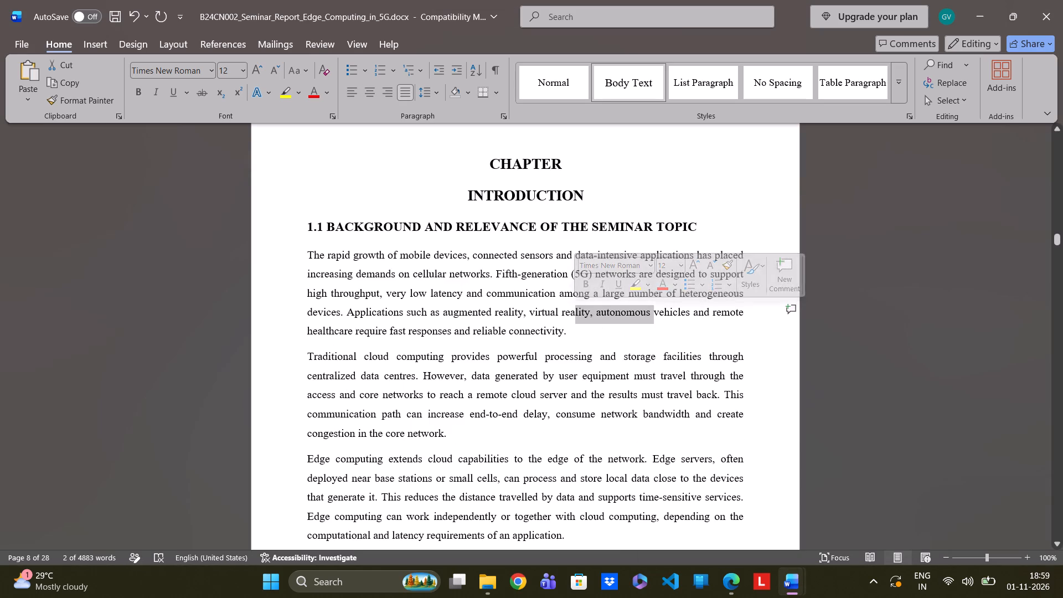
{"action": "left_click", "coordinate": [617, 332]}
{"action": "left_click_drag", "start_coordinate": [559, 224], "coordinate": [520, 229]}
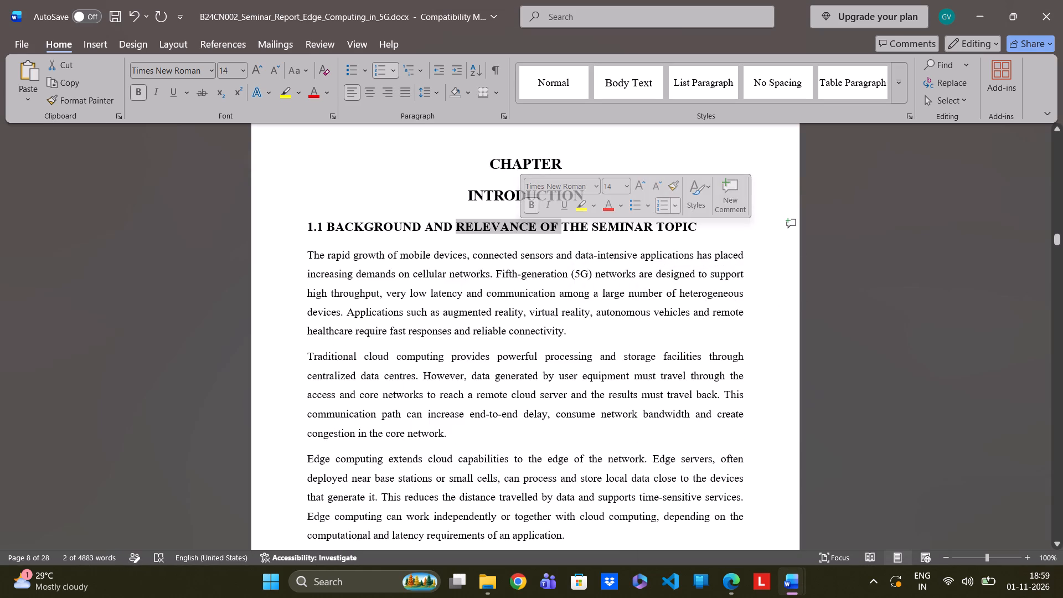
{"action": "left_click", "coordinate": [512, 245]}
{"action": "left_click_drag", "start_coordinate": [588, 189], "coordinate": [536, 196]}
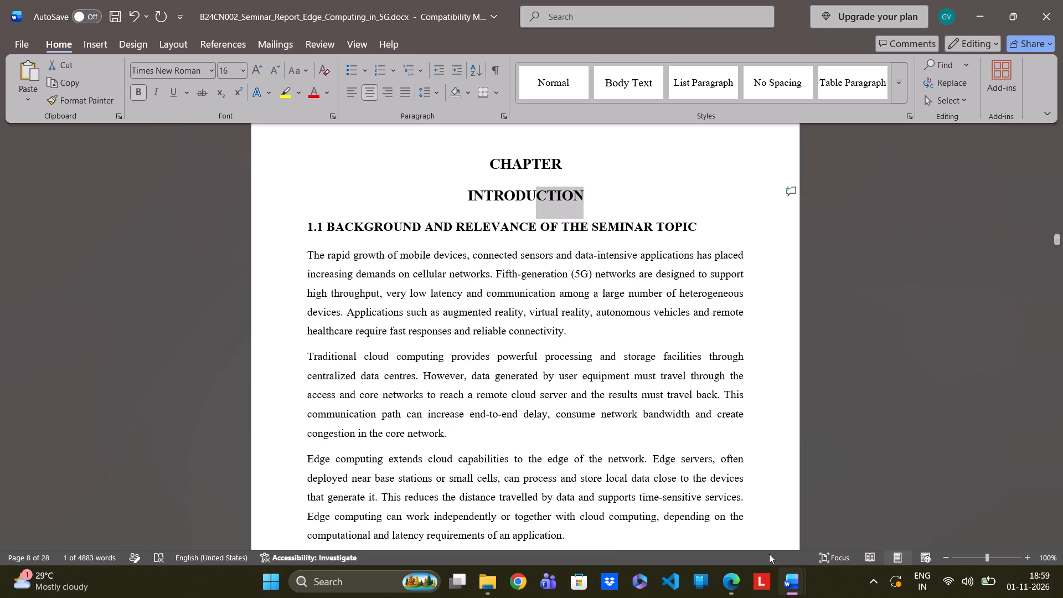
{"action": "left_click", "coordinate": [587, 301]}
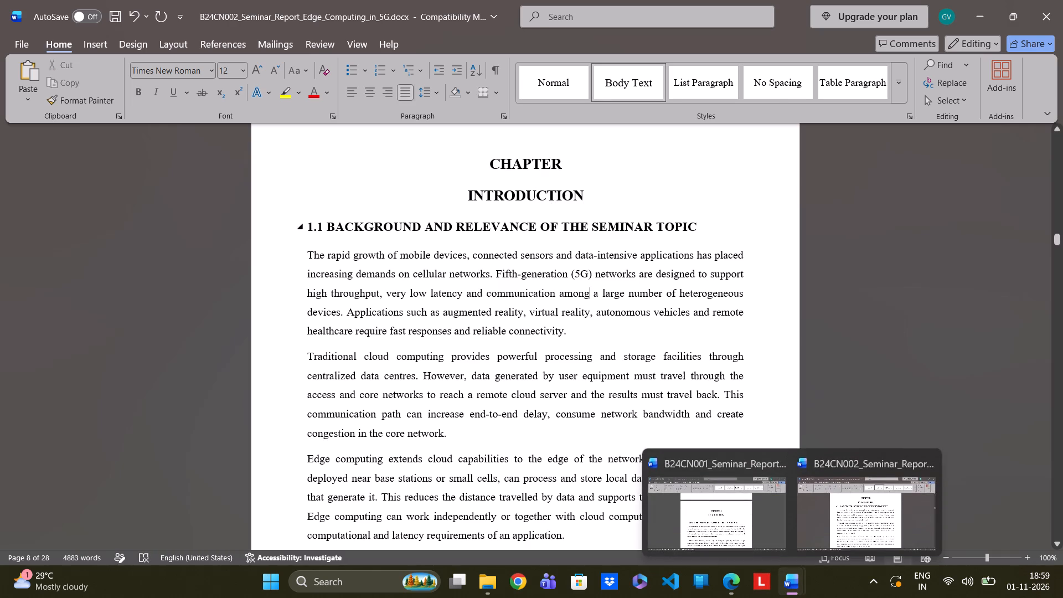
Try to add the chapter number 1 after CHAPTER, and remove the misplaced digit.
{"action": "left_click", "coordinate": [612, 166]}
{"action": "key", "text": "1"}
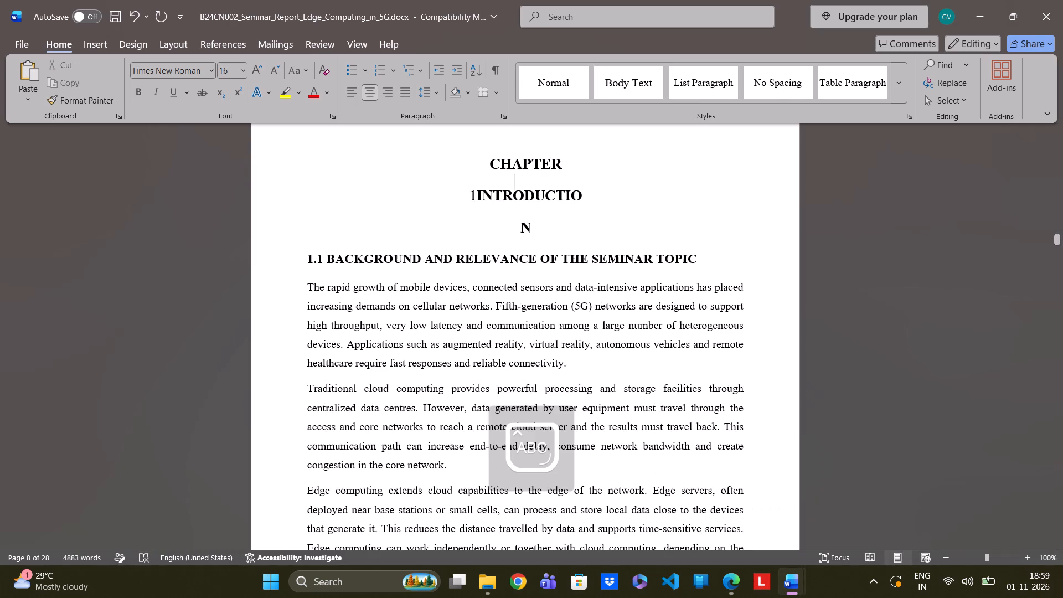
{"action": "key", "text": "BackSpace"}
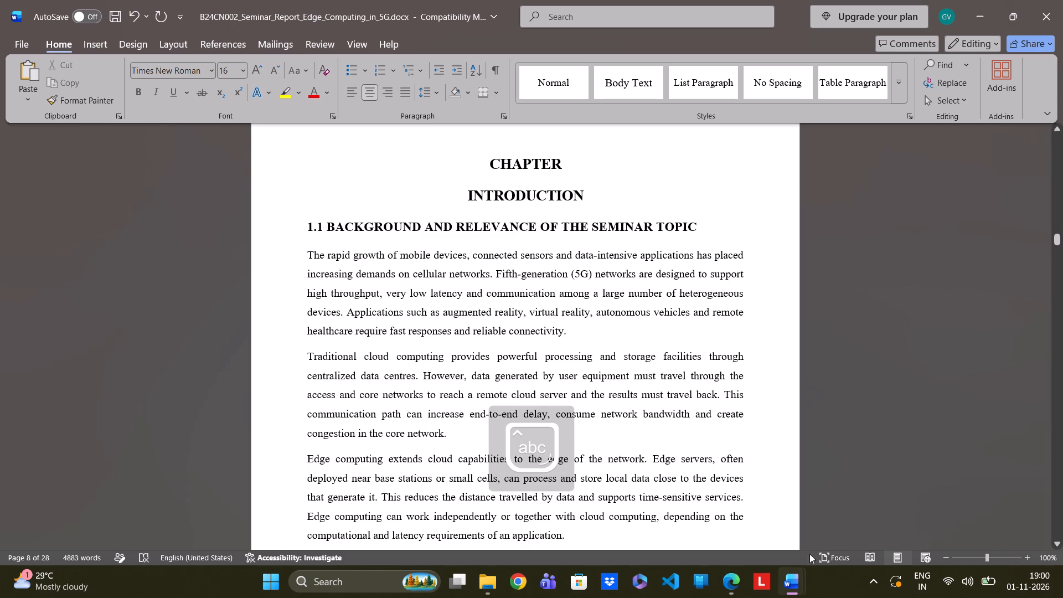
{"action": "left_click", "coordinate": [766, 525]}
{"action": "left_click_drag", "start_coordinate": [586, 253], "coordinate": [586, 253]}
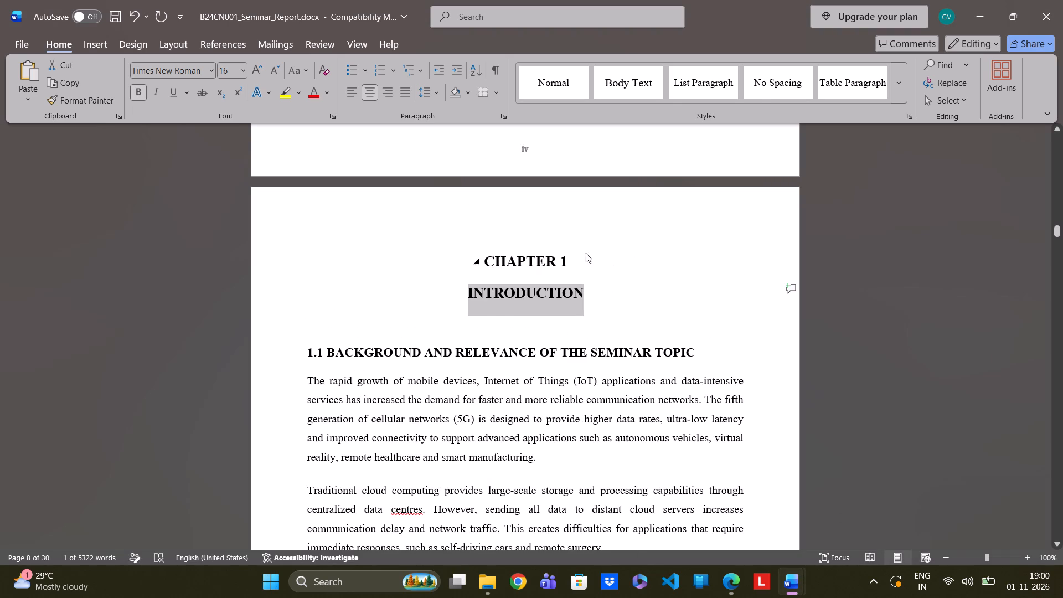
{"action": "left_click_drag", "start_coordinate": [586, 253], "coordinate": [473, 256]}
{"action": "key", "text": "ctrl+z"}
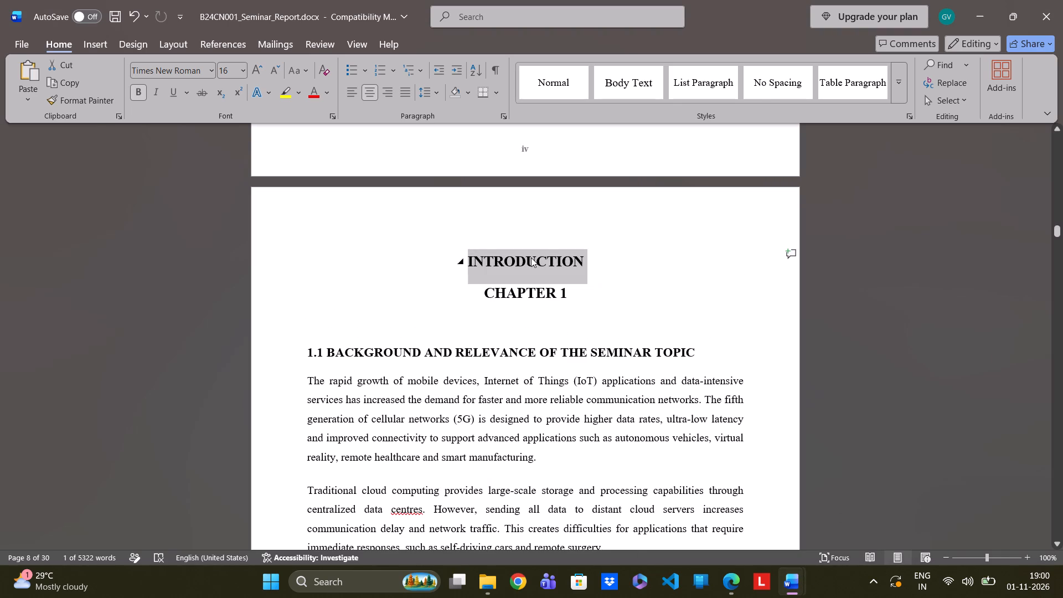
{"action": "left_click_drag", "start_coordinate": [584, 257], "coordinate": [513, 257]}
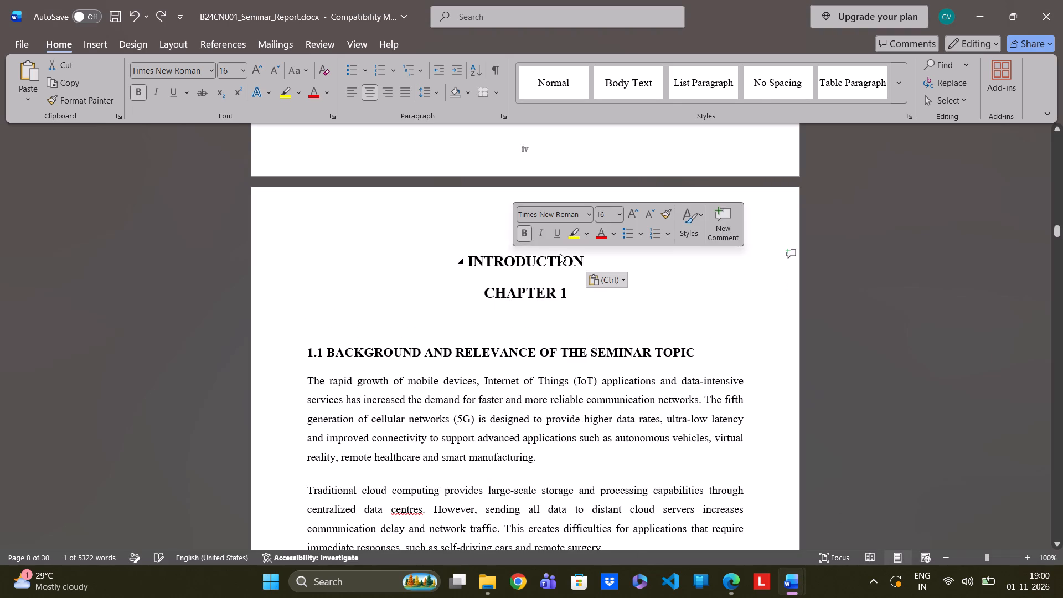
{"action": "key", "text": "ctrl+z"}
{"action": "left_click", "coordinate": [576, 257]}
{"action": "left_click_drag", "start_coordinate": [574, 257], "coordinate": [548, 259]}
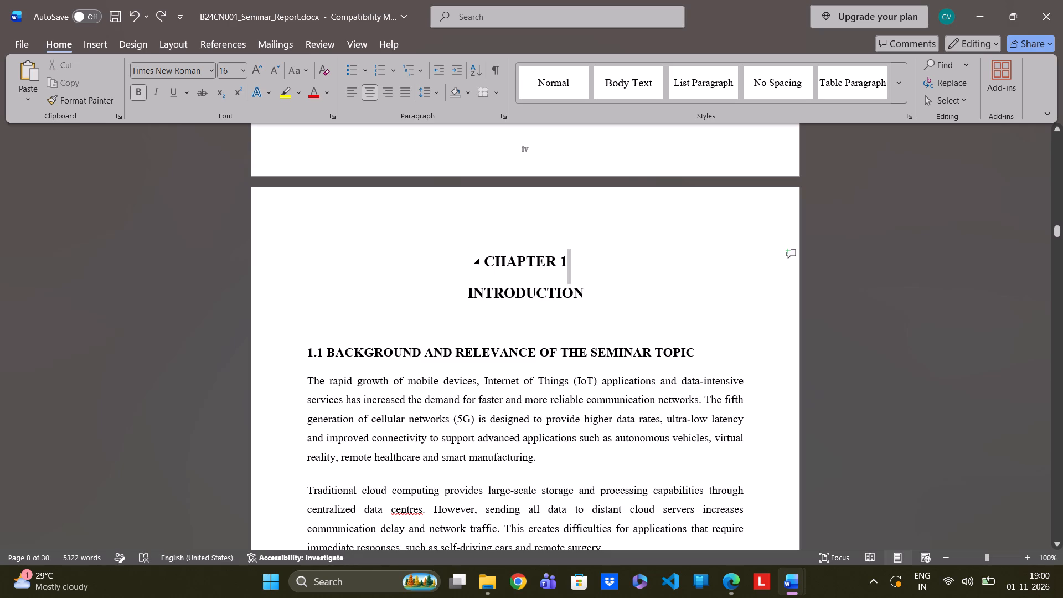
{"action": "left_click_drag", "start_coordinate": [548, 259], "coordinate": [509, 257]}
{"action": "key", "text": "ctrl+c"}
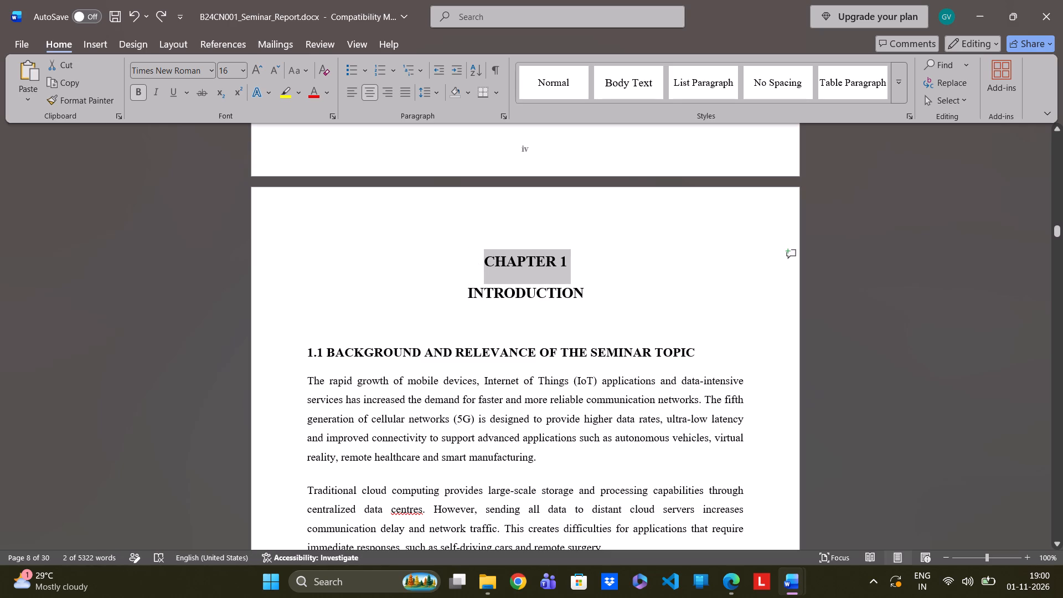
{"action": "left_click", "coordinate": [849, 529]}
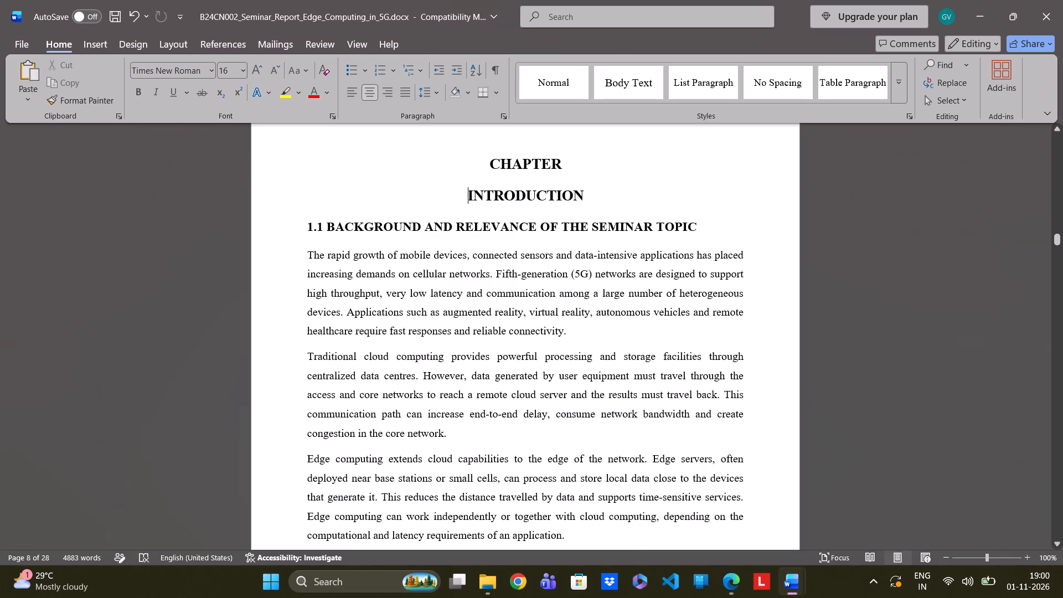
{"action": "left_click_drag", "start_coordinate": [580, 161], "coordinate": [487, 162]}
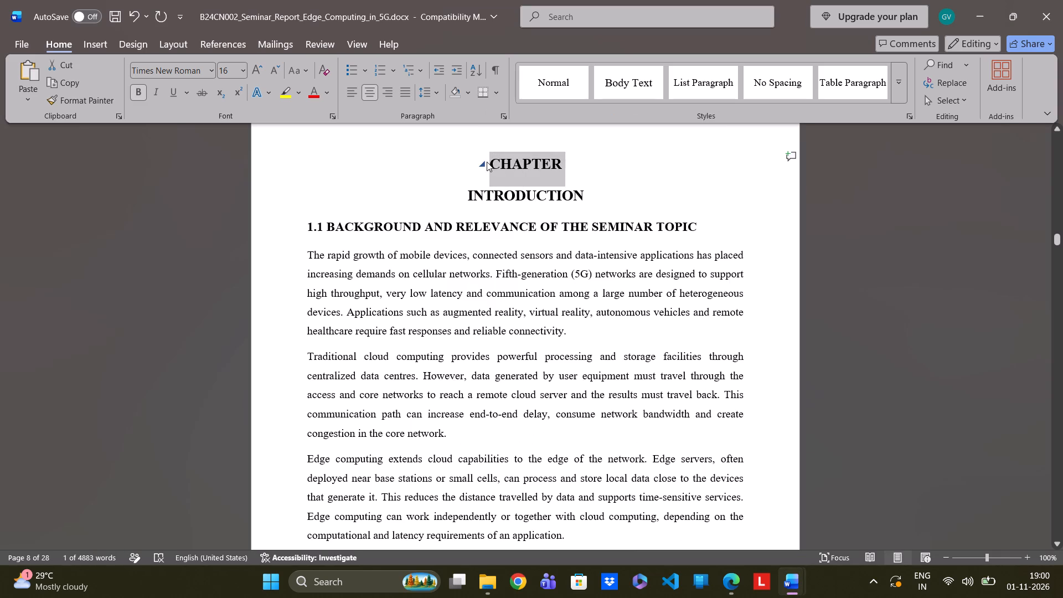
{"action": "key", "text": "ctrl+v"}
{"action": "left_click", "coordinate": [516, 181]}
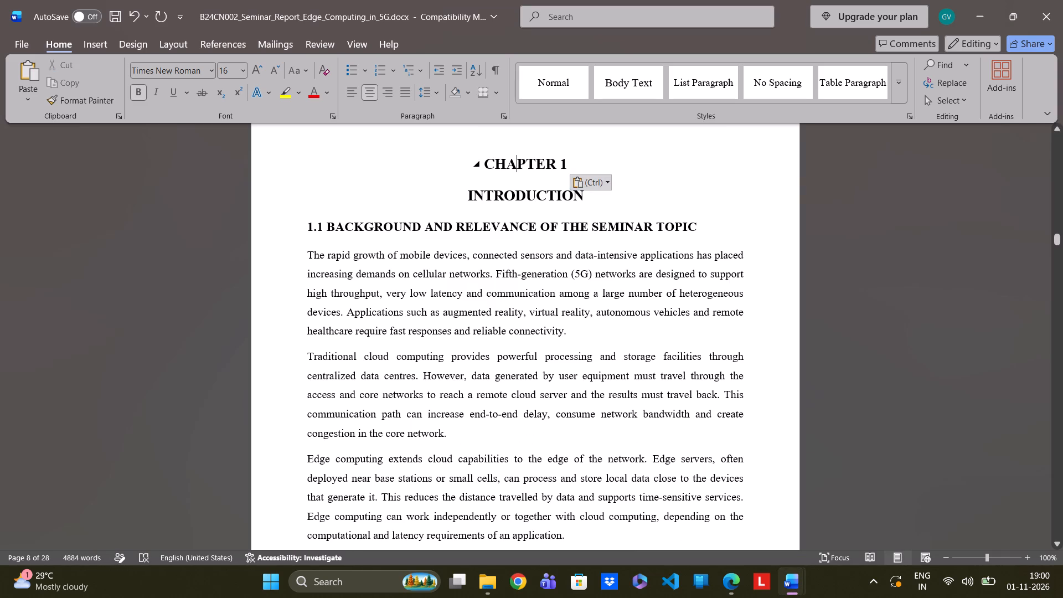
{"action": "scroll", "coordinate": [496, 245], "scroll_direction": "down", "scroll_amount": 6}
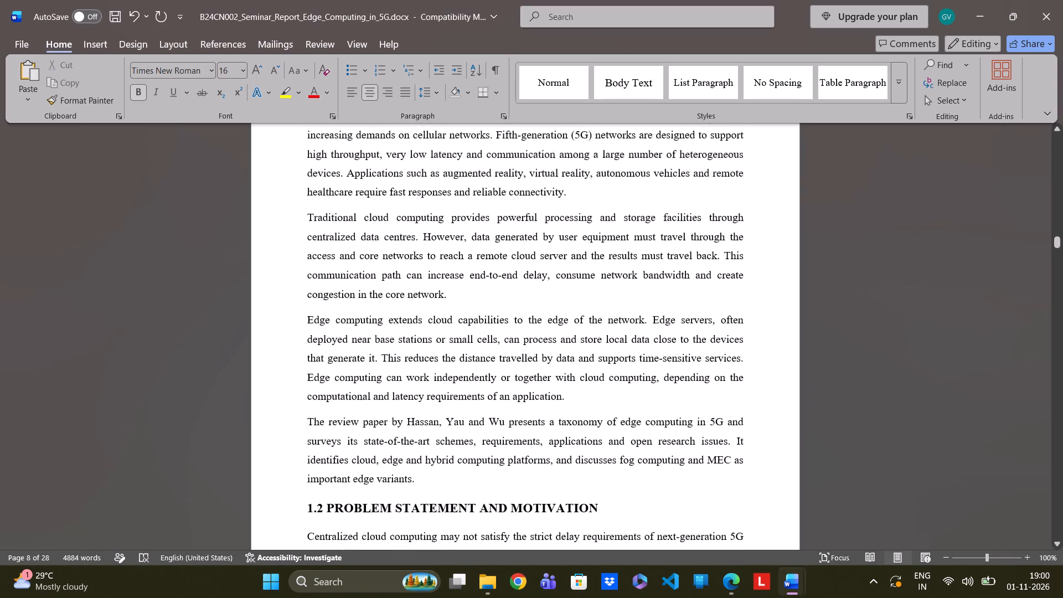
{"action": "scroll", "coordinate": [498, 249], "scroll_direction": "down", "scroll_amount": 11}
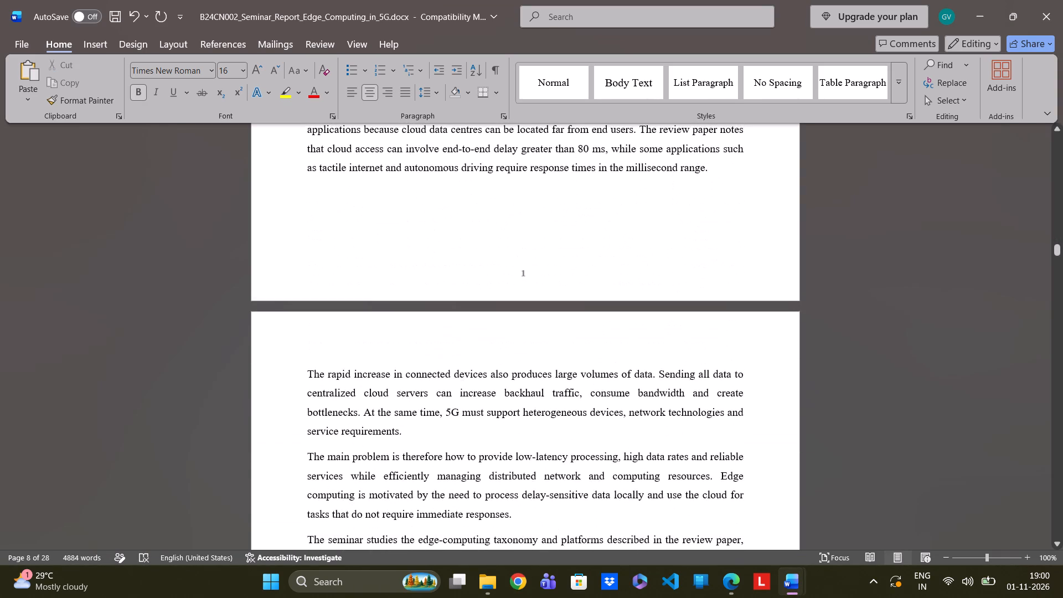
{"action": "scroll", "coordinate": [500, 244], "scroll_direction": "down", "scroll_amount": 3}
{"action": "scroll", "coordinate": [500, 244], "scroll_direction": "up", "scroll_amount": 10}
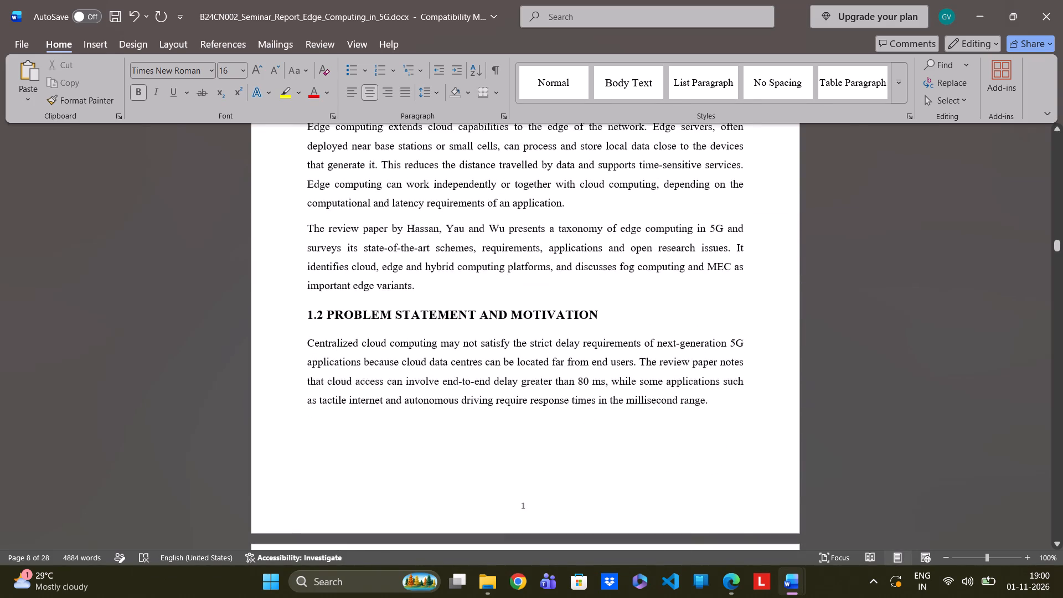
{"action": "scroll", "coordinate": [500, 244], "scroll_direction": "up", "scroll_amount": 20}
{"action": "scroll", "coordinate": [519, 254], "scroll_direction": "down", "scroll_amount": 14}
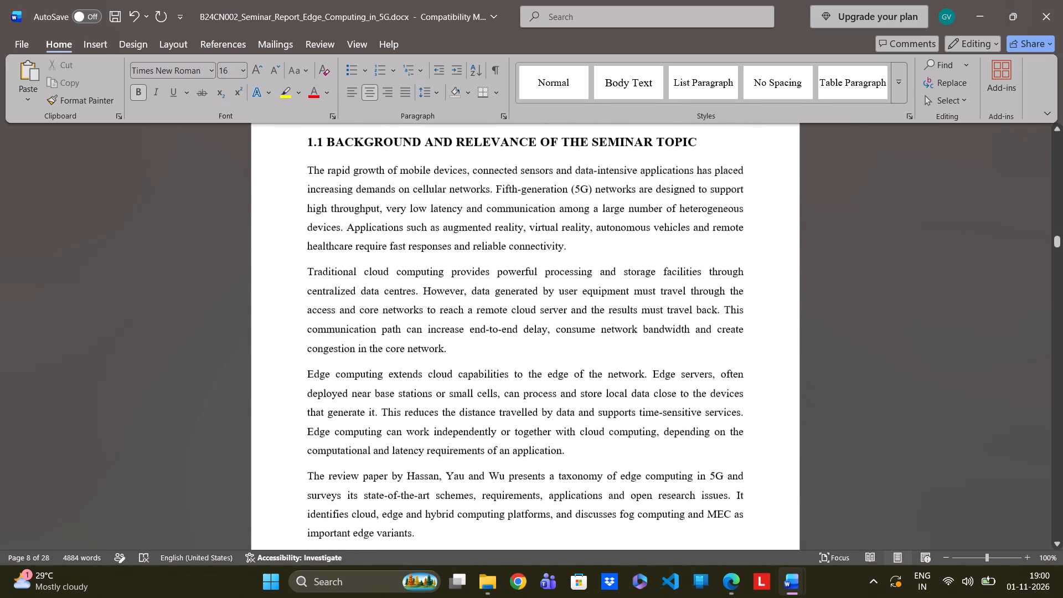
{"action": "scroll", "coordinate": [519, 254], "scroll_direction": "down", "scroll_amount": 7}
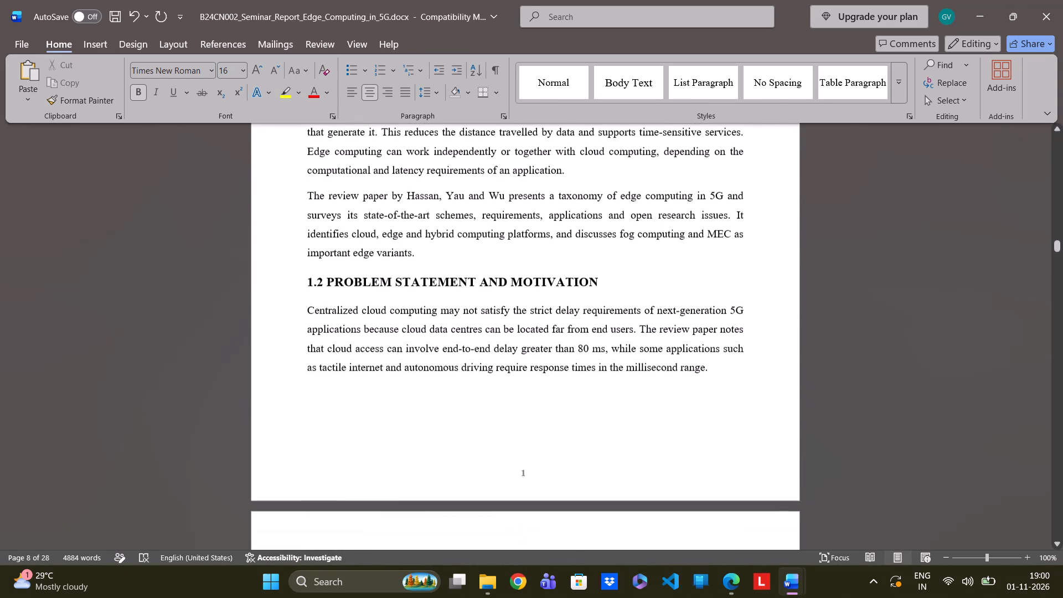
{"action": "scroll", "coordinate": [517, 257], "scroll_direction": "down", "scroll_amount": 16}
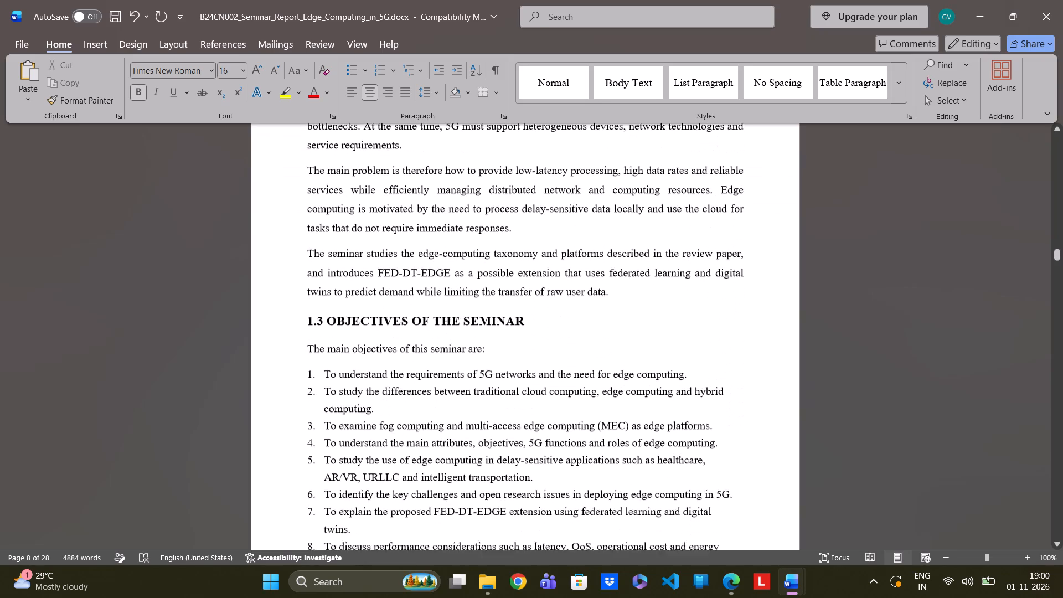
{"action": "scroll", "coordinate": [514, 262], "scroll_direction": "down", "scroll_amount": 18}
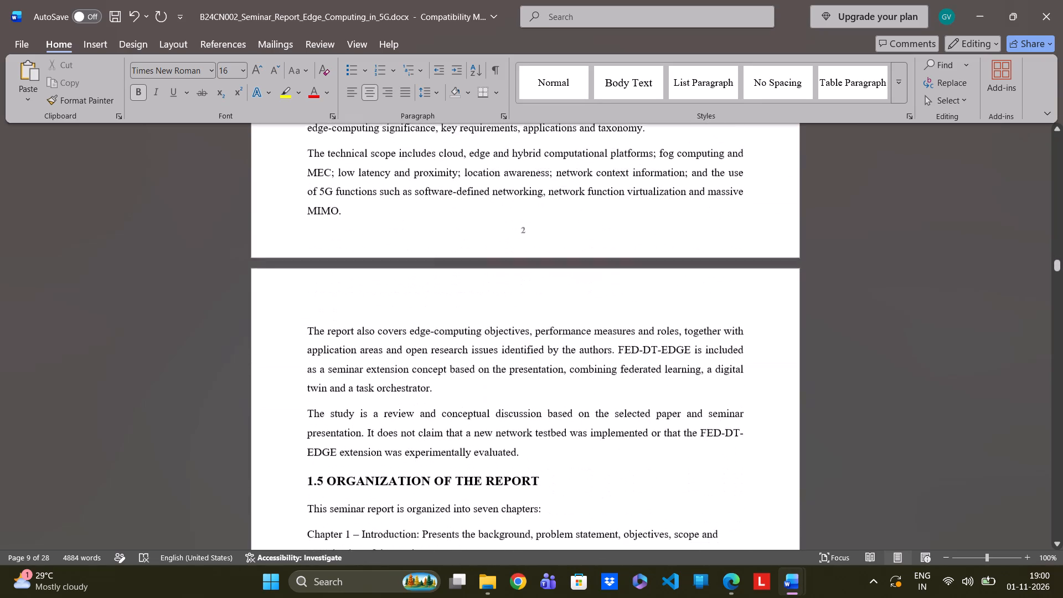
{"action": "scroll", "coordinate": [514, 264], "scroll_direction": "down", "scroll_amount": 4}
{"action": "scroll", "coordinate": [514, 264], "scroll_direction": "down", "scroll_amount": 18}
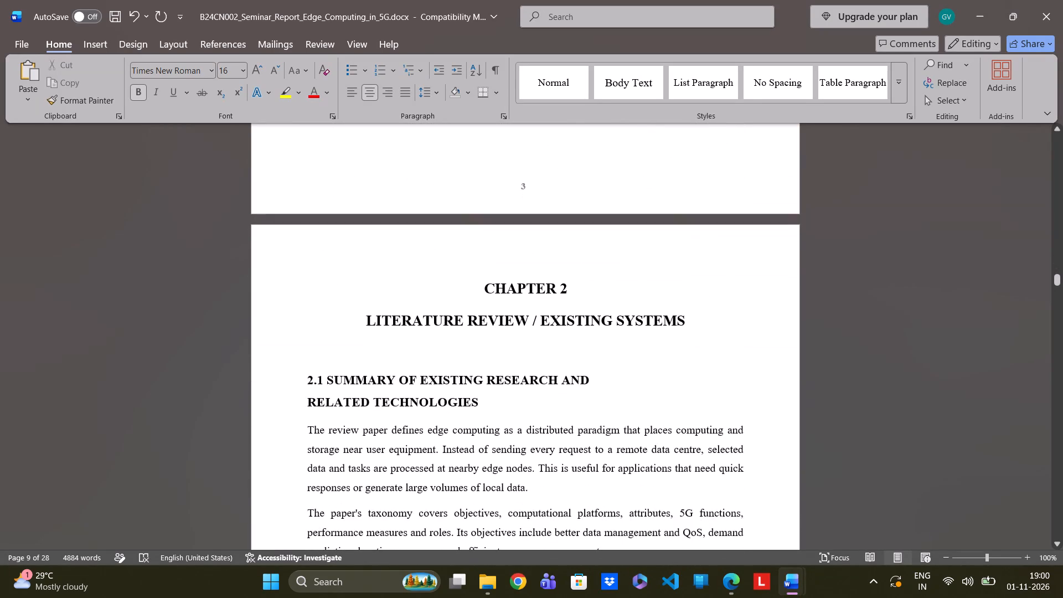
{"action": "scroll", "coordinate": [514, 266], "scroll_direction": "down", "scroll_amount": 1}
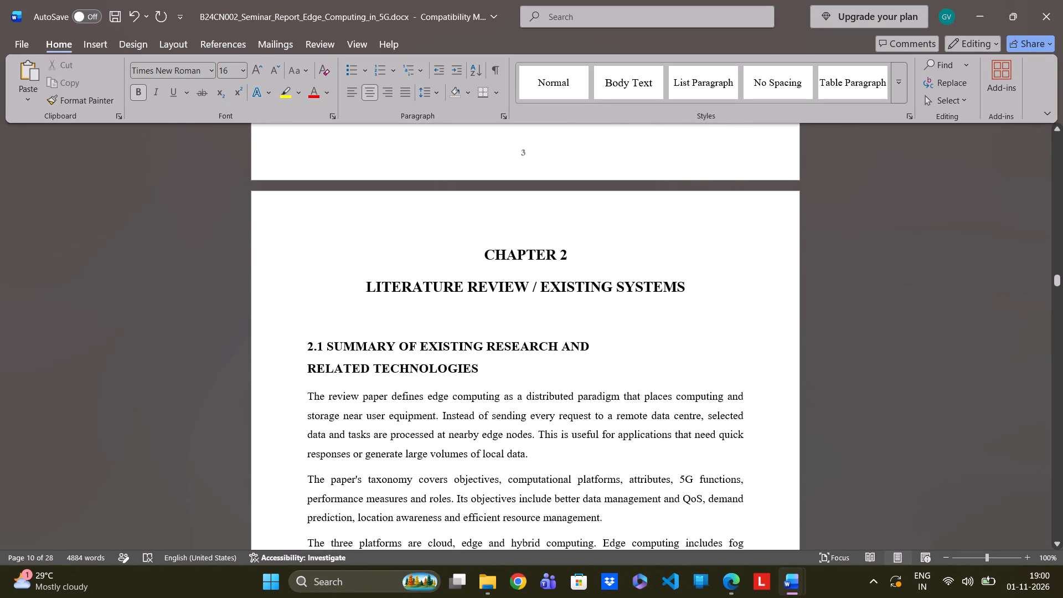
{"action": "left_click", "coordinate": [760, 518]}
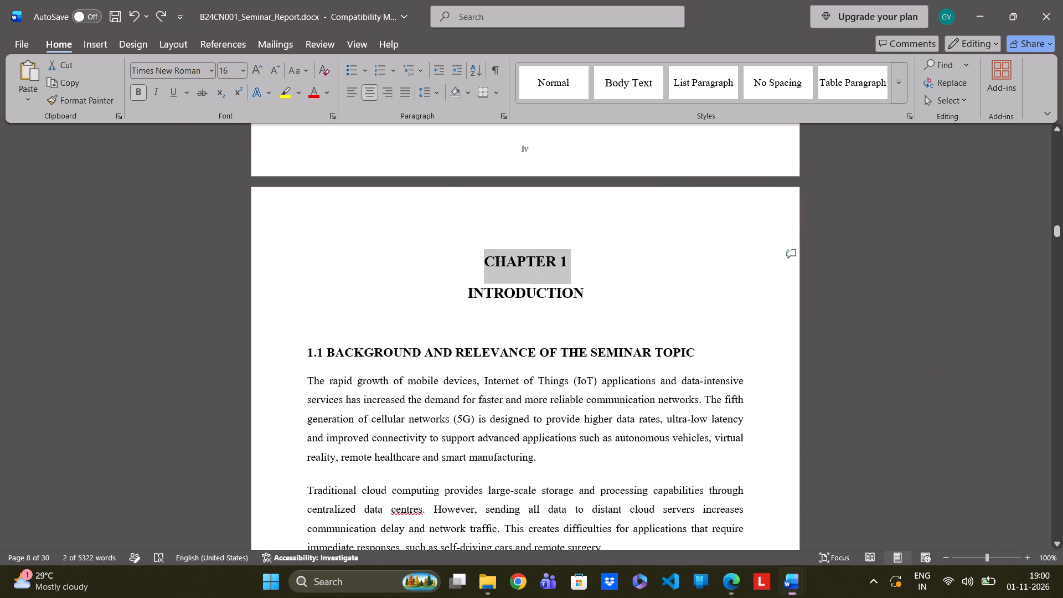
{"action": "scroll", "coordinate": [559, 274], "scroll_direction": "down", "scroll_amount": 20}
{"action": "scroll", "coordinate": [559, 274], "scroll_direction": "down", "scroll_amount": 9}
{"action": "left_click", "coordinate": [1062, 0]}
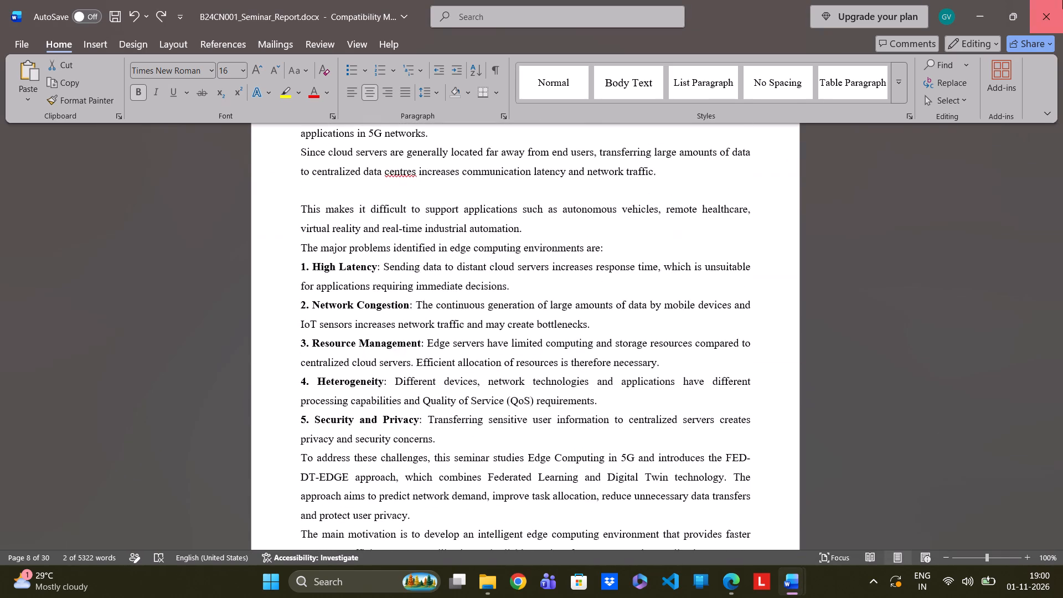
{"action": "left_click", "coordinate": [581, 386]}
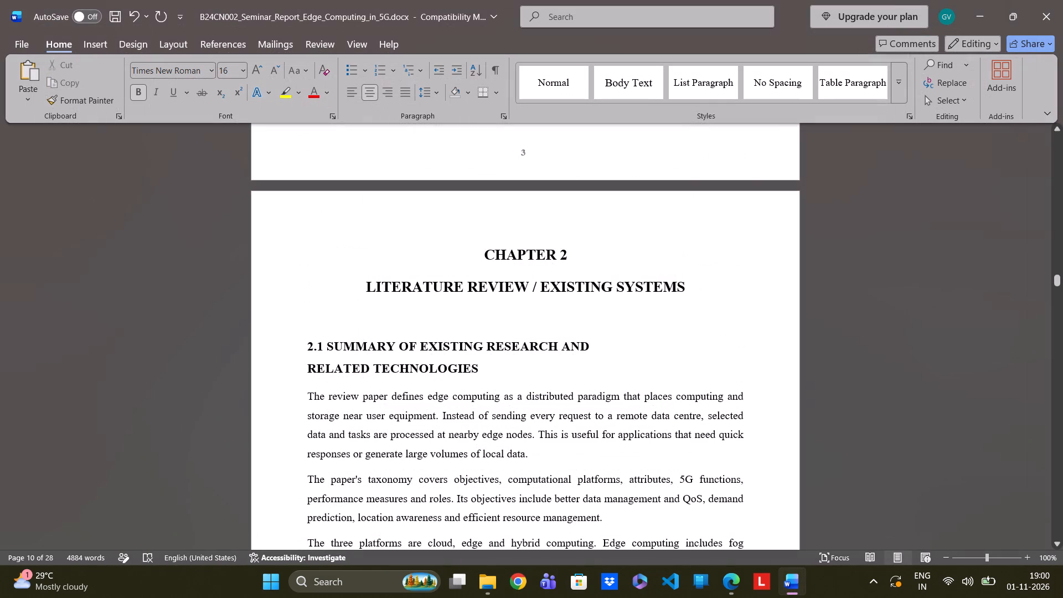
{"action": "left_click", "coordinate": [489, 578]}
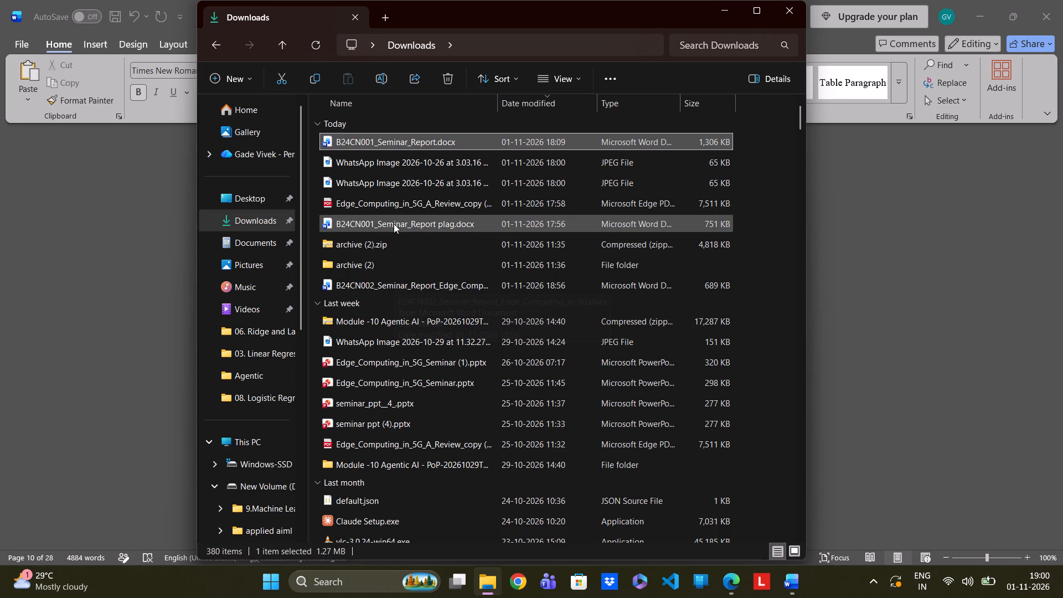
{"action": "double_click", "coordinate": [417, 145]}
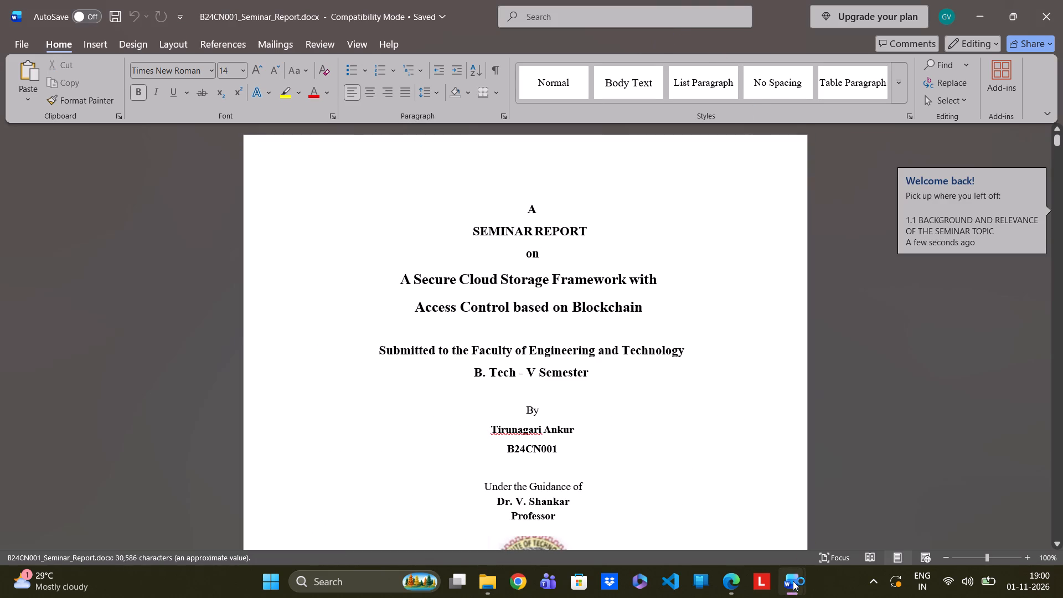
{"action": "left_click", "coordinate": [826, 532]}
{"action": "scroll", "coordinate": [722, 348], "scroll_direction": "down", "scroll_amount": 11}
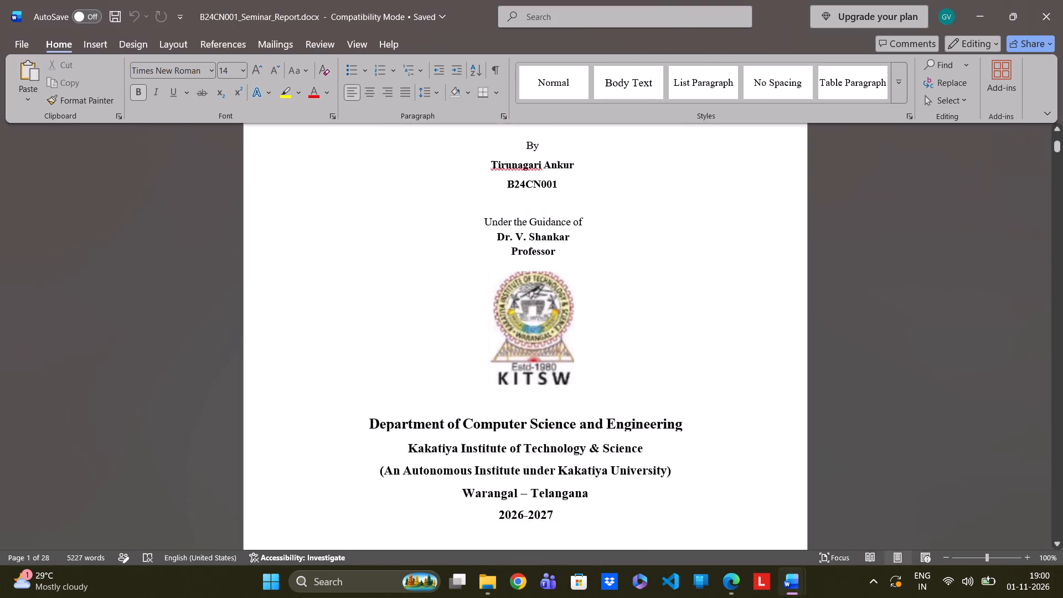
{"action": "scroll", "coordinate": [675, 254], "scroll_direction": "down", "scroll_amount": 20}
{"action": "scroll", "coordinate": [675, 254], "scroll_direction": "down", "scroll_amount": 16}
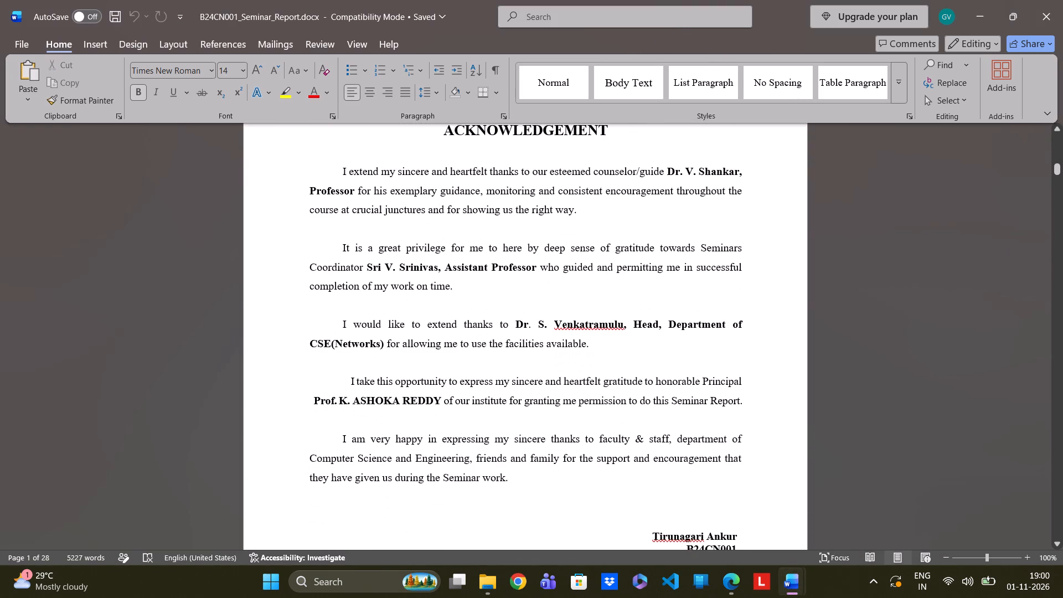
{"action": "left_click_drag", "start_coordinate": [1057, 169], "coordinate": [1062, 226]}
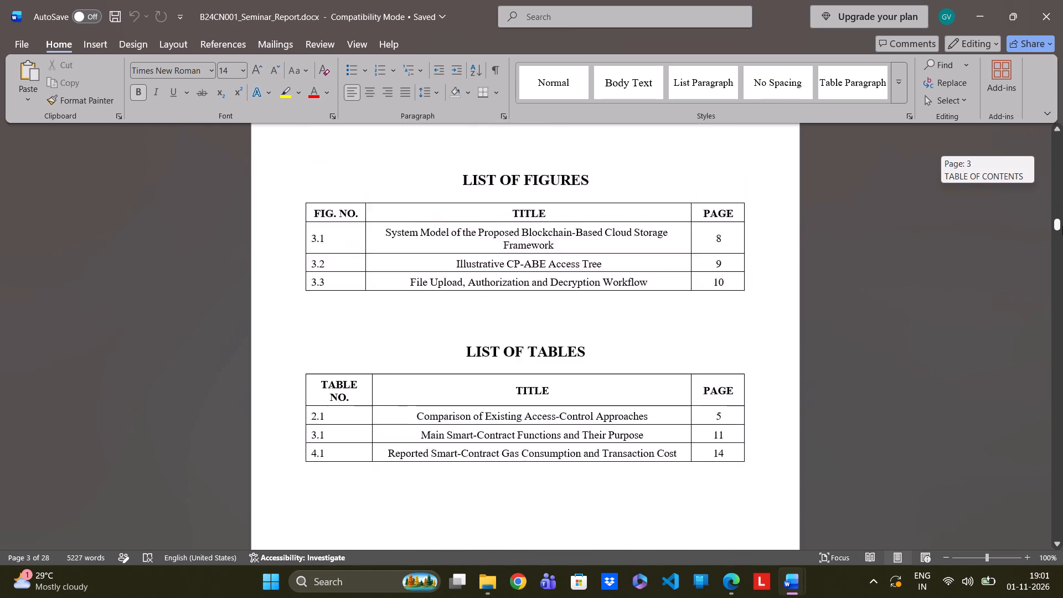
{"action": "left_click_drag", "start_coordinate": [1062, 226], "coordinate": [1062, 248]}
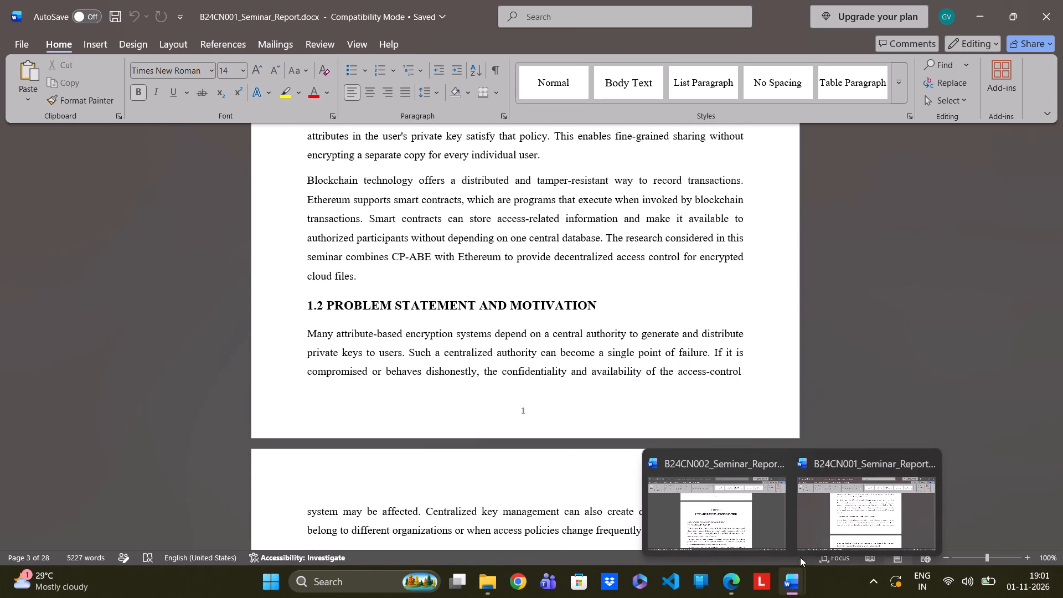
{"action": "left_click", "coordinate": [821, 525]}
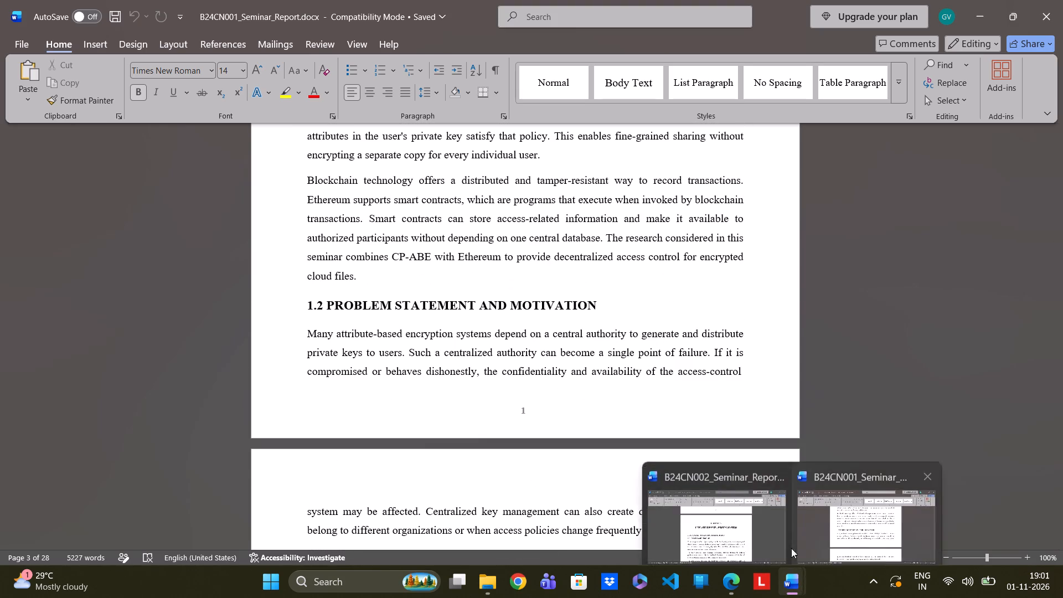
{"action": "left_click", "coordinate": [763, 522]}
{"action": "scroll", "coordinate": [620, 413], "scroll_direction": "up", "scroll_amount": 20}
{"action": "scroll", "coordinate": [620, 413], "scroll_direction": "up", "scroll_amount": 4}
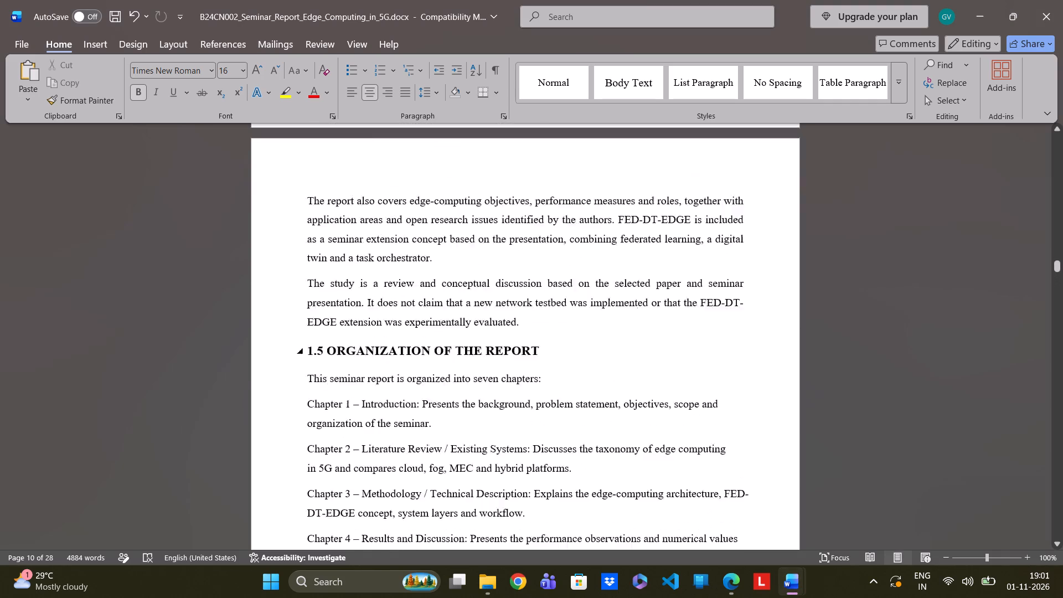
{"action": "scroll", "coordinate": [618, 401], "scroll_direction": "up", "scroll_amount": 6}
{"action": "scroll", "coordinate": [618, 401], "scroll_direction": "up", "scroll_amount": 20}
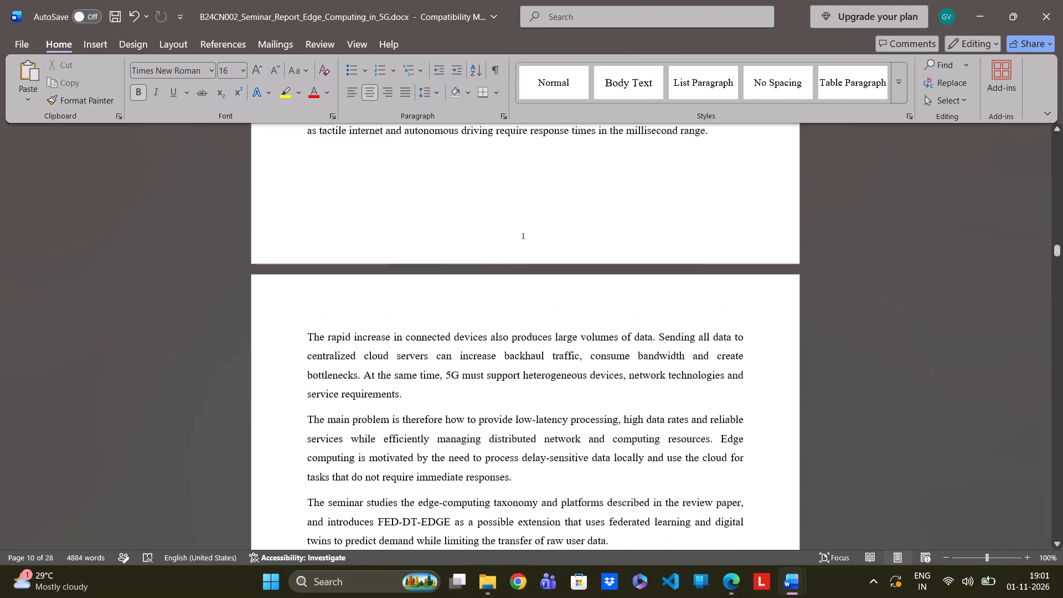
{"action": "scroll", "coordinate": [618, 401], "scroll_direction": "up", "scroll_amount": 6}
{"action": "scroll", "coordinate": [618, 401], "scroll_direction": "down", "scroll_amount": 8}
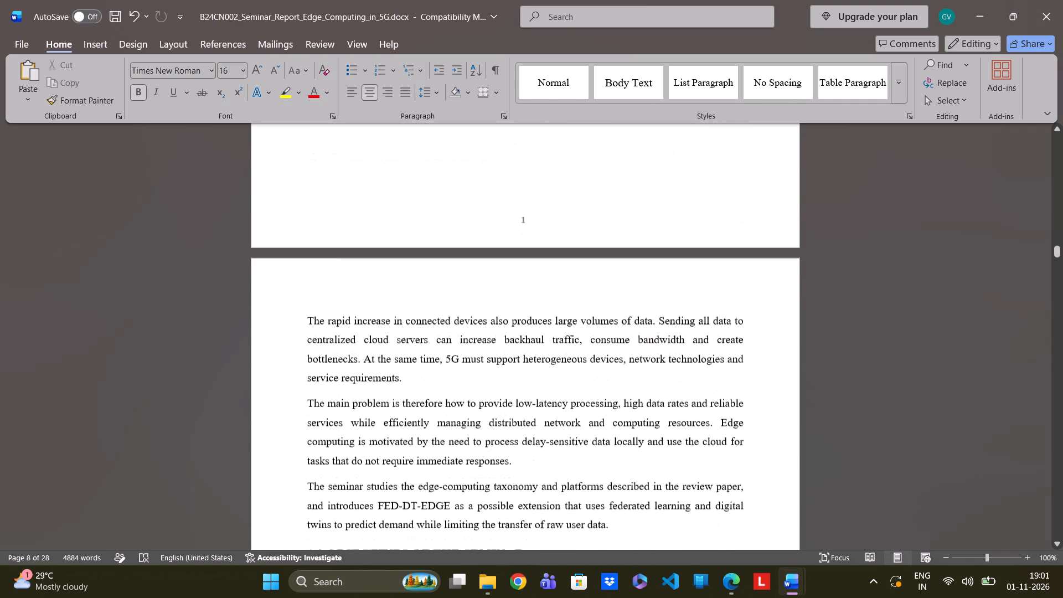
{"action": "scroll", "coordinate": [620, 402], "scroll_direction": "down", "scroll_amount": 4}
{"action": "scroll", "coordinate": [660, 422], "scroll_direction": "down", "scroll_amount": 6}
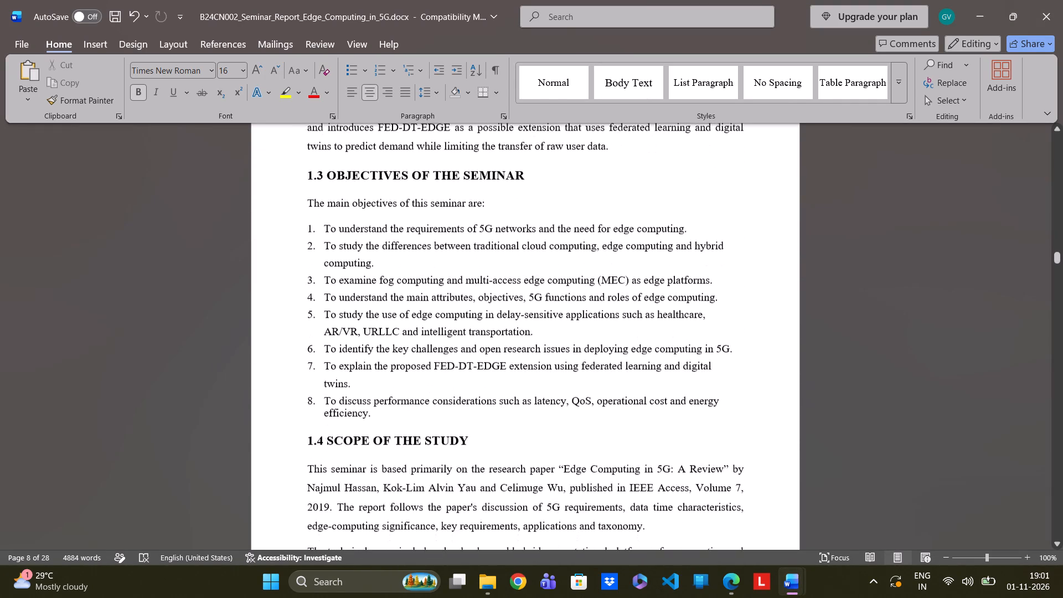
{"action": "scroll", "coordinate": [660, 425], "scroll_direction": "down", "scroll_amount": 3}
{"action": "left_click", "coordinate": [842, 522]}
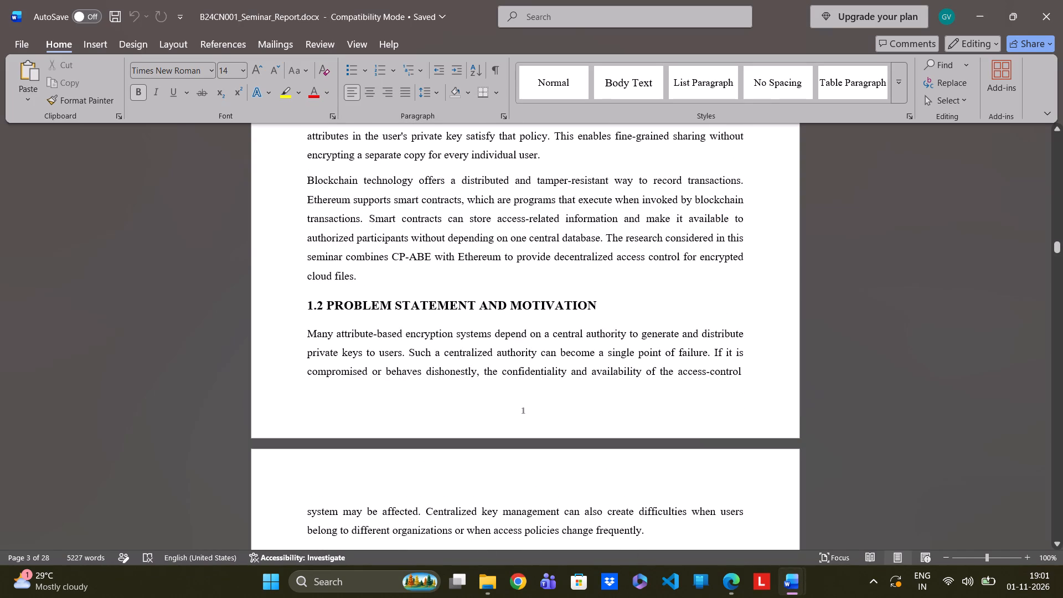
{"action": "scroll", "coordinate": [659, 399], "scroll_direction": "down", "scroll_amount": 6}
{"action": "scroll", "coordinate": [659, 399], "scroll_direction": "down", "scroll_amount": 20}
{"action": "scroll", "coordinate": [659, 399], "scroll_direction": "down", "scroll_amount": 6}
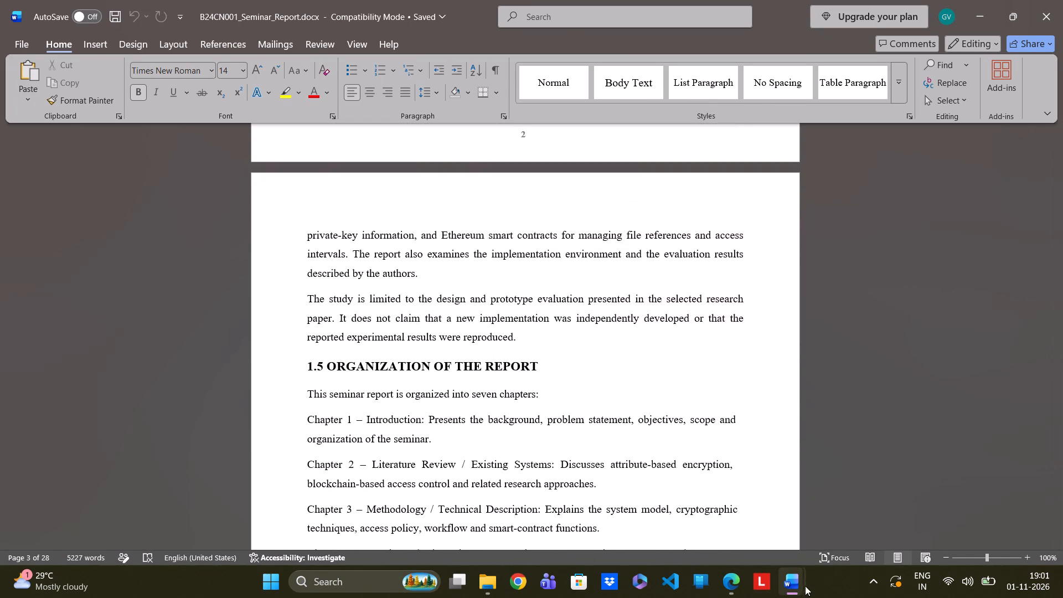
{"action": "left_click", "coordinate": [760, 523]}
{"action": "scroll", "coordinate": [570, 377], "scroll_direction": "down", "scroll_amount": 12}
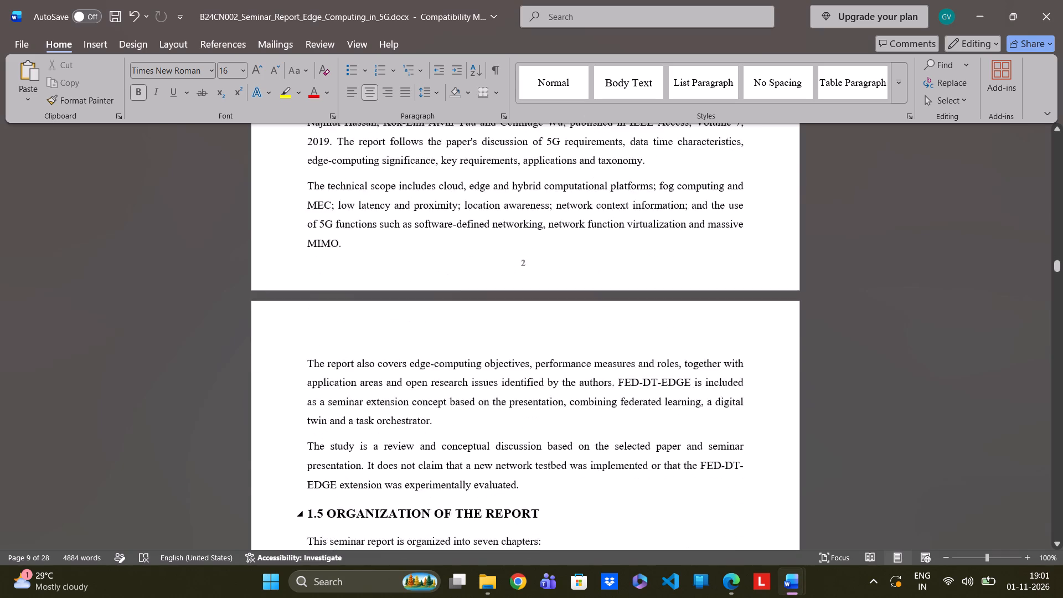
{"action": "scroll", "coordinate": [569, 378], "scroll_direction": "down", "scroll_amount": 5}
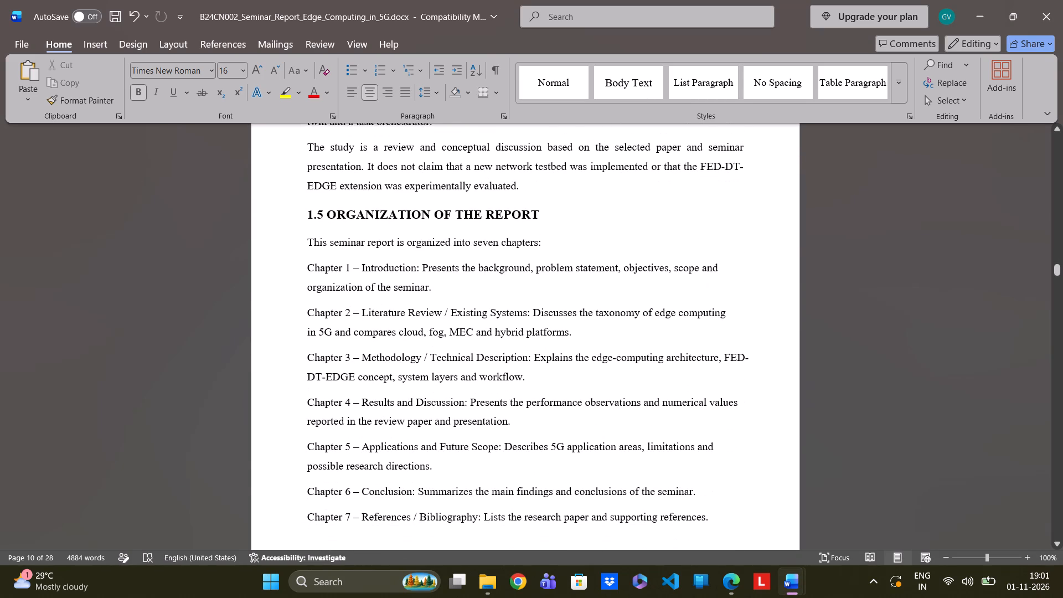
{"action": "left_click", "coordinate": [839, 532]}
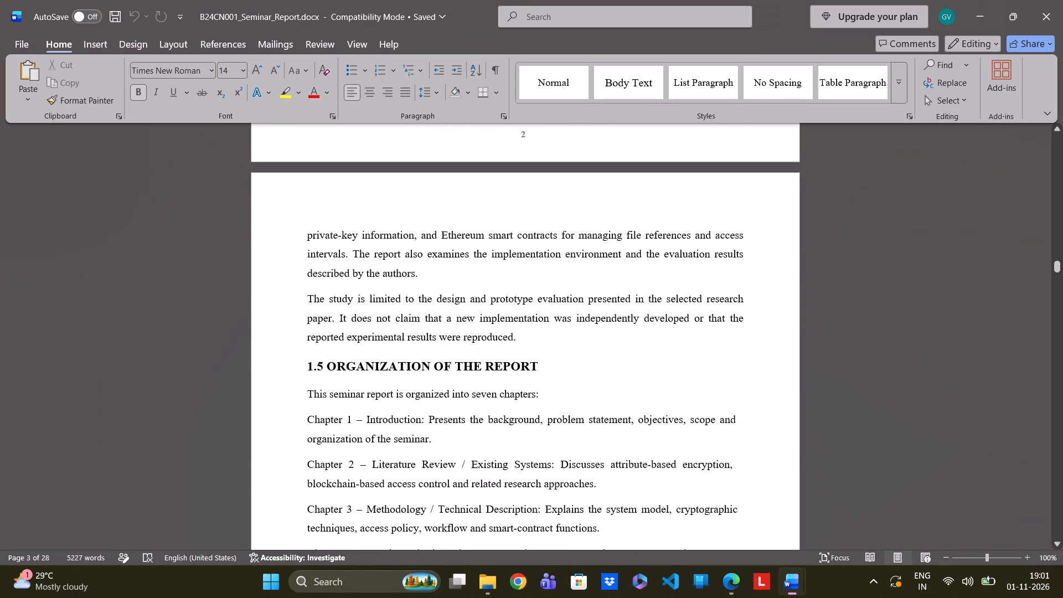
{"action": "scroll", "coordinate": [605, 388], "scroll_direction": "down", "scroll_amount": 2}
{"action": "scroll", "coordinate": [750, 508], "scroll_direction": "down", "scroll_amount": 12}
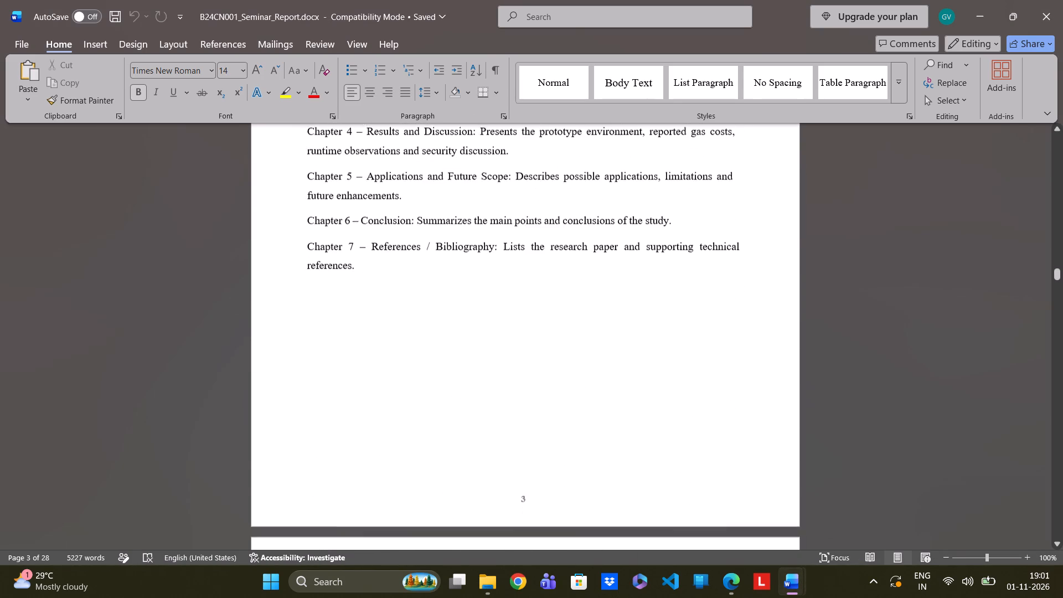
{"action": "scroll", "coordinate": [726, 467], "scroll_direction": "down", "scroll_amount": 8}
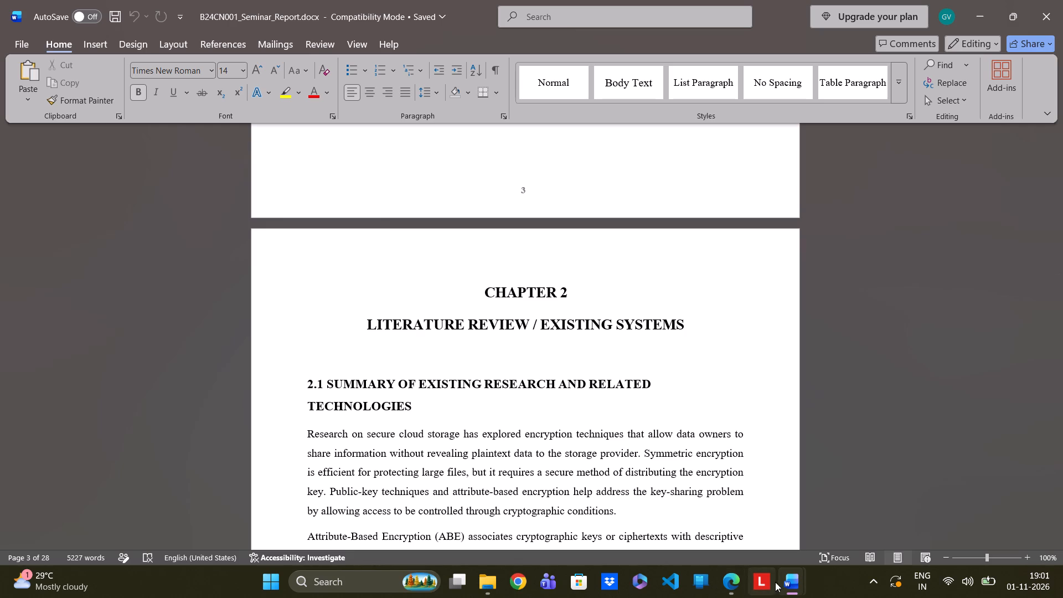
{"action": "left_click", "coordinate": [754, 518]}
{"action": "scroll", "coordinate": [597, 389], "scroll_direction": "up", "scroll_amount": 8}
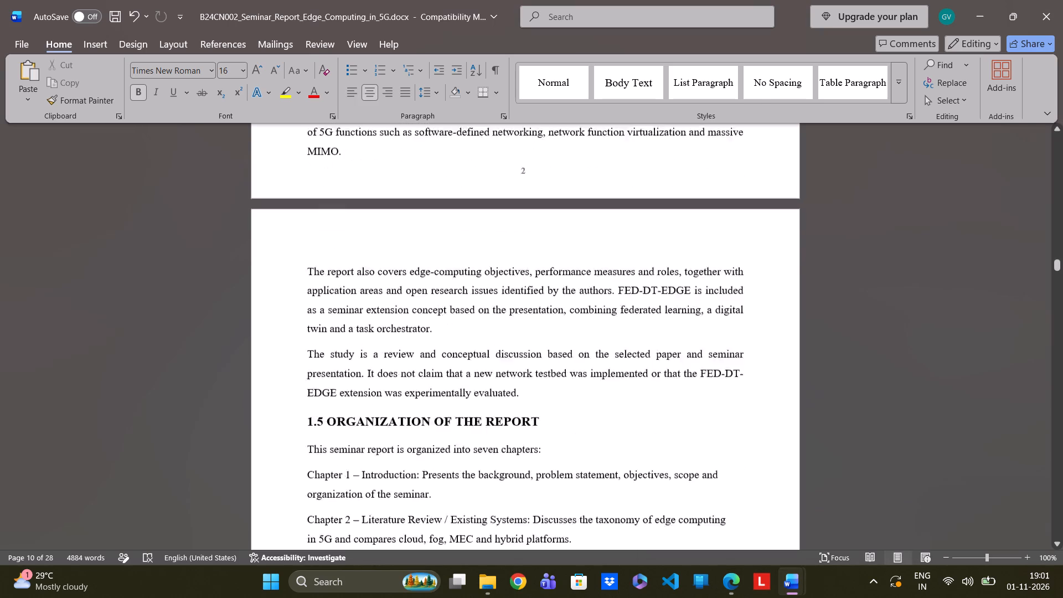
{"action": "scroll", "coordinate": [595, 388], "scroll_direction": "down", "scroll_amount": 5}
{"action": "scroll", "coordinate": [595, 388], "scroll_direction": "down", "scroll_amount": 20}
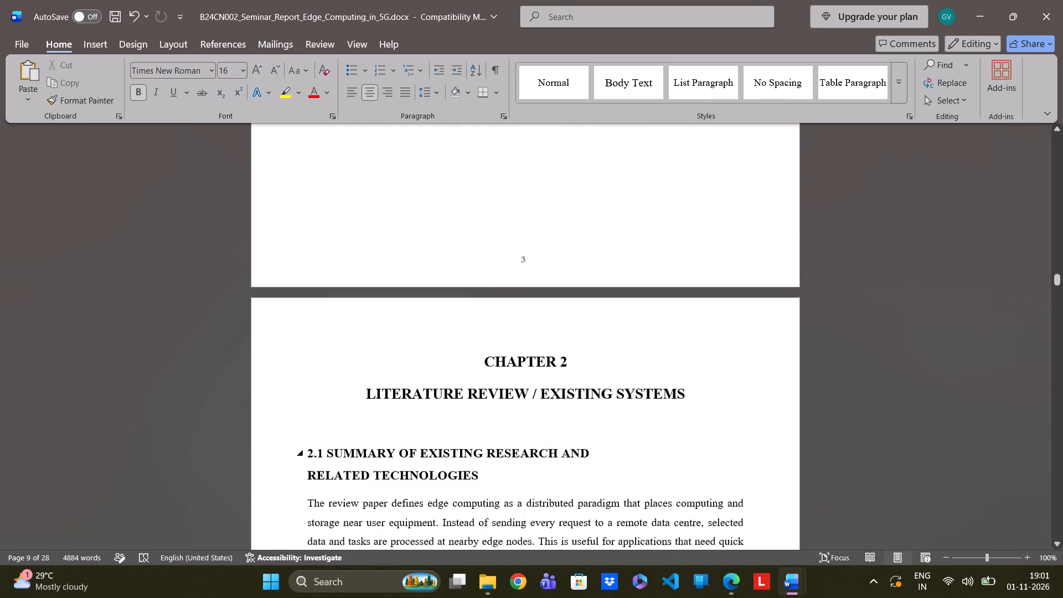
{"action": "left_click", "coordinate": [830, 533]}
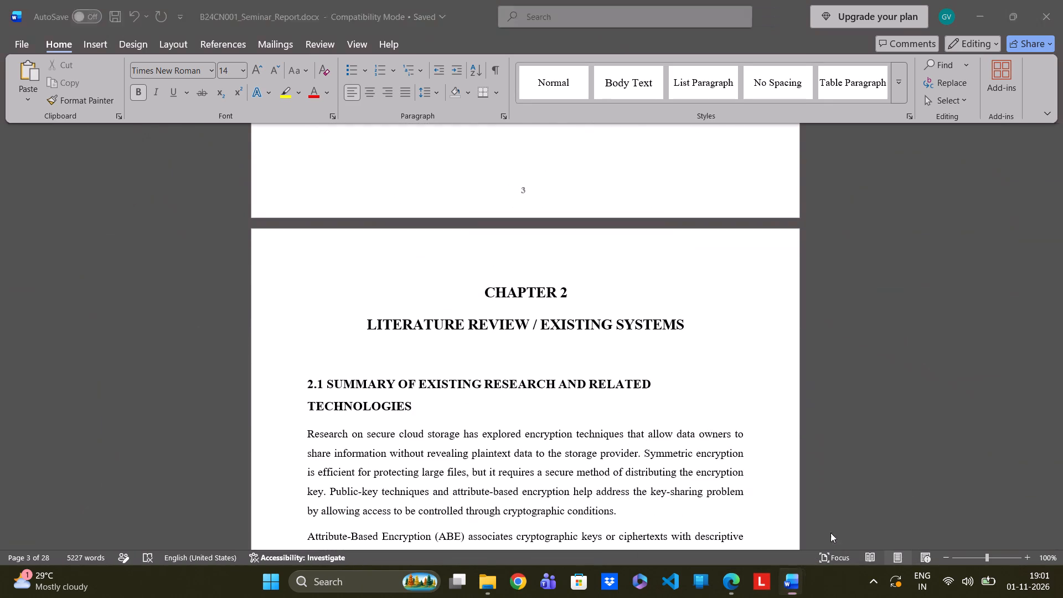
{"action": "left_click", "coordinate": [724, 527]}
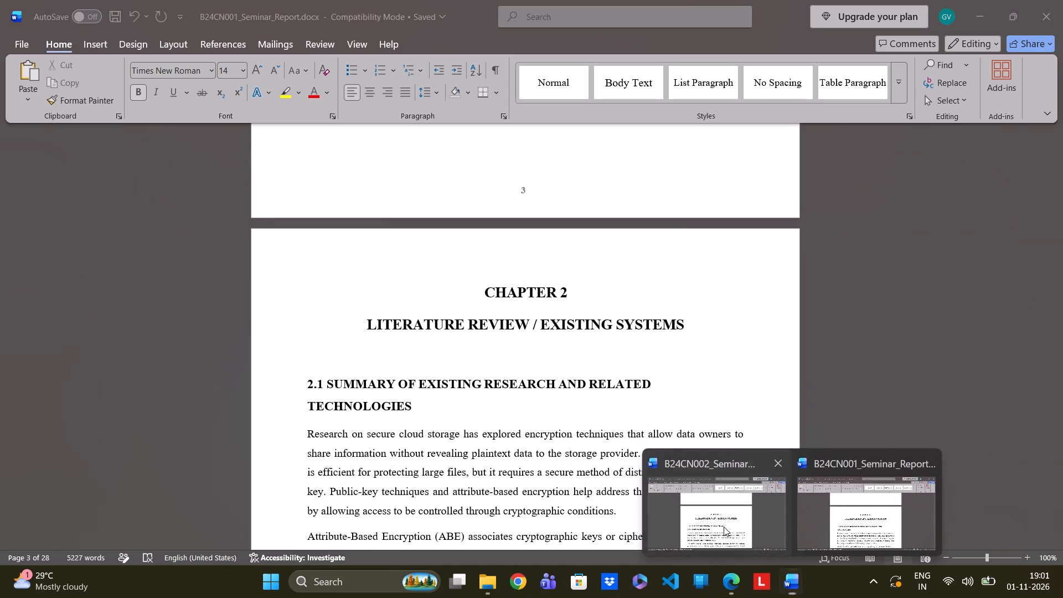
{"action": "left_click", "coordinate": [830, 535]}
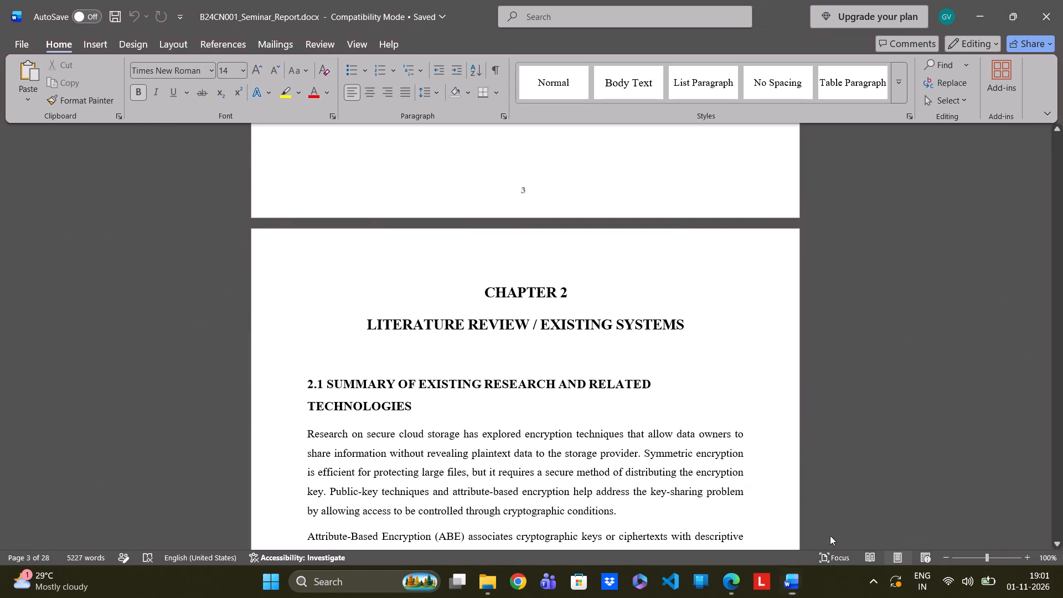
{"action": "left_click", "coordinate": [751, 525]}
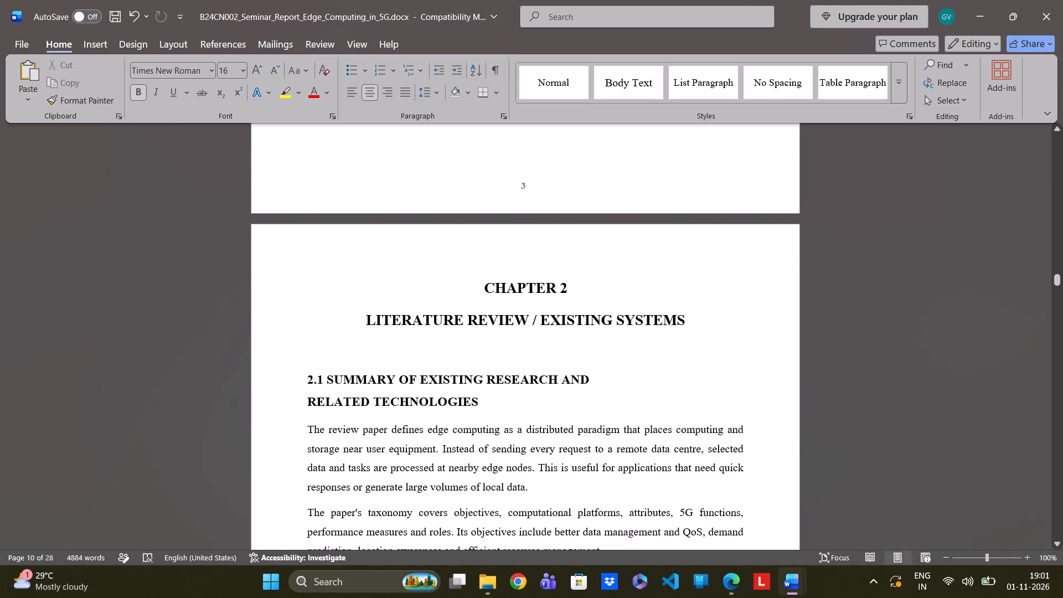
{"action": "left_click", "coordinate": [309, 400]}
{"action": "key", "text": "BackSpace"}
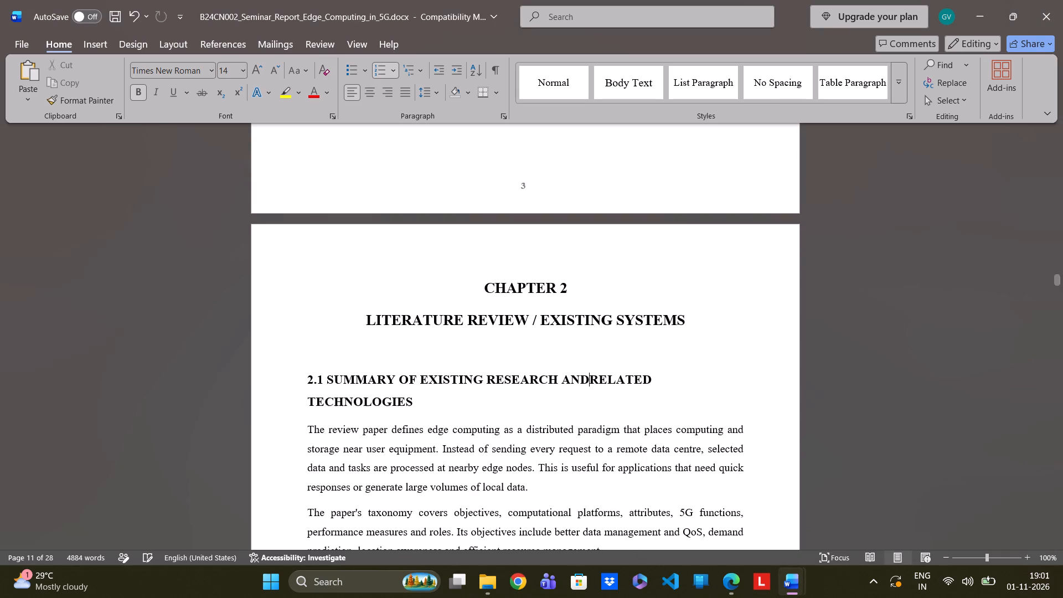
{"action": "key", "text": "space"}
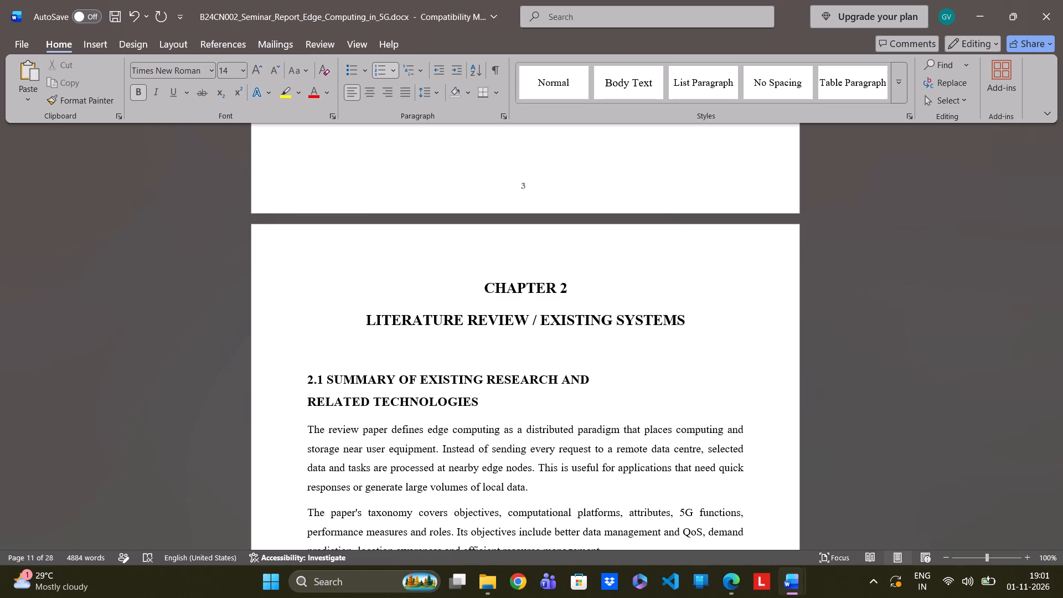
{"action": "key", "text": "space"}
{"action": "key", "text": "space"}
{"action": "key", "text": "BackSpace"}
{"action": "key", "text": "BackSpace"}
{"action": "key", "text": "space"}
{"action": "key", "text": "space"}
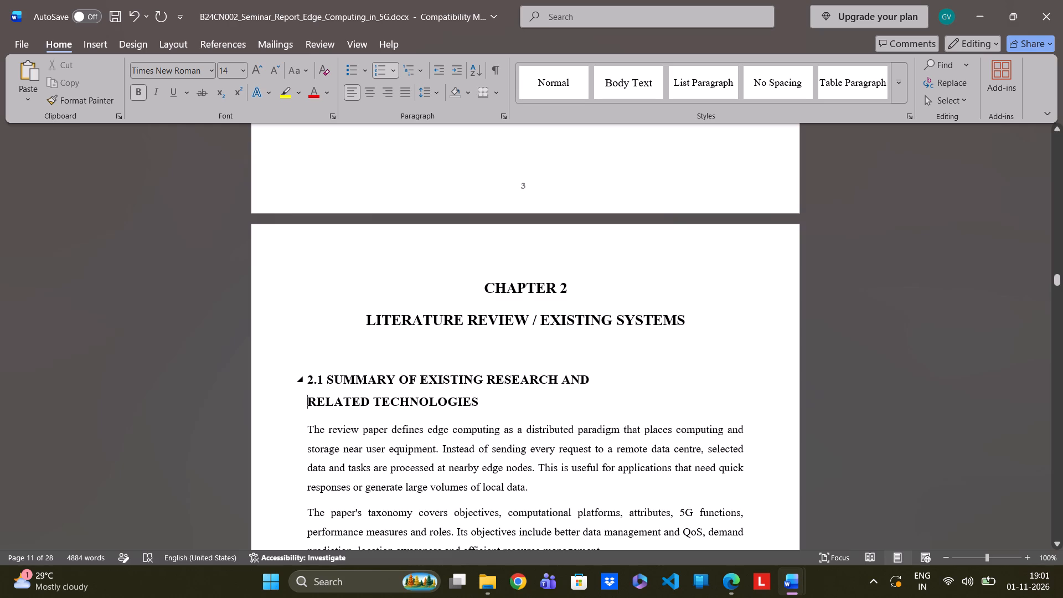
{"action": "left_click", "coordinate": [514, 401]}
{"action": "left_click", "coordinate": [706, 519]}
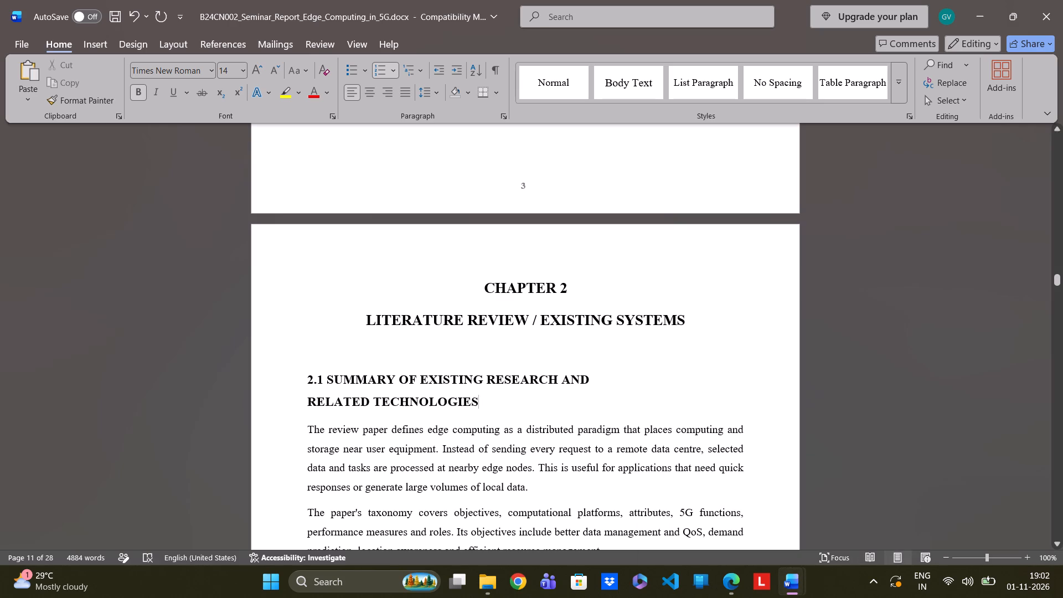
{"action": "left_click", "coordinate": [833, 523]}
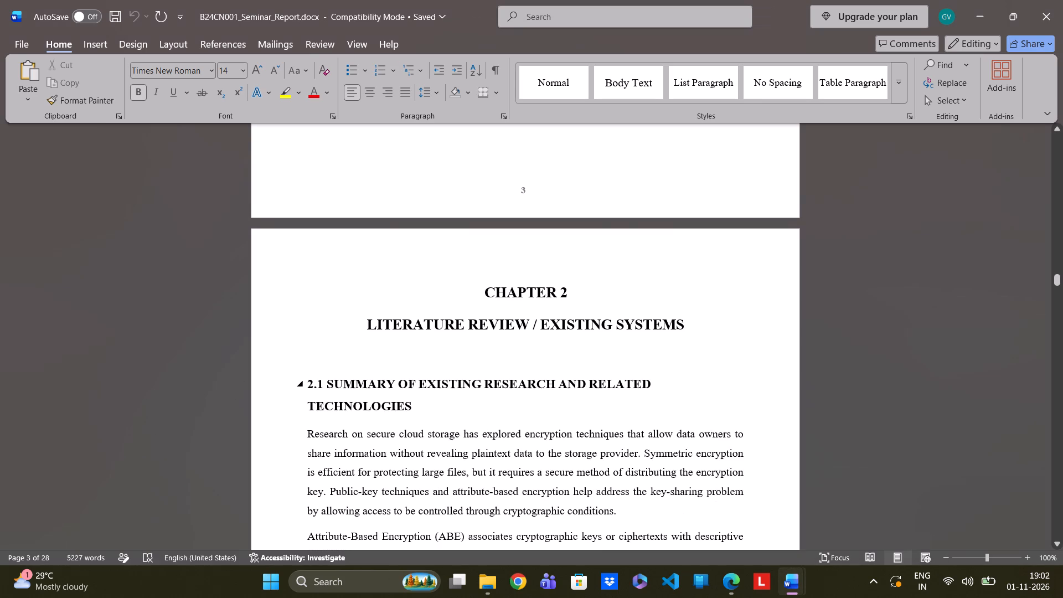
{"action": "left_click_drag", "start_coordinate": [652, 386], "coordinate": [482, 387]}
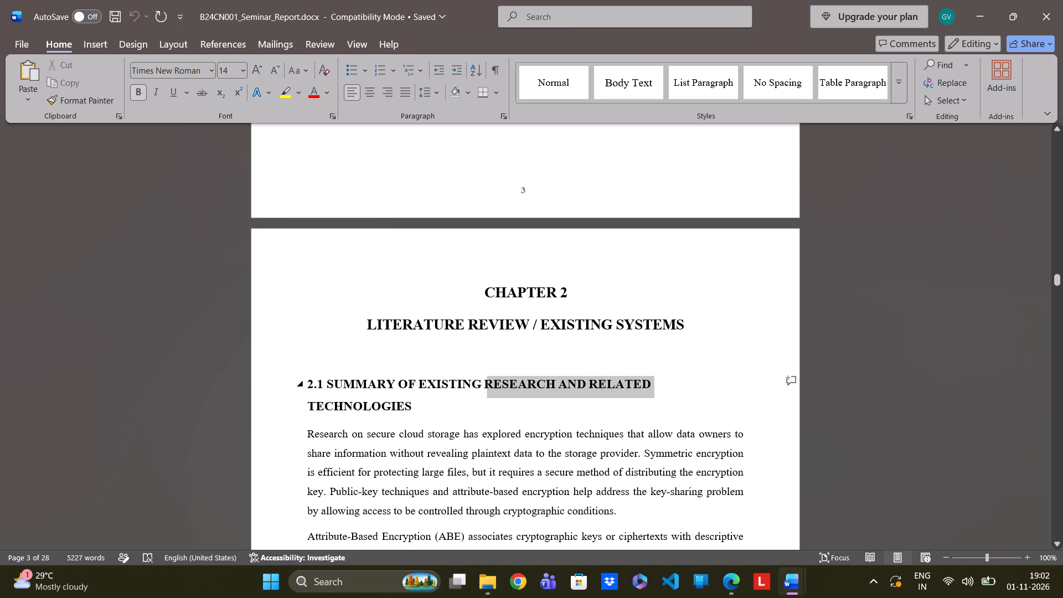
{"action": "left_click_drag", "start_coordinate": [482, 387], "coordinate": [363, 385]}
{"action": "key", "text": "ctrl+c"}
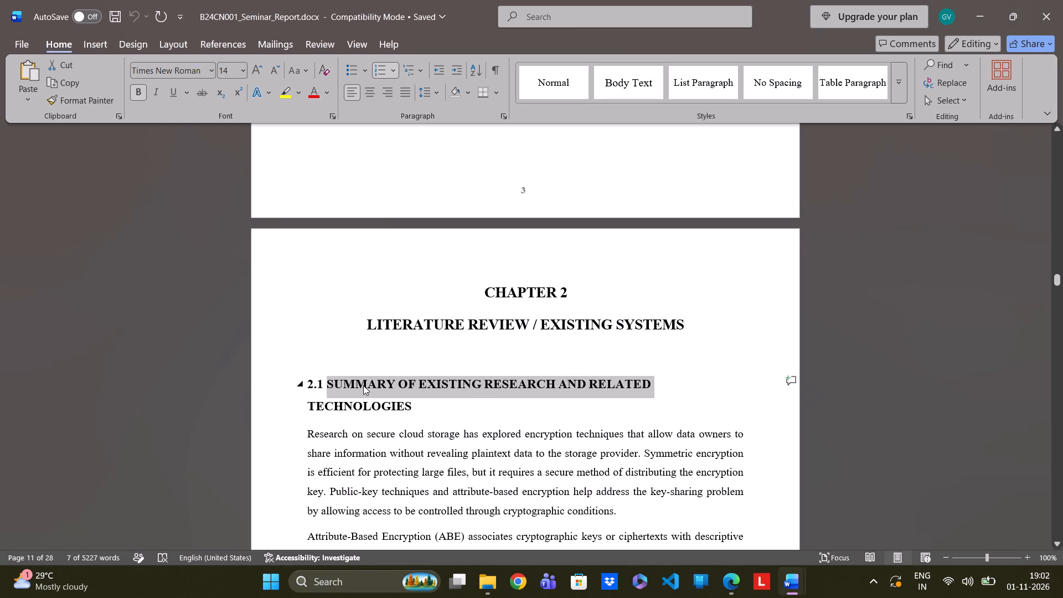
{"action": "left_click", "coordinate": [758, 530]}
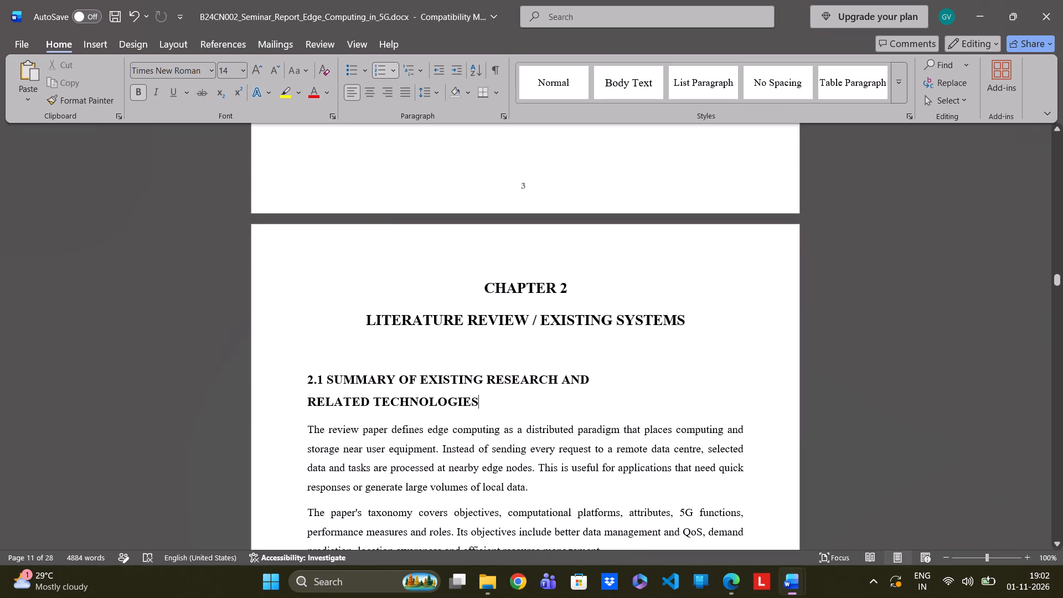
{"action": "left_click_drag", "start_coordinate": [595, 375], "coordinate": [362, 383]}
{"action": "key", "text": "ctrl+v"}
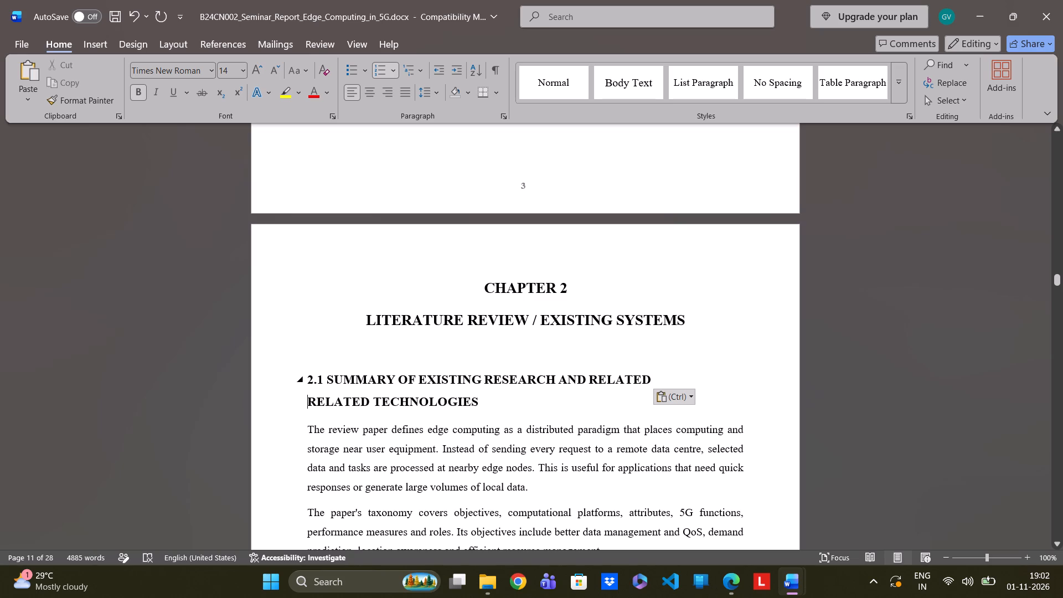
Delete the duplicate word RELATED before TECHNOLOGIES on the second line of the 2.1 heading.
{"action": "left_click", "coordinate": [376, 401]}
{"action": "key", "text": "BackSpace"}
{"action": "key", "text": "BackSpace"}
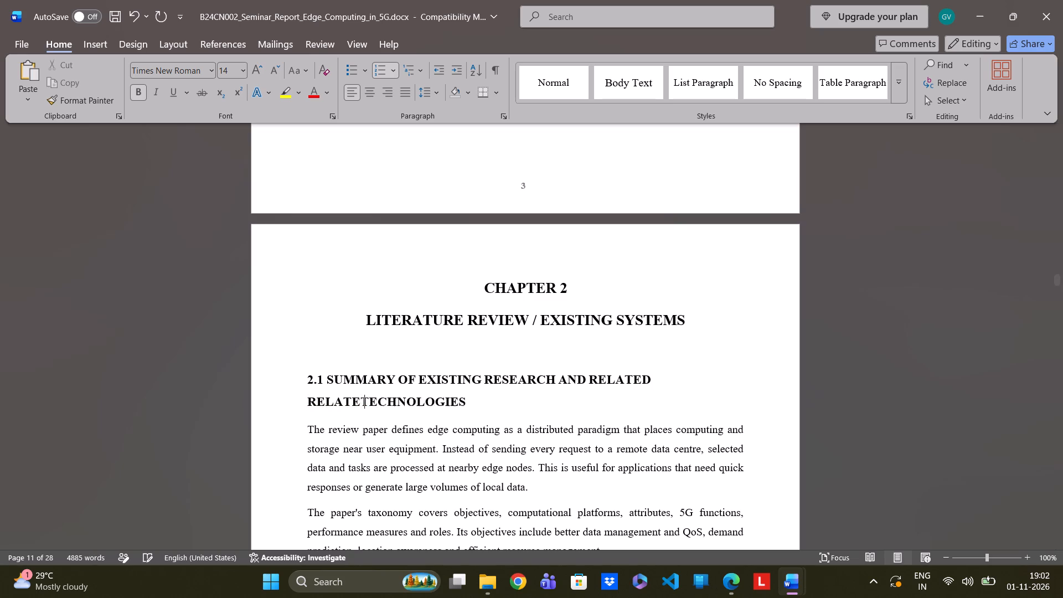
{"action": "key", "text": "BackSpace"}
{"action": "key", "text": "BackSpace"}
{"action": "key", "text": "BackSpace"}
{"action": "key", "text": "BackSpace"}
{"action": "key", "text": "BackSpace"}
{"action": "key", "text": "BackSpace"}
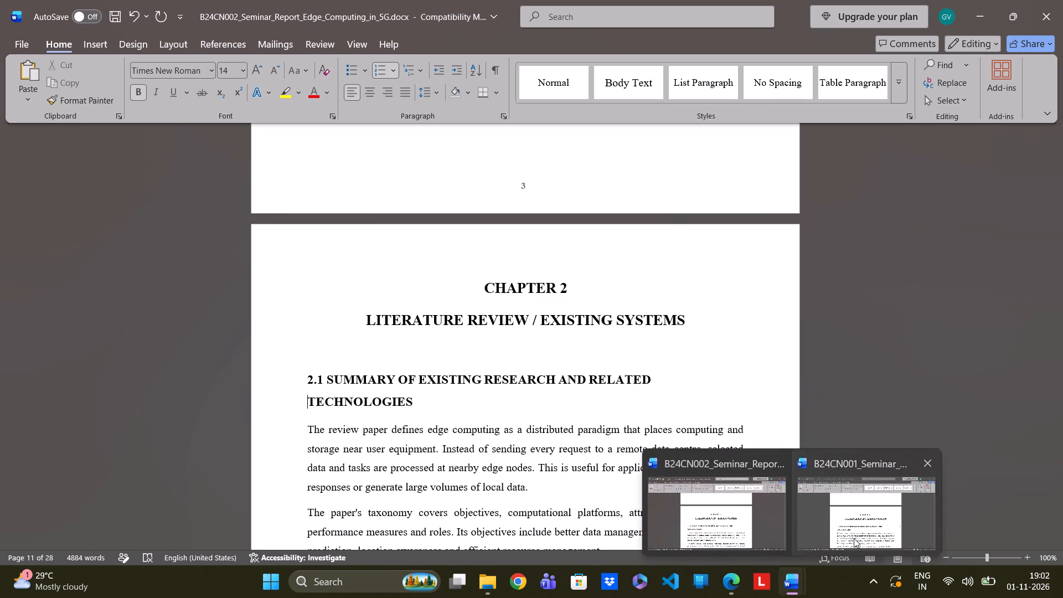
{"action": "left_click", "coordinate": [854, 538]}
{"action": "left_click", "coordinate": [675, 463]}
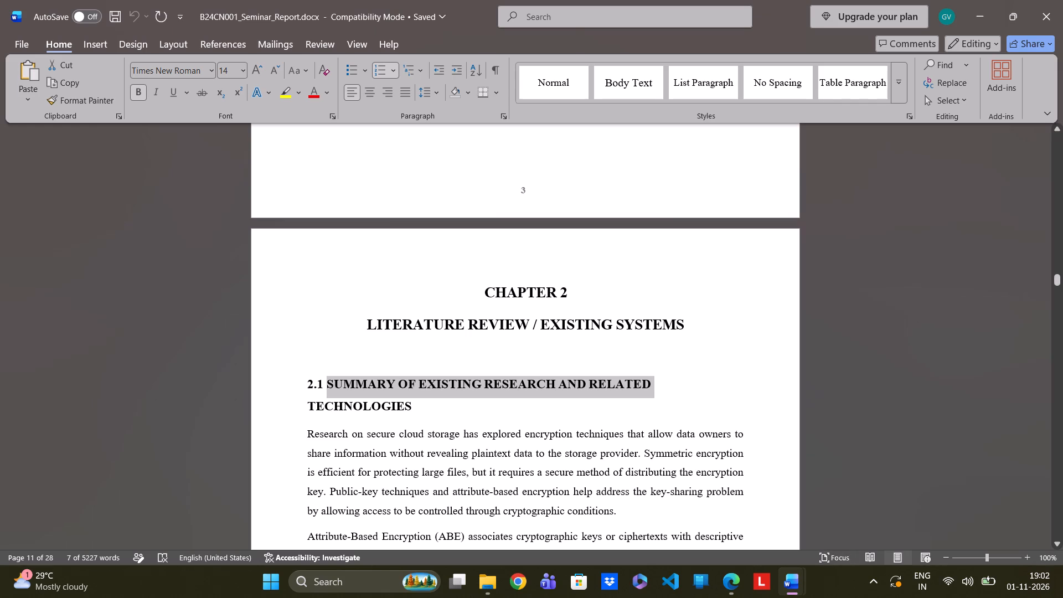
{"action": "scroll", "coordinate": [675, 463], "scroll_direction": "down", "scroll_amount": 3}
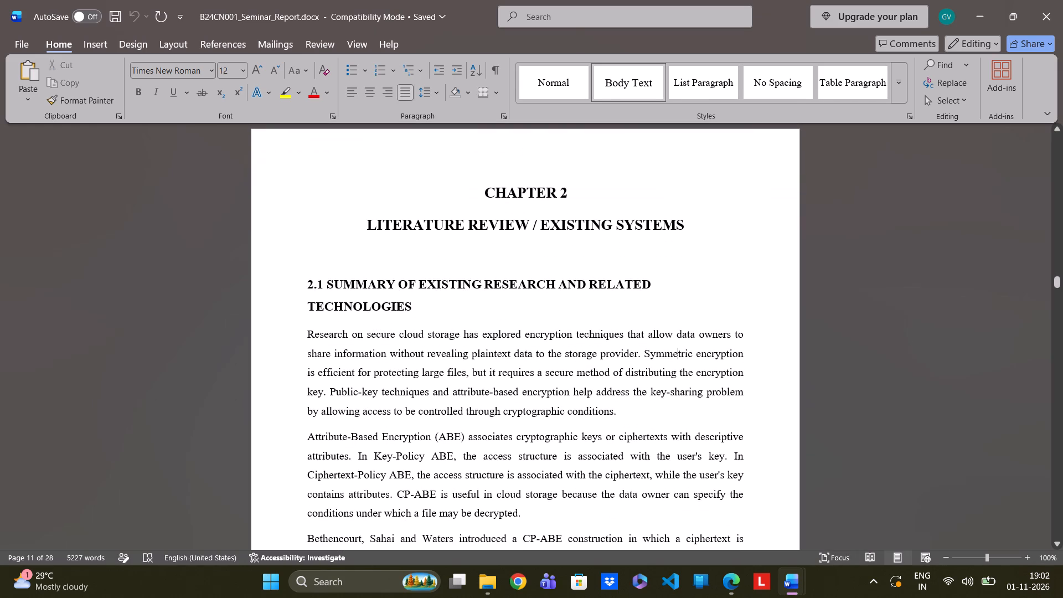
{"action": "left_click", "coordinate": [715, 513]}
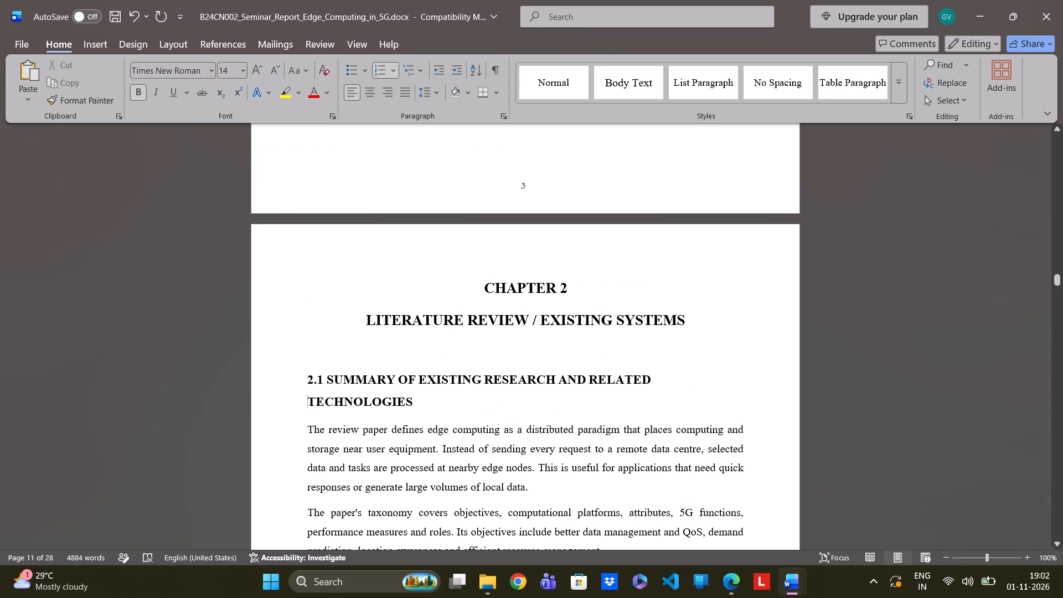
{"action": "scroll", "coordinate": [651, 476], "scroll_direction": "down", "scroll_amount": 6}
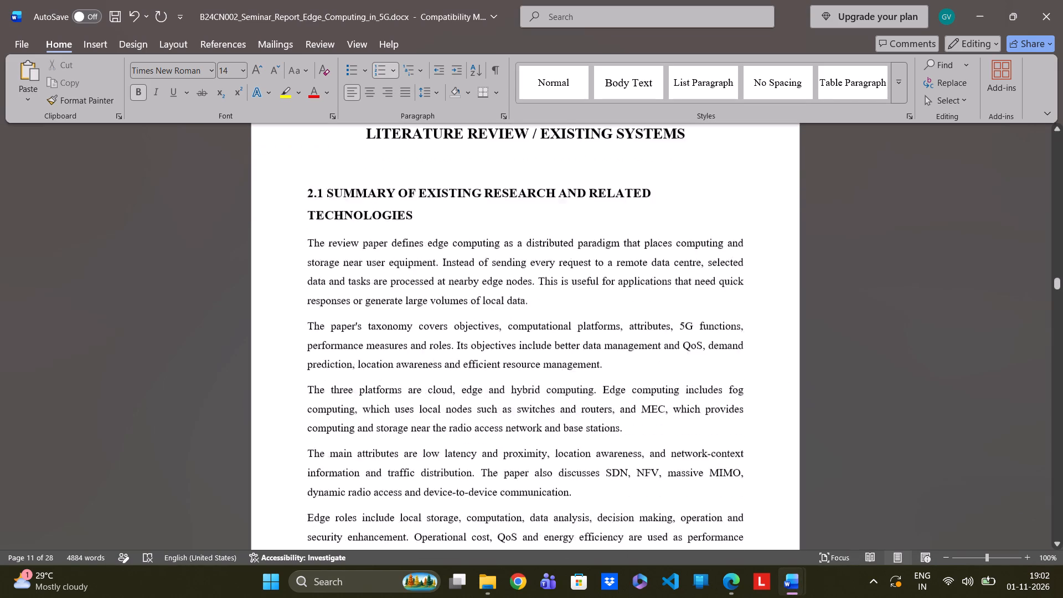
{"action": "scroll", "coordinate": [651, 476], "scroll_direction": "down", "scroll_amount": 9}
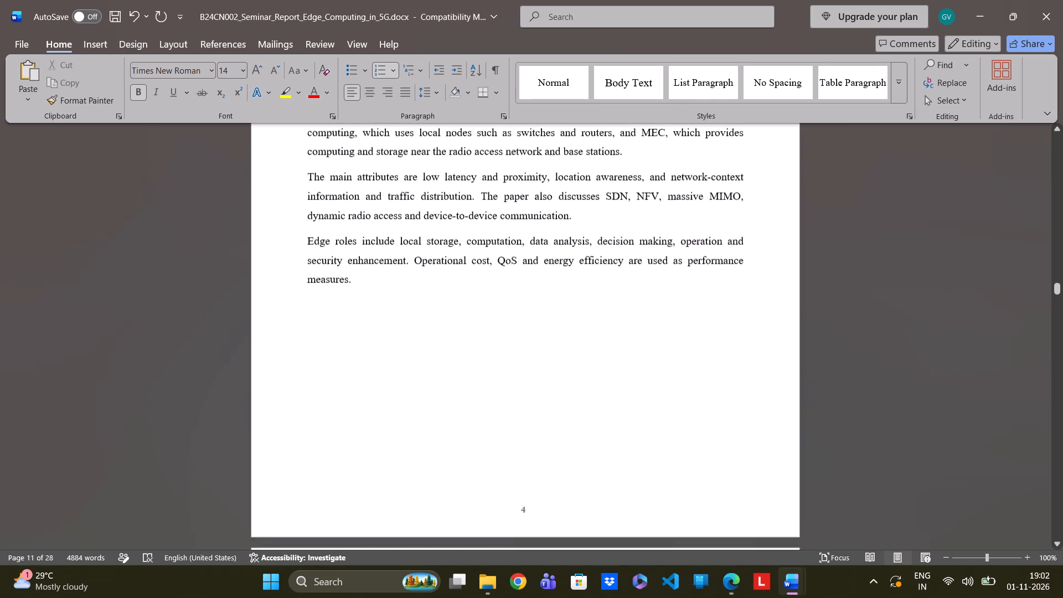
{"action": "scroll", "coordinate": [651, 476], "scroll_direction": "down", "scroll_amount": 5}
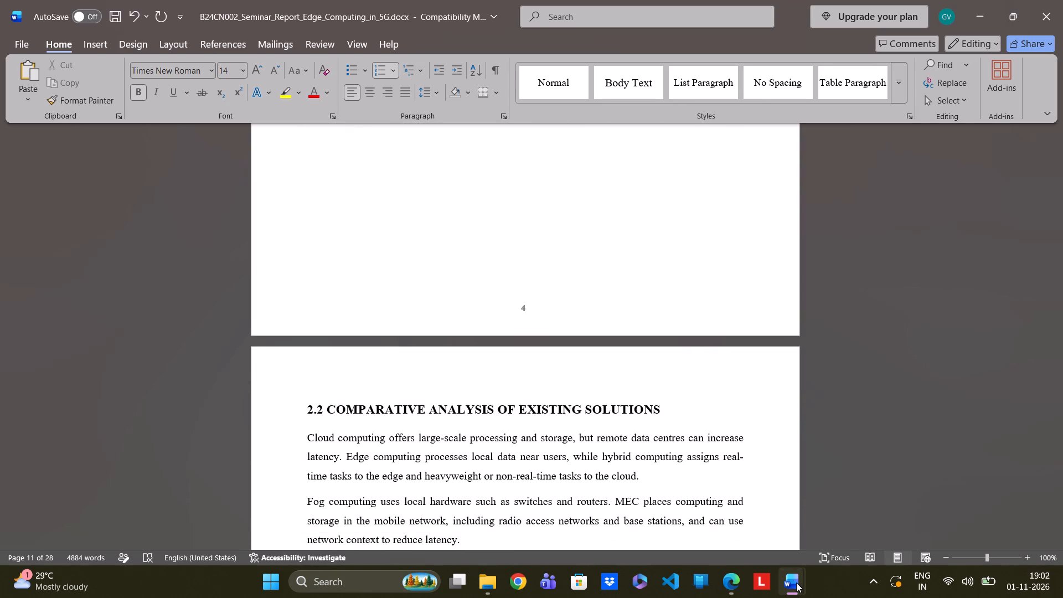
{"action": "left_click", "coordinate": [827, 514]}
{"action": "scroll", "coordinate": [576, 411], "scroll_direction": "down", "scroll_amount": 9}
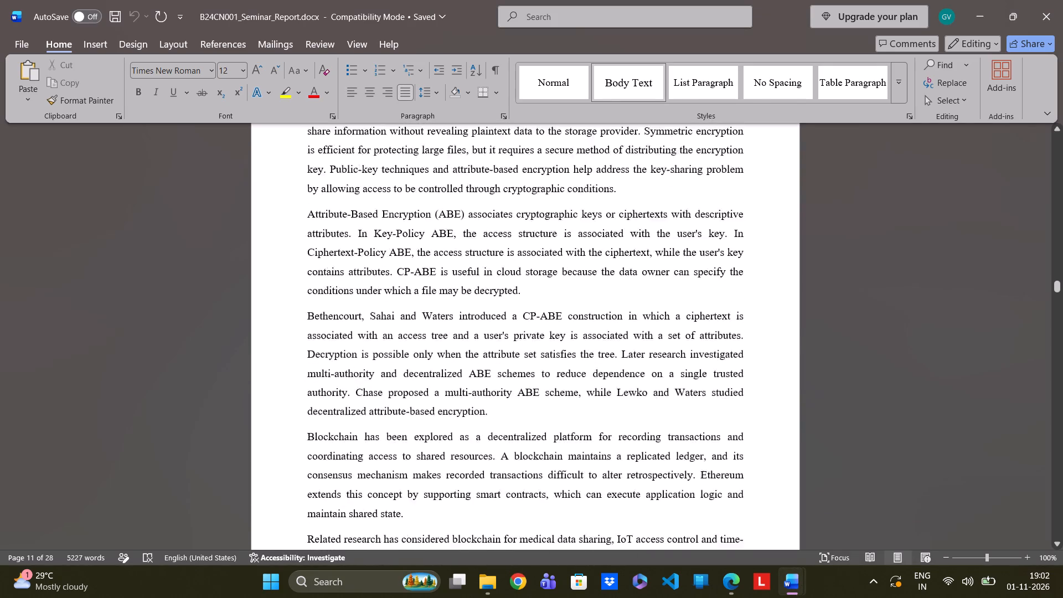
{"action": "scroll", "coordinate": [576, 411], "scroll_direction": "down", "scroll_amount": 15}
{"action": "scroll", "coordinate": [677, 442], "scroll_direction": "down", "scroll_amount": 1}
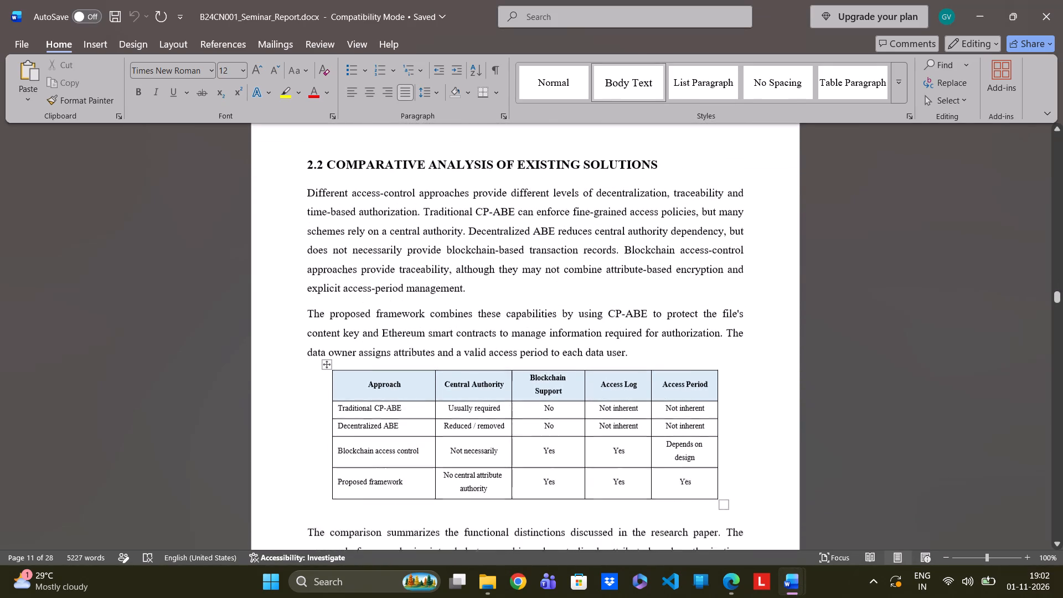
{"action": "scroll", "coordinate": [677, 443], "scroll_direction": "down", "scroll_amount": 1}
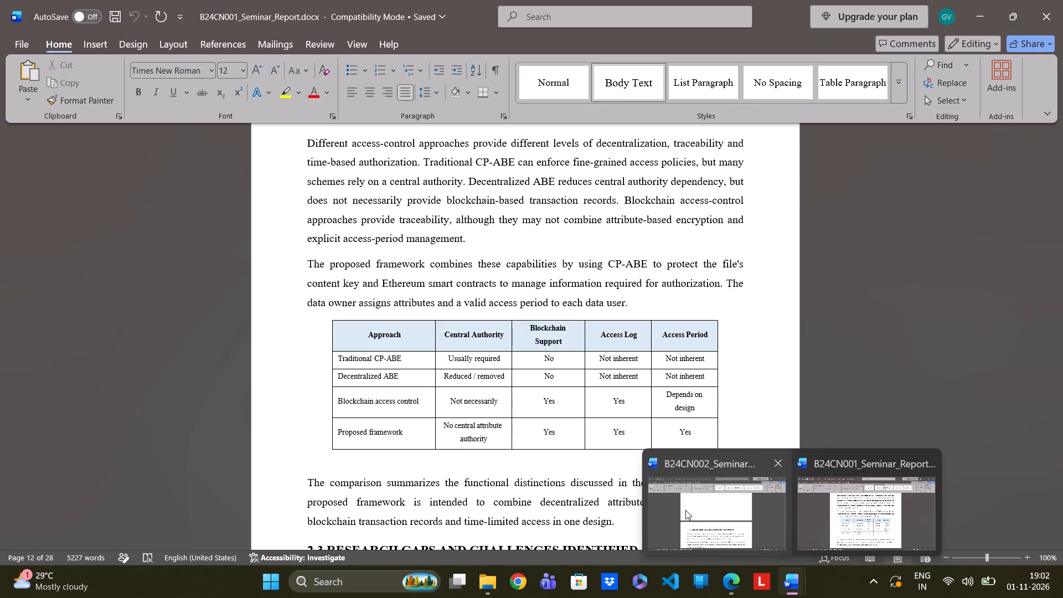
{"action": "left_click", "coordinate": [685, 510]}
{"action": "scroll", "coordinate": [667, 506], "scroll_direction": "down", "scroll_amount": 11}
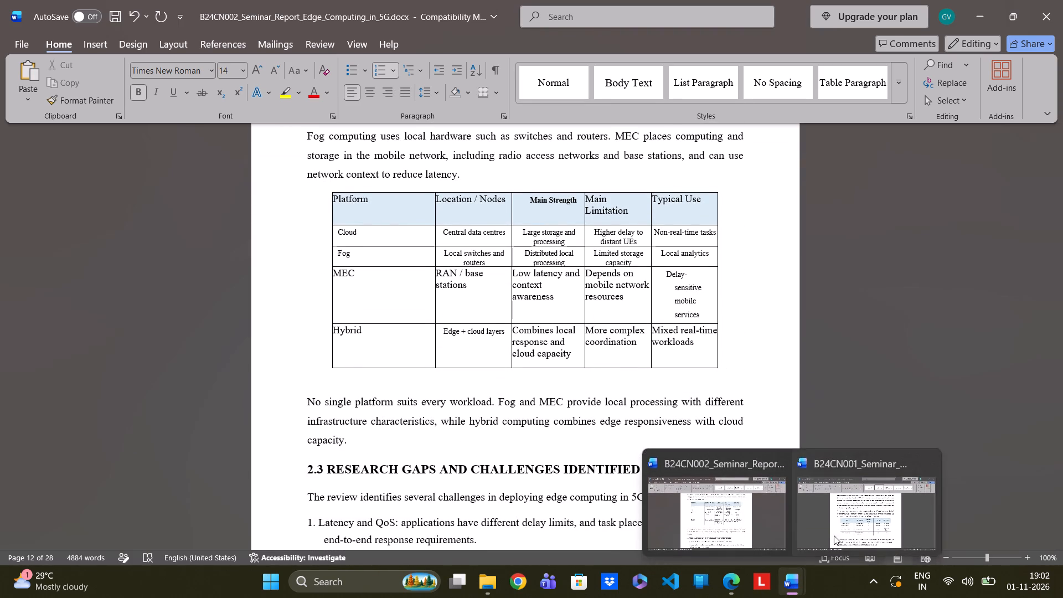
{"action": "left_click", "coordinate": [846, 525]}
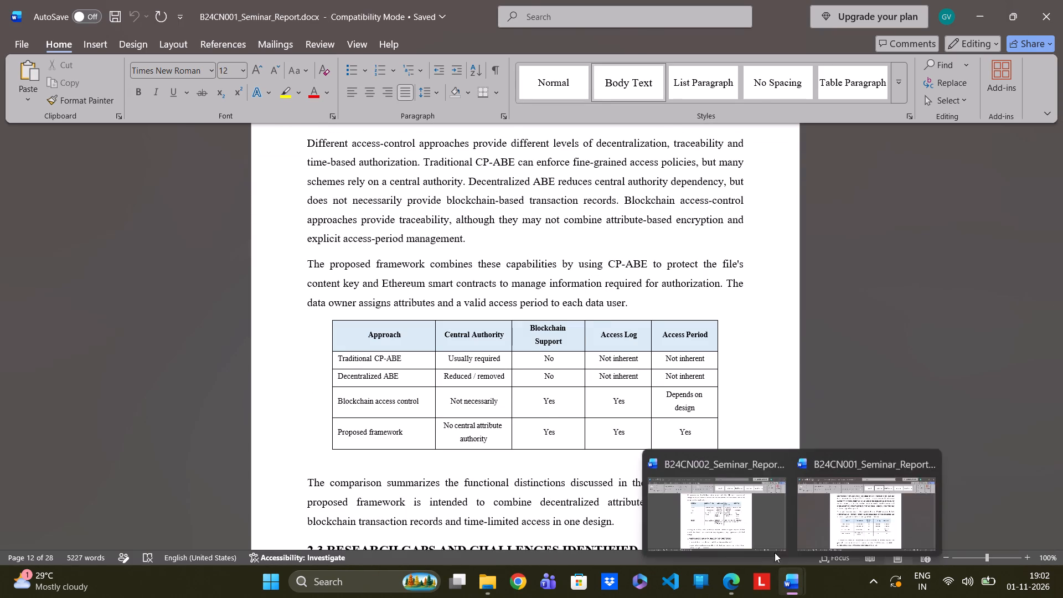
{"action": "left_click", "coordinate": [756, 521]}
{"action": "left_click_drag", "start_coordinate": [611, 255], "coordinate": [621, 256]}
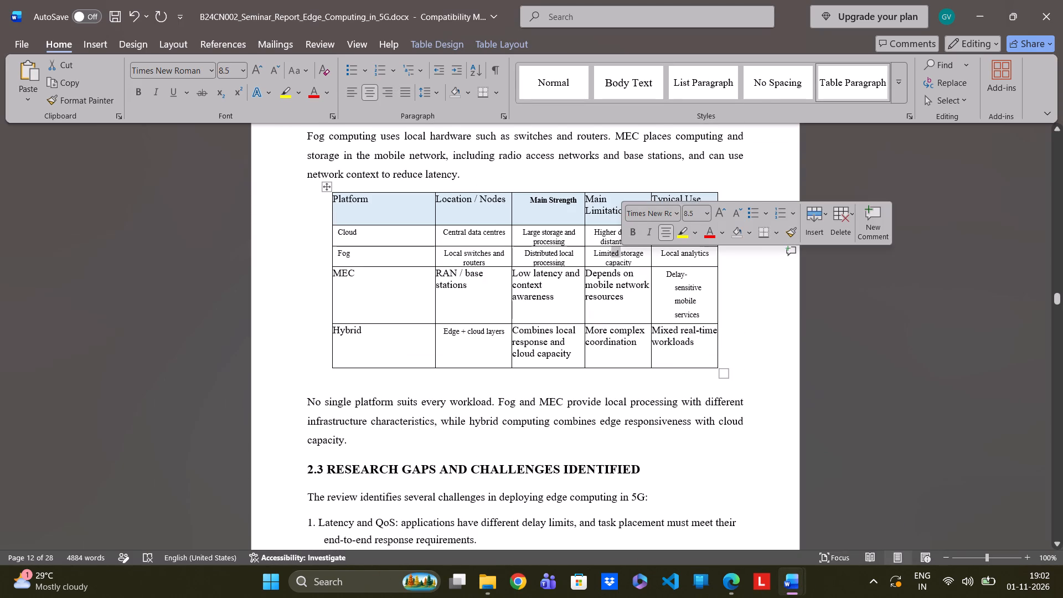
{"action": "left_click", "coordinate": [623, 272]}
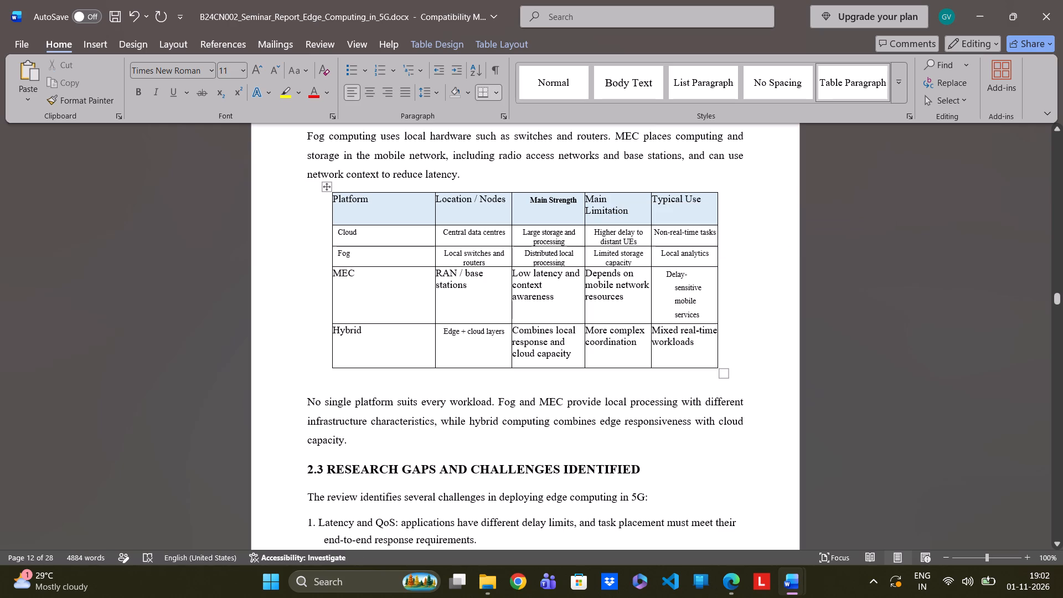
{"action": "left_click_drag", "start_coordinate": [357, 269], "coordinate": [333, 271]}
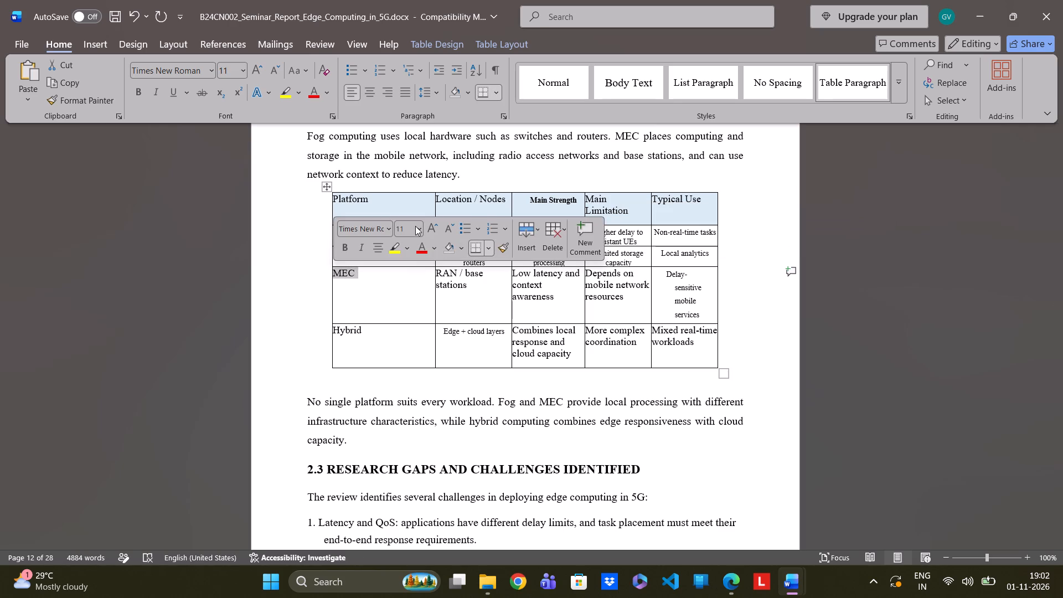
{"action": "left_click", "coordinate": [415, 226]}
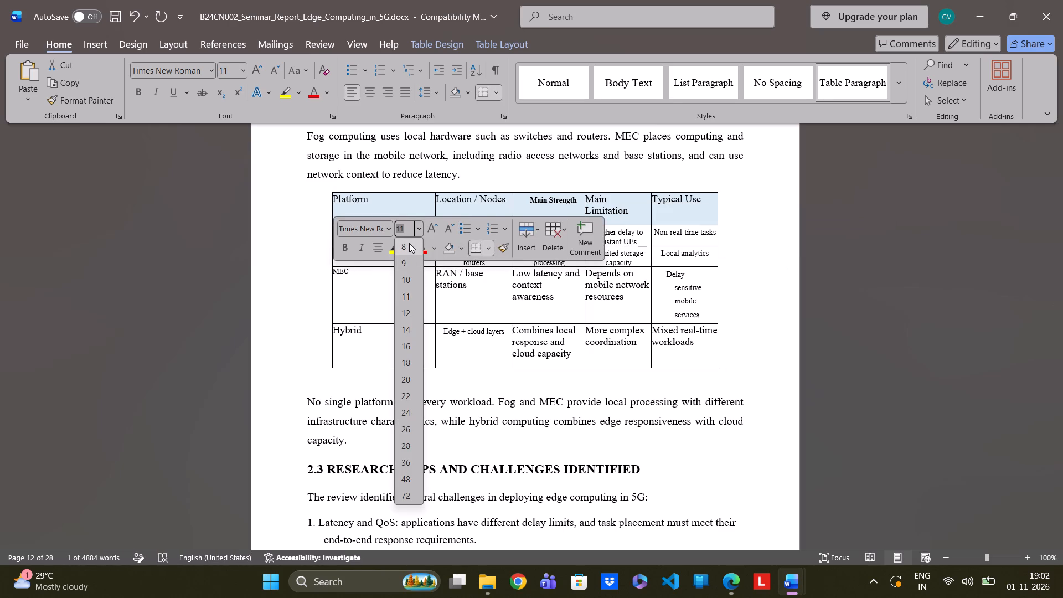
{"action": "left_click", "coordinate": [409, 243]}
{"action": "left_click", "coordinate": [407, 231]}
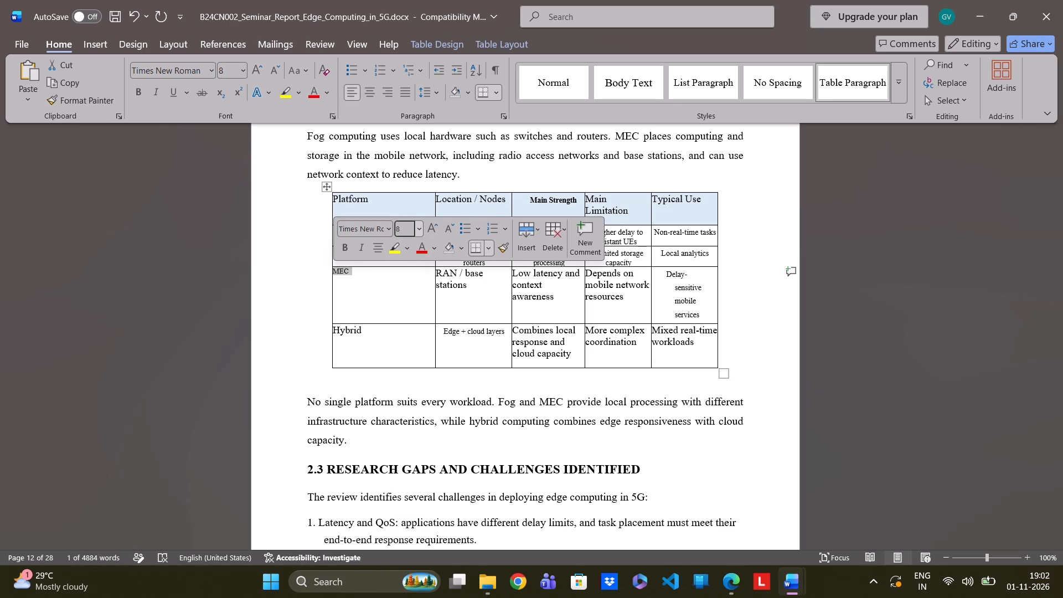
{"action": "type", "text": ".5"}
{"action": "key", "text": "Return"}
{"action": "left_click", "coordinate": [478, 321]}
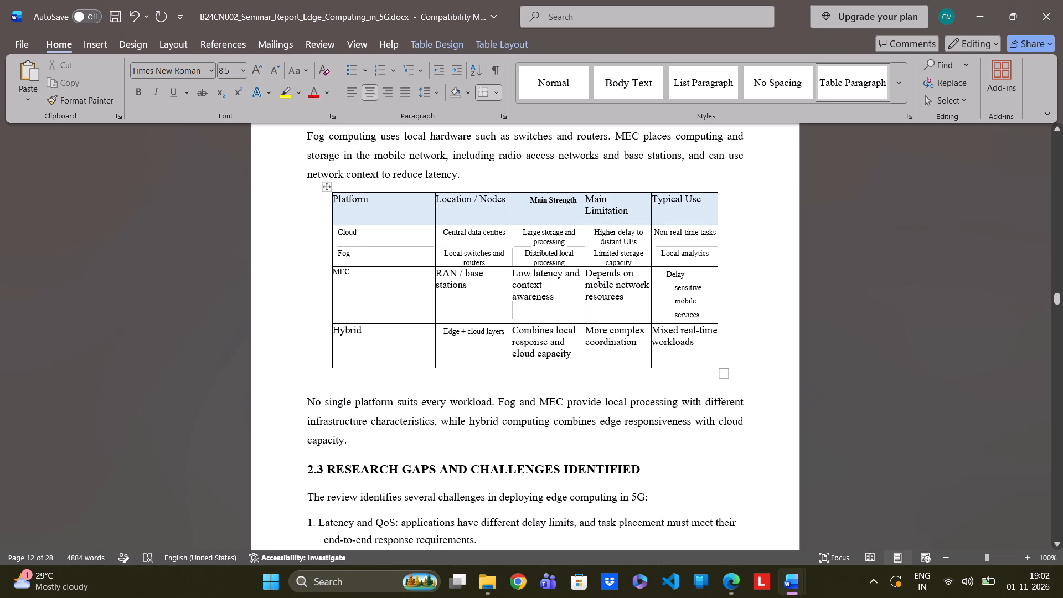
Indent the MEC entry in the Platform column of the section 2.2 table with two leading spaces.
{"action": "left_click_drag", "start_coordinate": [353, 251], "coordinate": [338, 250]}
{"action": "left_click_drag", "start_coordinate": [356, 269], "coordinate": [334, 267]}
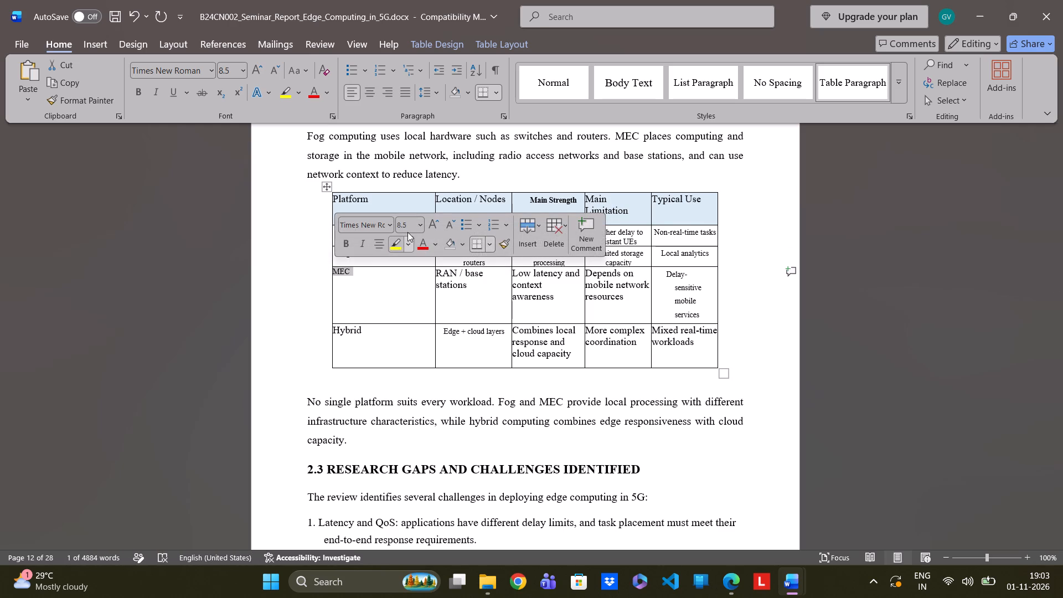
{"action": "left_click", "coordinate": [376, 296]}
{"action": "left_click", "coordinate": [334, 271]}
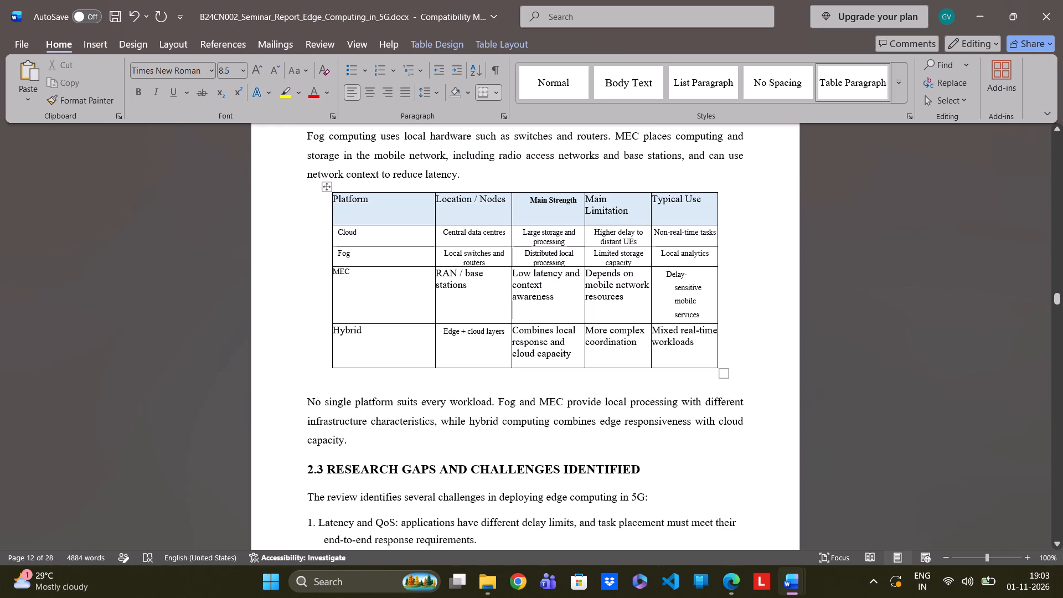
{"action": "key", "text": "space"}
{"action": "key", "text": "space"}
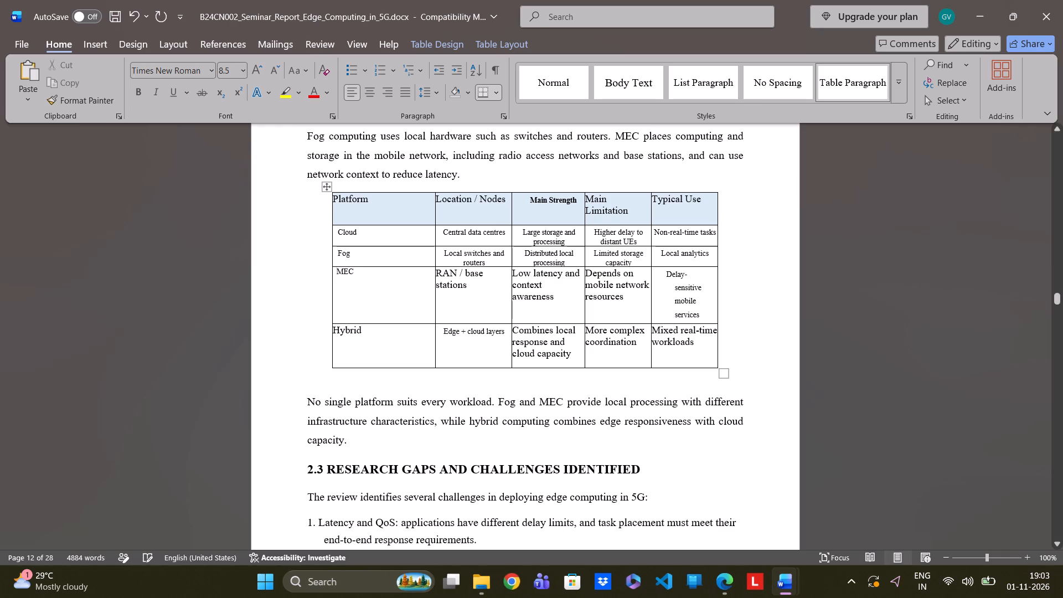
Set the Hybrid entry in the Platform column to font size 8.5 and indent it with two leading spaces.
{"action": "left_click_drag", "start_coordinate": [369, 332], "coordinate": [331, 328]}
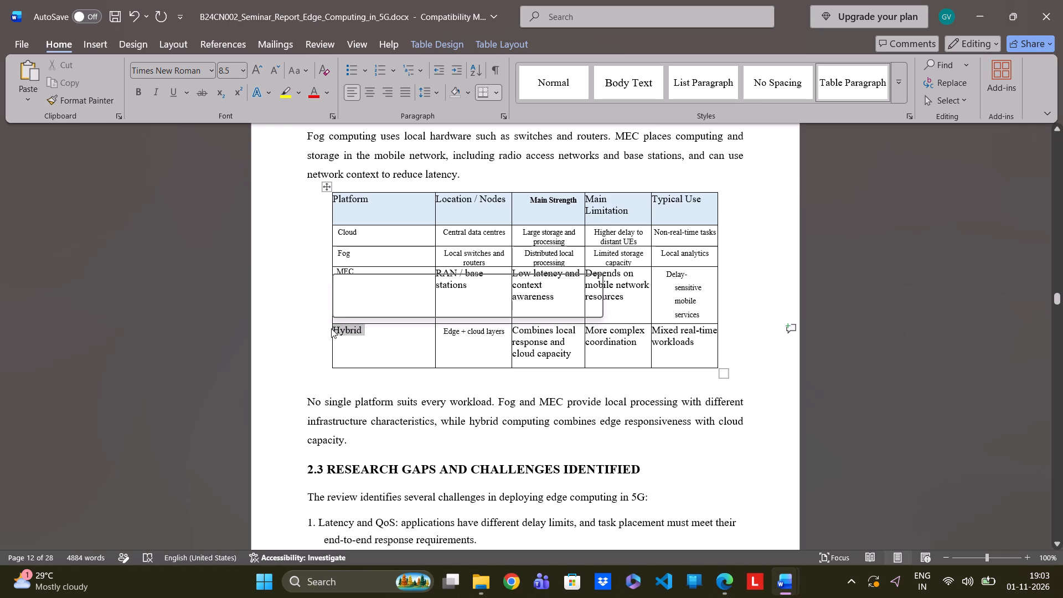
{"action": "left_click_drag", "start_coordinate": [405, 283], "coordinate": [396, 283]}
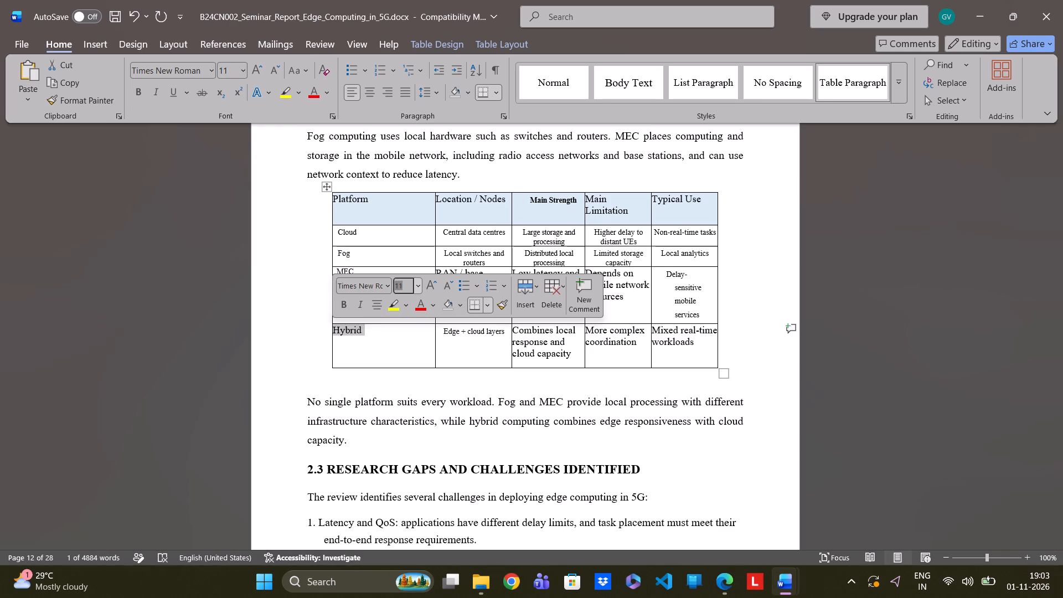
{"action": "type", "text": "8."}
{"action": "key", "text": "5"}
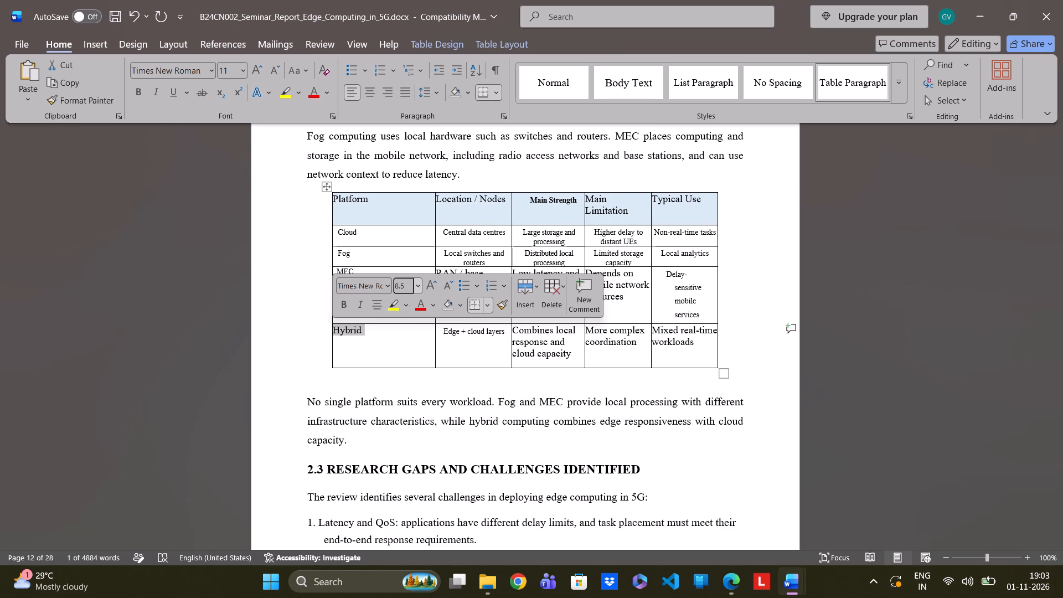
{"action": "key", "text": "Return"}
{"action": "left_click", "coordinate": [337, 334]}
{"action": "left_click", "coordinate": [333, 329]}
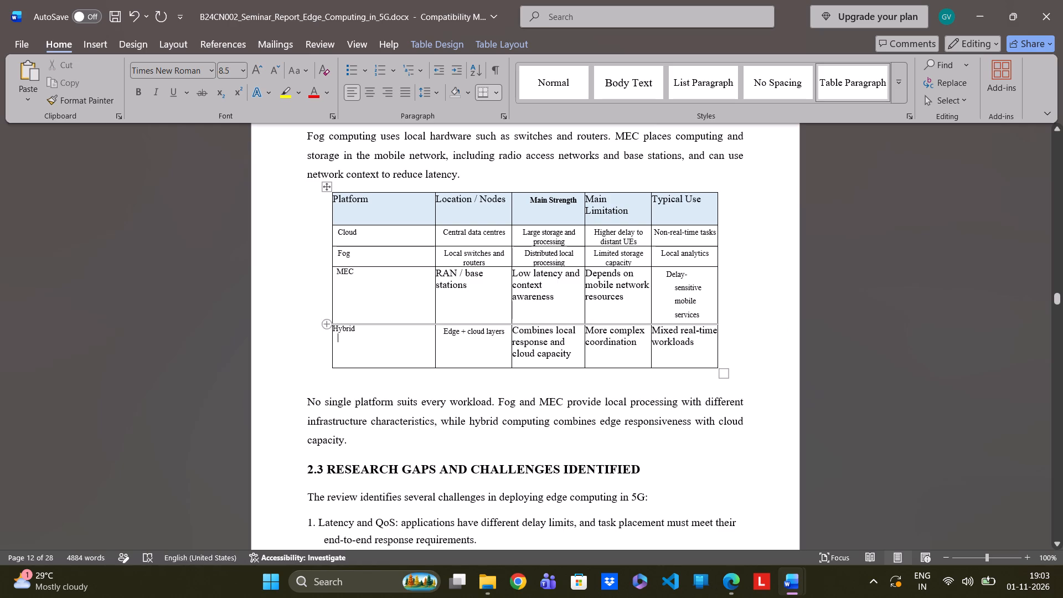
{"action": "key", "text": "space"}
{"action": "key", "text": "space"}
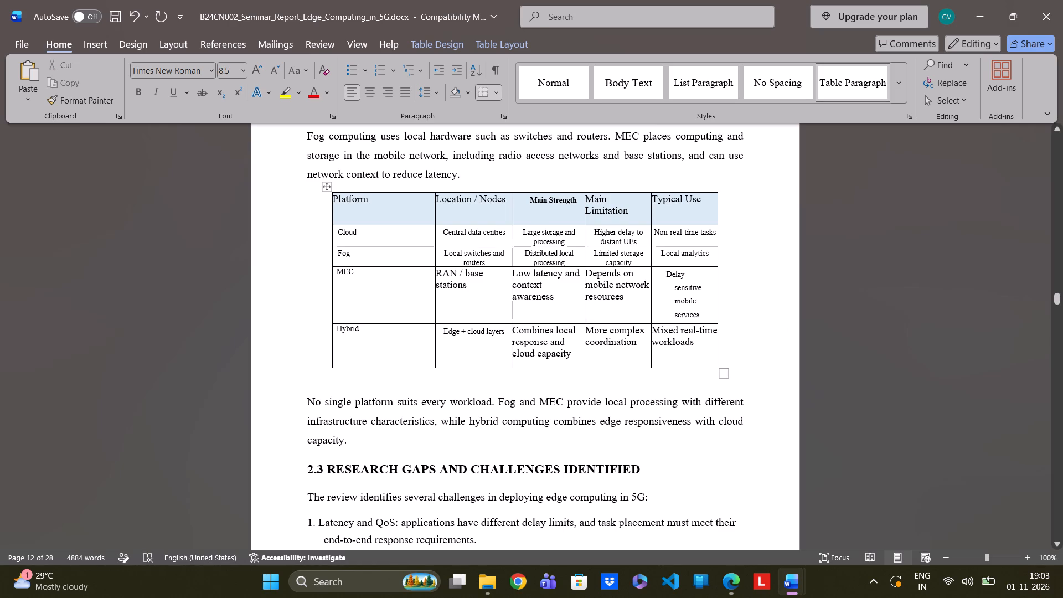
Set the RAN / base stations entry in the MEC row to font size 8.5.
{"action": "left_click_drag", "start_coordinate": [467, 287], "coordinate": [438, 273]}
{"action": "left_click", "coordinate": [510, 234]}
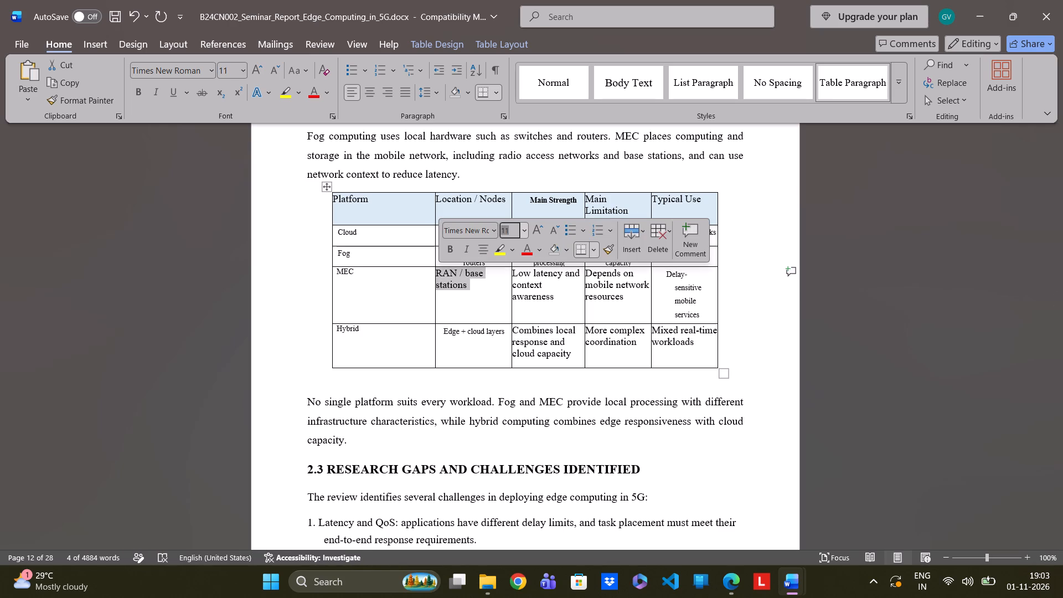
{"action": "key", "text": "BackSpace"}
{"action": "type", "text": "8.5"}
{"action": "key", "text": "Return"}
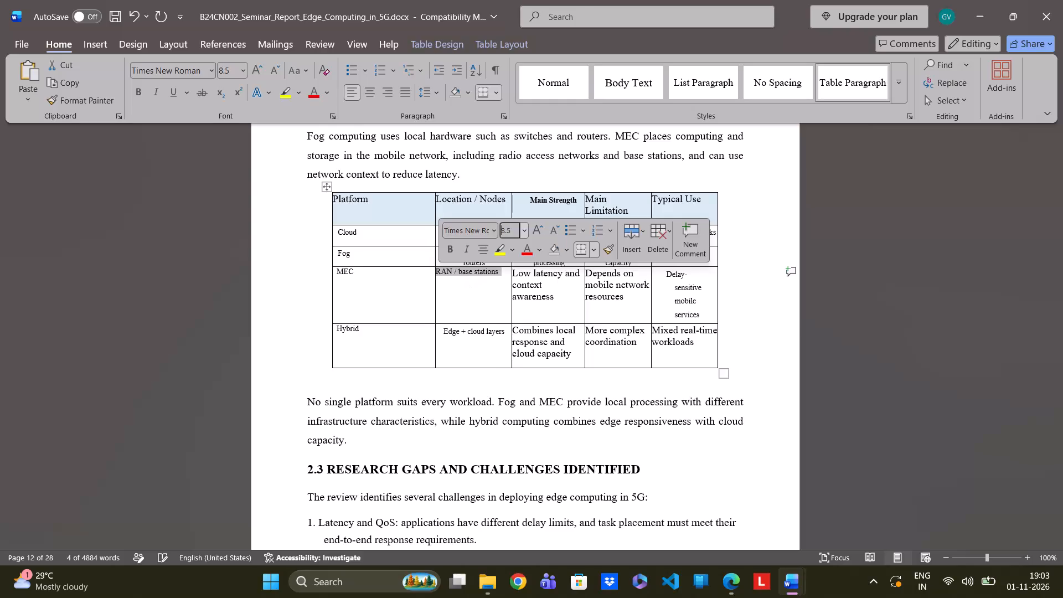
{"action": "left_click", "coordinate": [476, 286]}
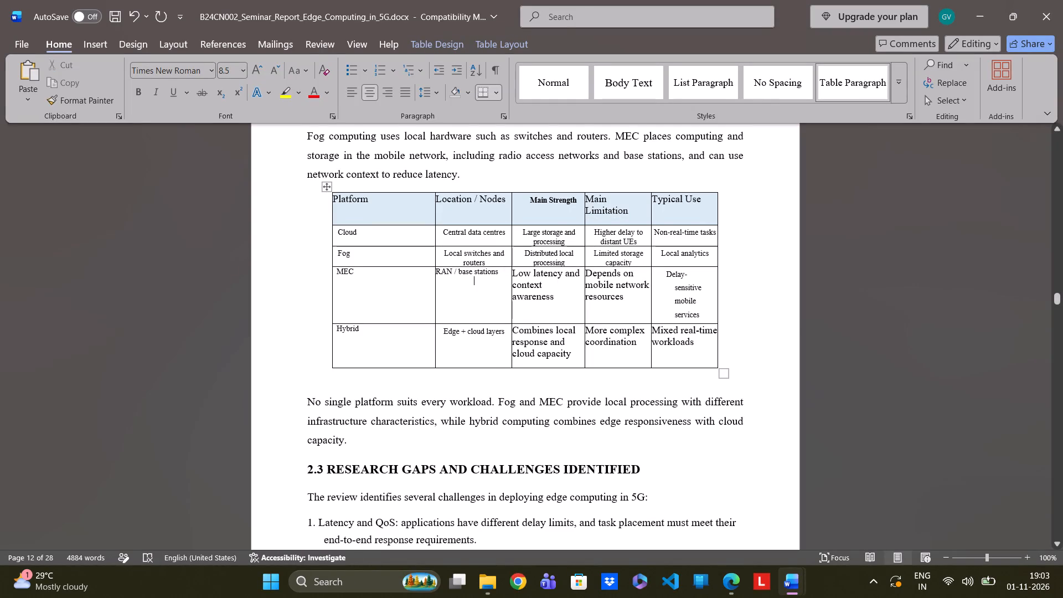
Set the MEC row's Main Strength entry to font size 8.5 and indent its first line with four leading spaces.
{"action": "left_click_drag", "start_coordinate": [556, 297], "coordinate": [517, 274]}
{"action": "left_click", "coordinate": [586, 232]}
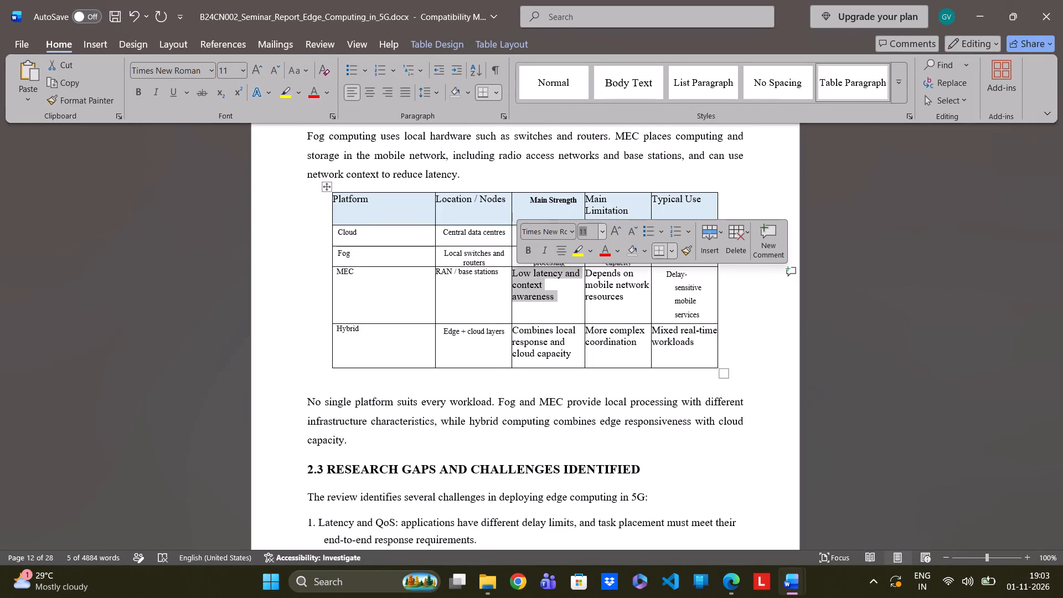
{"action": "type", "text": "8.5"}
{"action": "key", "text": "Return"}
{"action": "left_click", "coordinate": [566, 281]}
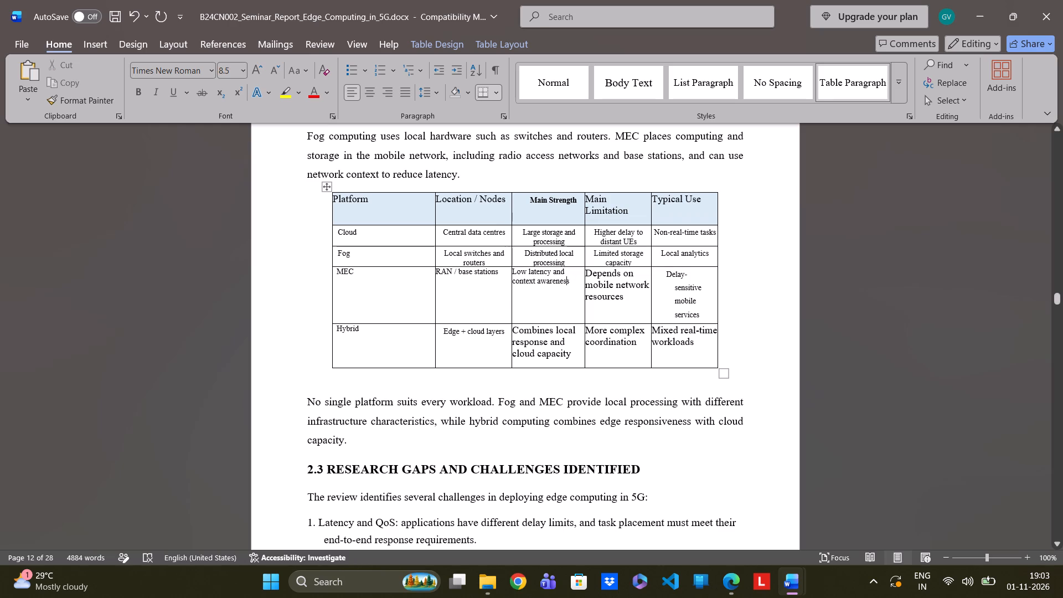
{"action": "left_click", "coordinate": [514, 272]}
{"action": "key", "text": "space"}
{"action": "key", "text": "space"}
{"action": "key", "text": "space"}
{"action": "key", "text": "space"}
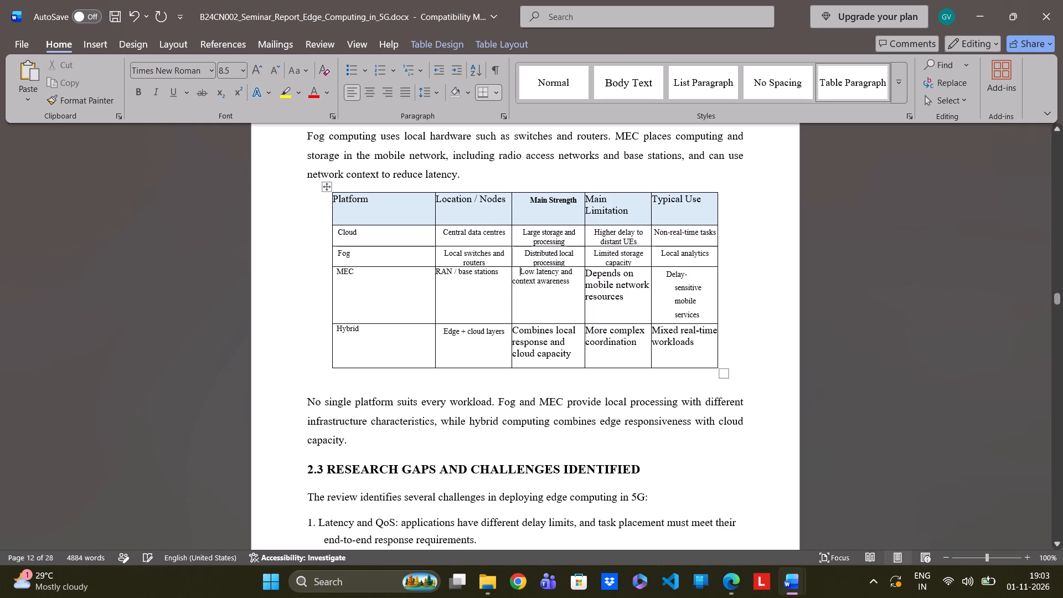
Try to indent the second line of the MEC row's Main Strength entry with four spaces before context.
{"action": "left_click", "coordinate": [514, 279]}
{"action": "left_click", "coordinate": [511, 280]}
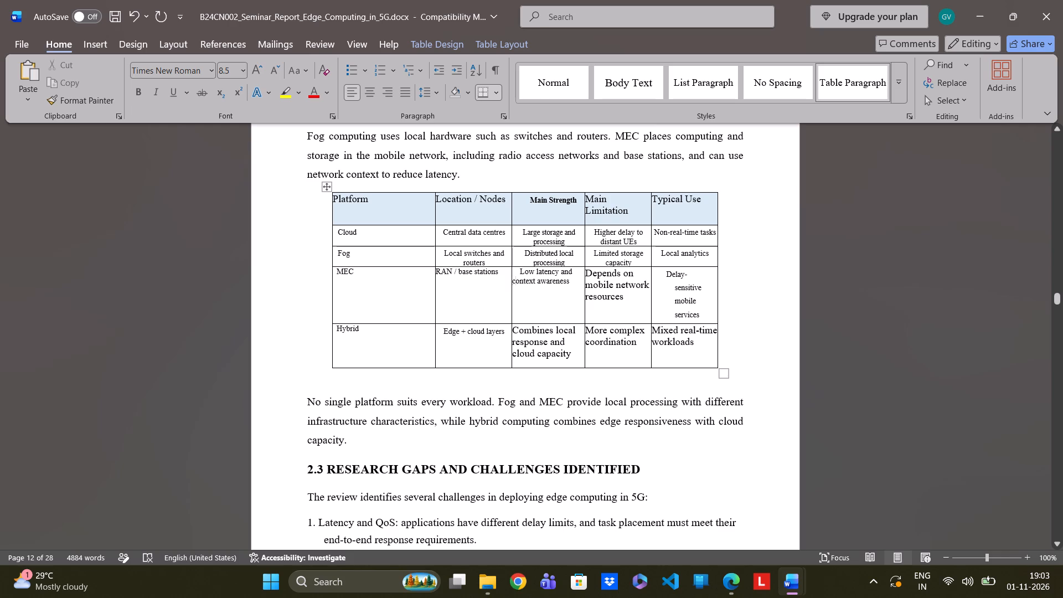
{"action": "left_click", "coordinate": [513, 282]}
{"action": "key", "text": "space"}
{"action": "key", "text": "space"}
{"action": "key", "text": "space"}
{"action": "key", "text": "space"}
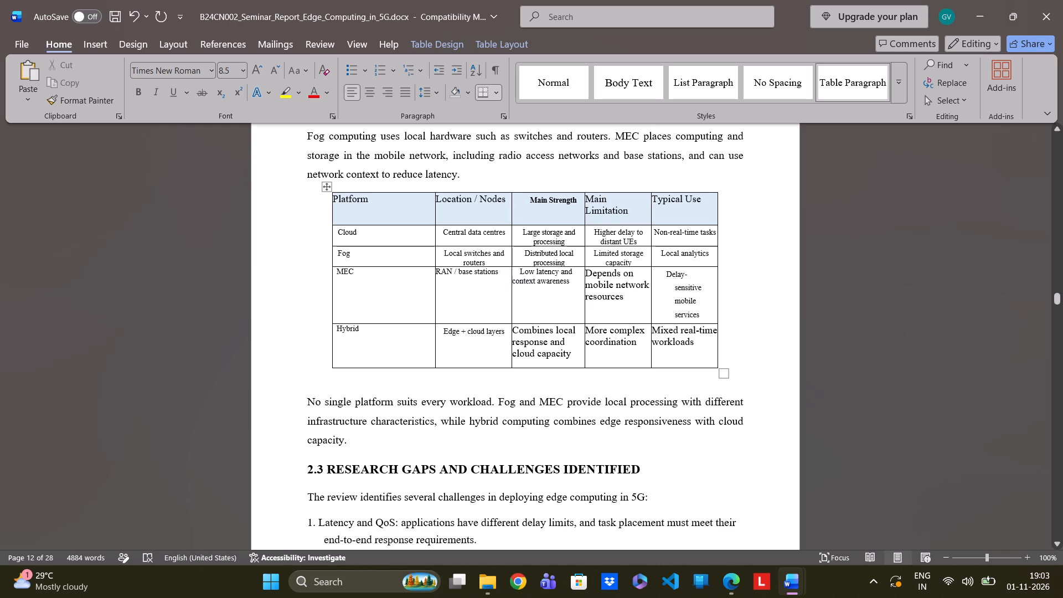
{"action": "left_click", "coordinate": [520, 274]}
Replace context awareness in the MEC row's Main Strength cell with Context awareness on its own line, indented by three spaces.
{"action": "left_click_drag", "start_coordinate": [571, 282], "coordinate": [546, 285]}
{"action": "left_click_drag", "start_coordinate": [546, 285], "coordinate": [520, 283]}
{"action": "key", "text": "BackSpace"}
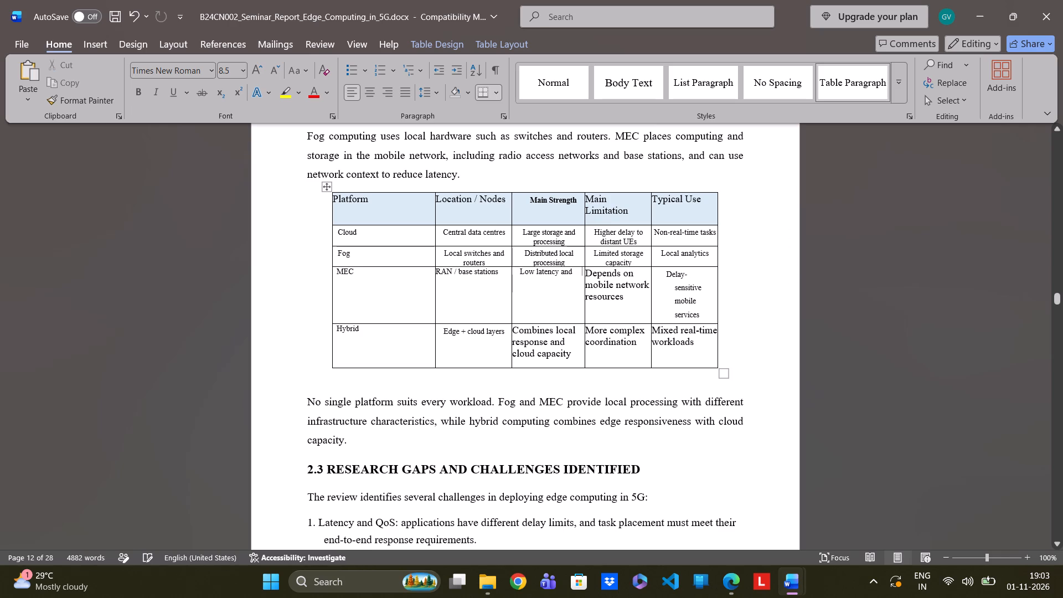
{"action": "key", "text": "BackSpace"}
{"action": "key", "text": "BackSpace"}
{"action": "key", "text": "BackSpace"}
{"action": "key", "text": "BackSpace"}
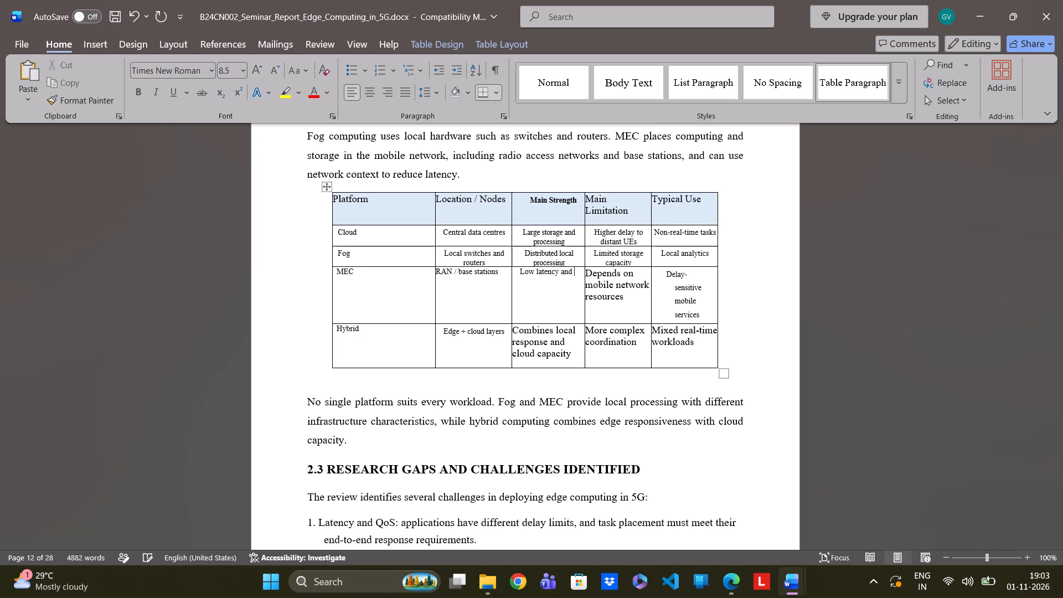
{"action": "key", "text": "Return"}
{"action": "key", "text": "space"}
{"action": "key", "text": "space"}
{"action": "key", "text": "space"}
{"action": "type", "text": "context a"}
{"action": "type", "text": "ware"}
{"action": "type", "text": "ness"}
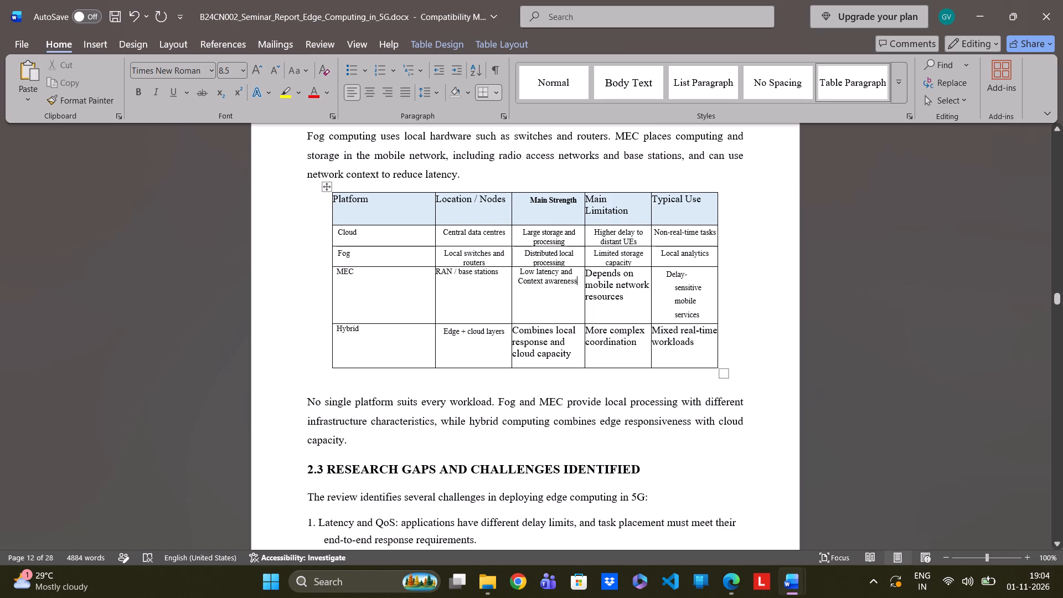
Set the Hybrid row's Main Strength entry, Combines local response and cloud capacity, to font size 8.5.
{"action": "left_click_drag", "start_coordinate": [514, 328], "coordinate": [563, 354]}
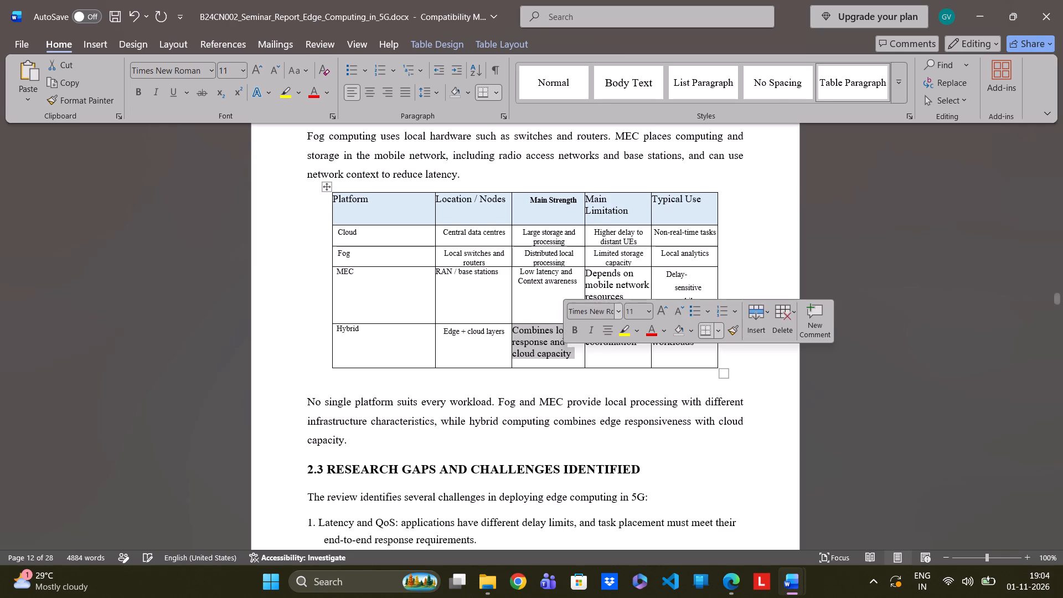
{"action": "left_click", "coordinate": [633, 306]}
{"action": "type", "text": "8.5"}
{"action": "key", "text": "Return"}
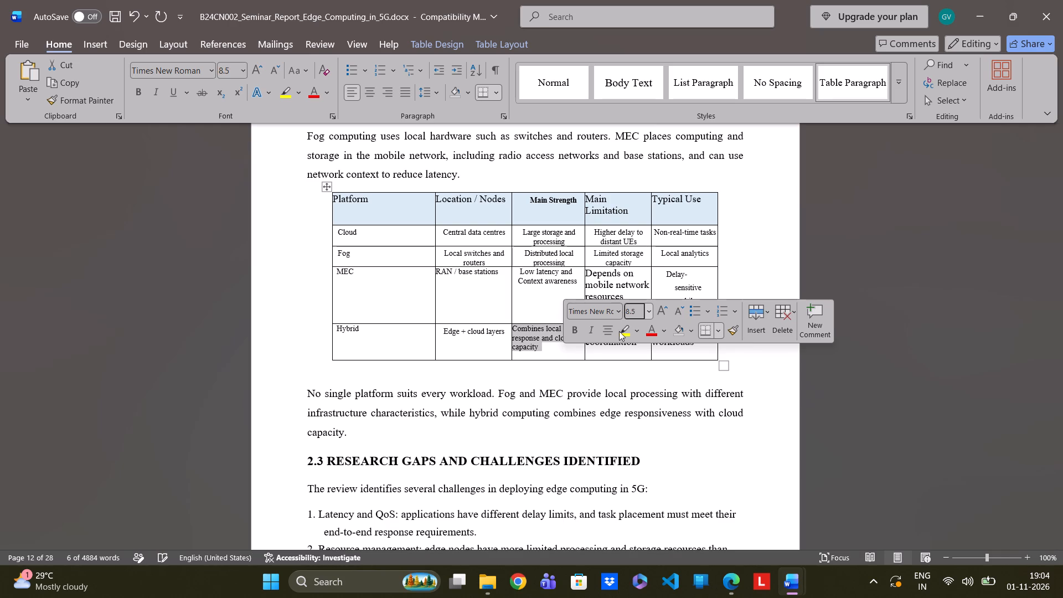
{"action": "left_click", "coordinate": [534, 347]}
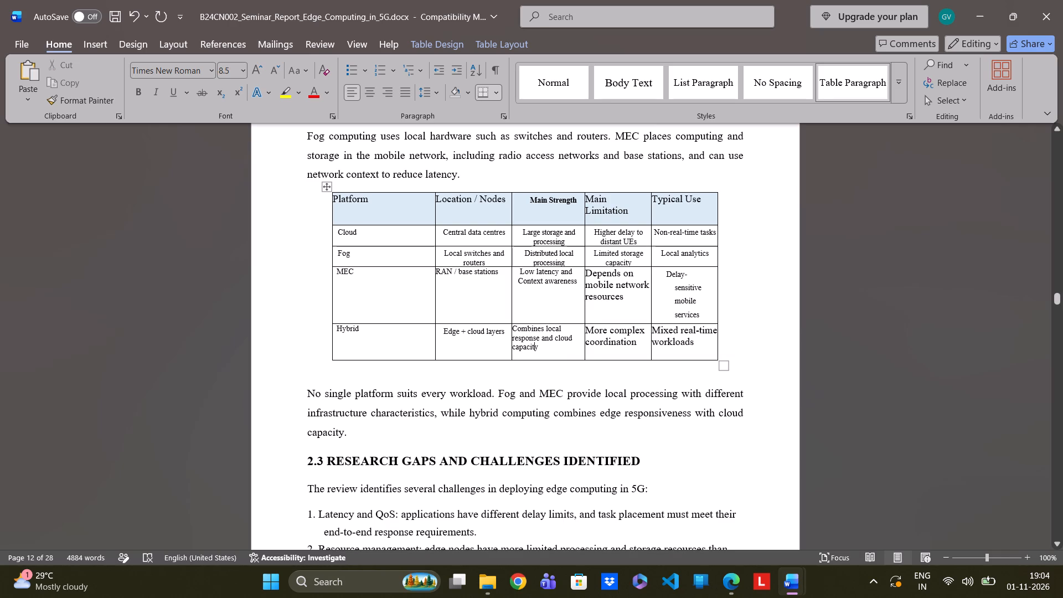
Set the MEC row's Main Limitation entry, Depends on mobile network resources, to font size 8.5.
{"action": "left_click_drag", "start_coordinate": [630, 300], "coordinate": [591, 275]}
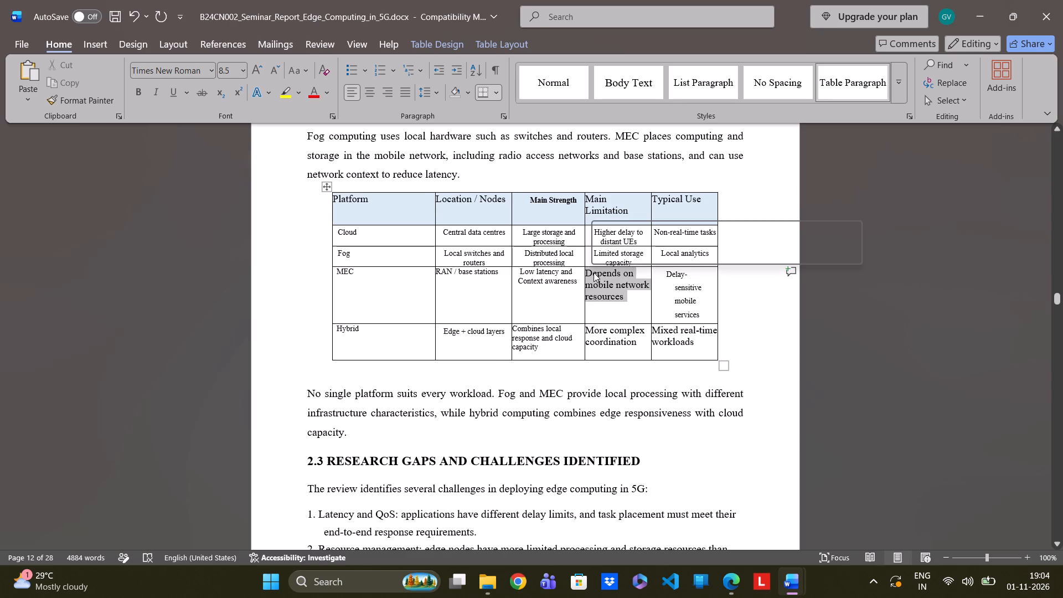
{"action": "left_click", "coordinate": [662, 229]}
{"action": "type", "text": "8.5"}
{"action": "key", "text": "Return"}
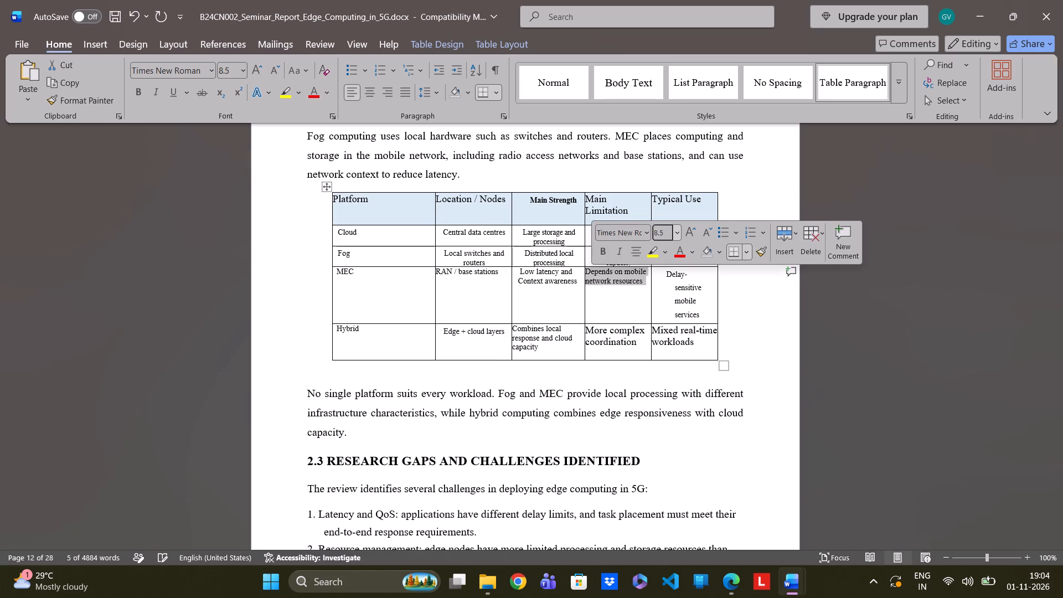
{"action": "left_click", "coordinate": [616, 280]}
Indent the first line of the MEC row's Main Limitation entry, Depends on, with three spaces.
{"action": "left_click", "coordinate": [585, 273]}
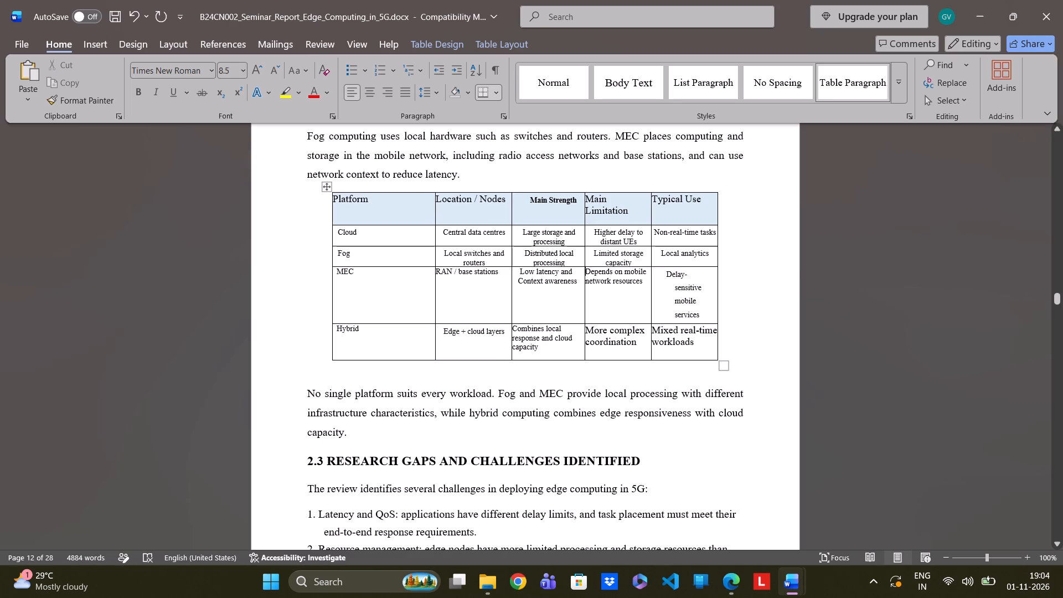
{"action": "left_click", "coordinate": [586, 278]}
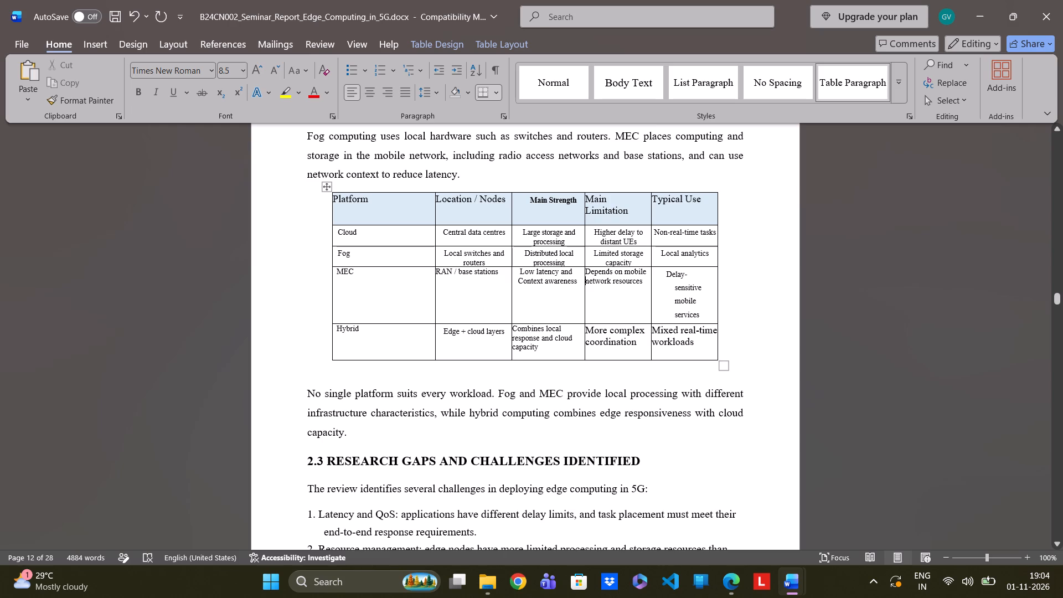
{"action": "key", "text": "space"}
{"action": "left_click", "coordinate": [585, 270]}
{"action": "key", "text": "space"}
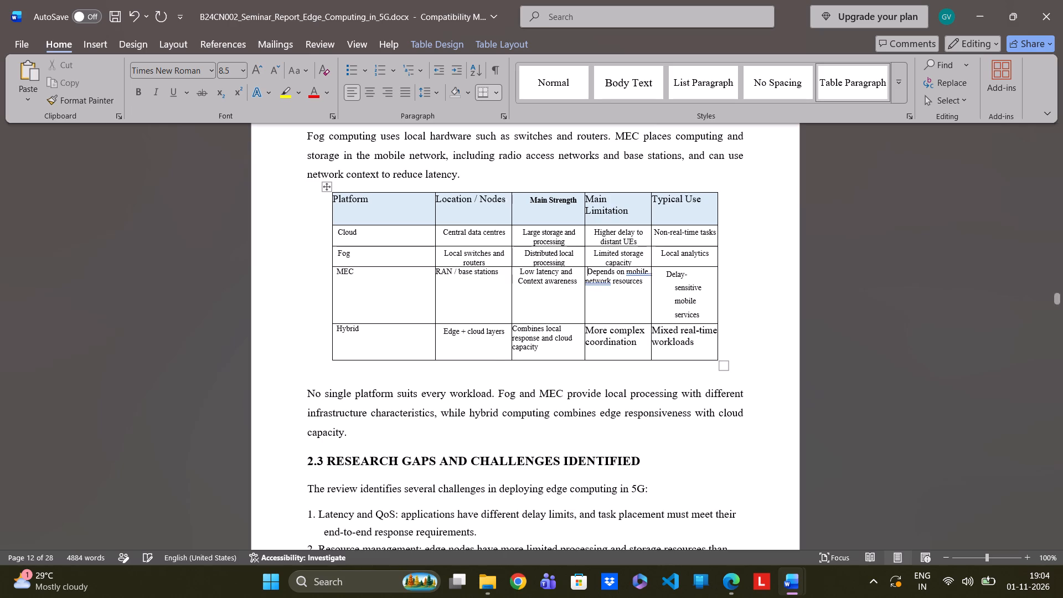
{"action": "key", "text": "space"}
{"action": "key", "text": "space"}
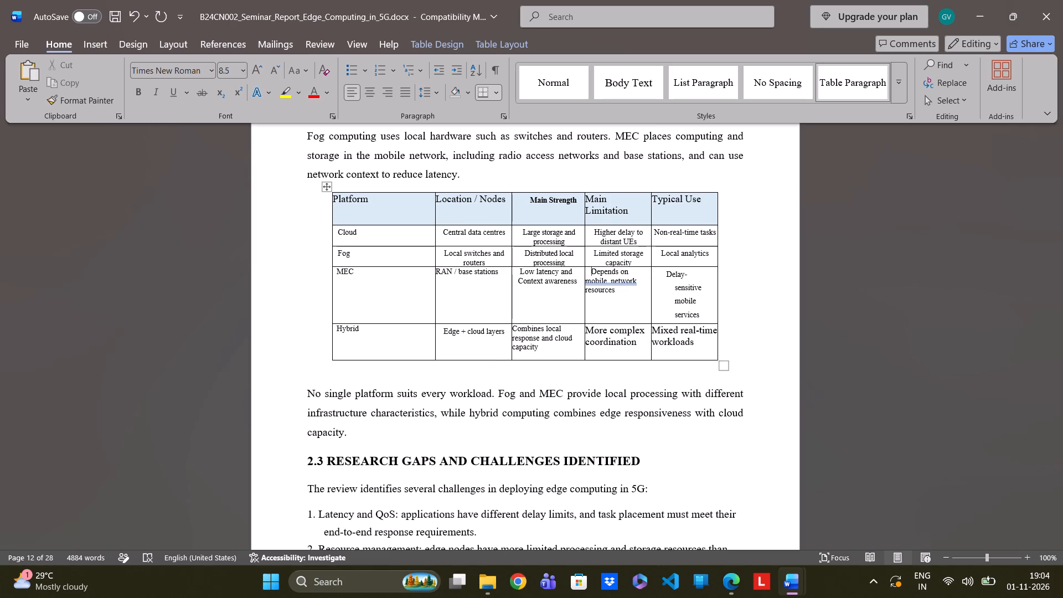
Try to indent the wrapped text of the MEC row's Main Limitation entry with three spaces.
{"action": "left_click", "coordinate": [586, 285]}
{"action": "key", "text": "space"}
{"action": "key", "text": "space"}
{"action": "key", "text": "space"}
Replace mobile network resources in the MEC row's Main Limitation cell with Mobile network on its own line, indented by one space.
{"action": "left_click_drag", "start_coordinate": [614, 290], "coordinate": [591, 280]}
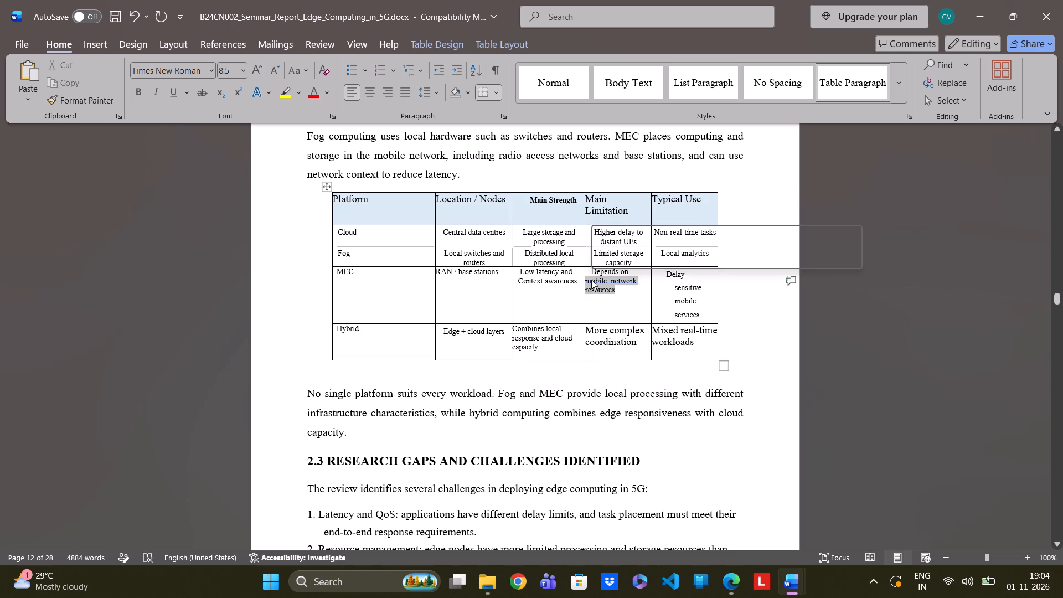
{"action": "key", "text": "BackSpace"}
{"action": "key", "text": "BackSpace"}
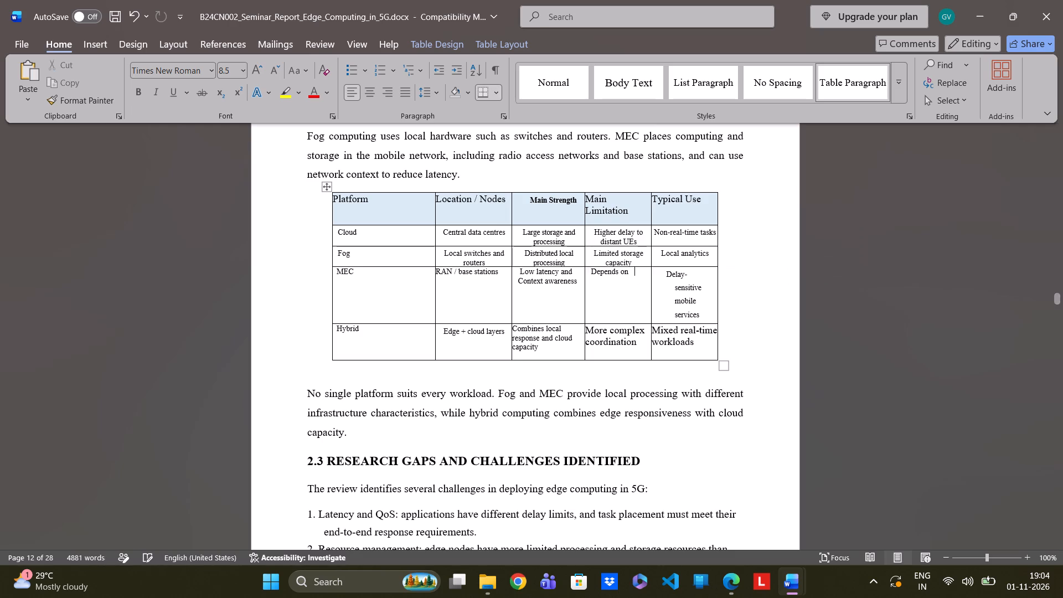
{"action": "key", "text": "BackSpace"}
{"action": "key", "text": "BackSpace"}
{"action": "key", "text": "Return"}
{"action": "key", "text": "v"}
{"action": "key", "text": "BackSpace"}
{"action": "key", "text": "space"}
{"action": "type", "text": "mobile networks"}
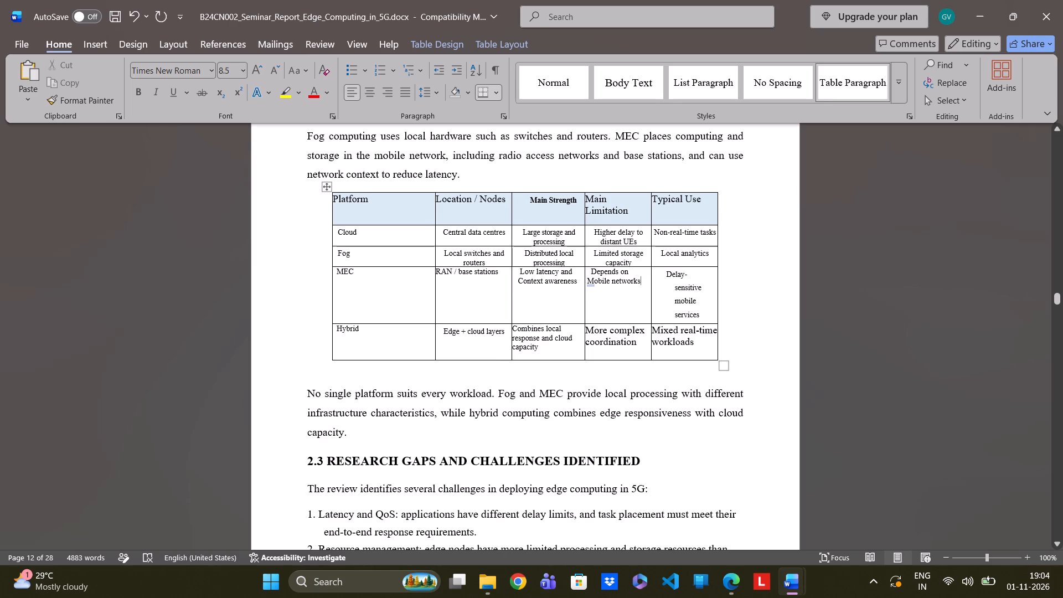
{"action": "key", "text": "BackSpace"}
Set the Hybrid row's Main Limitation entry, More complex coordination, to font size 8.5.
{"action": "left_click_drag", "start_coordinate": [587, 330], "coordinate": [634, 342]}
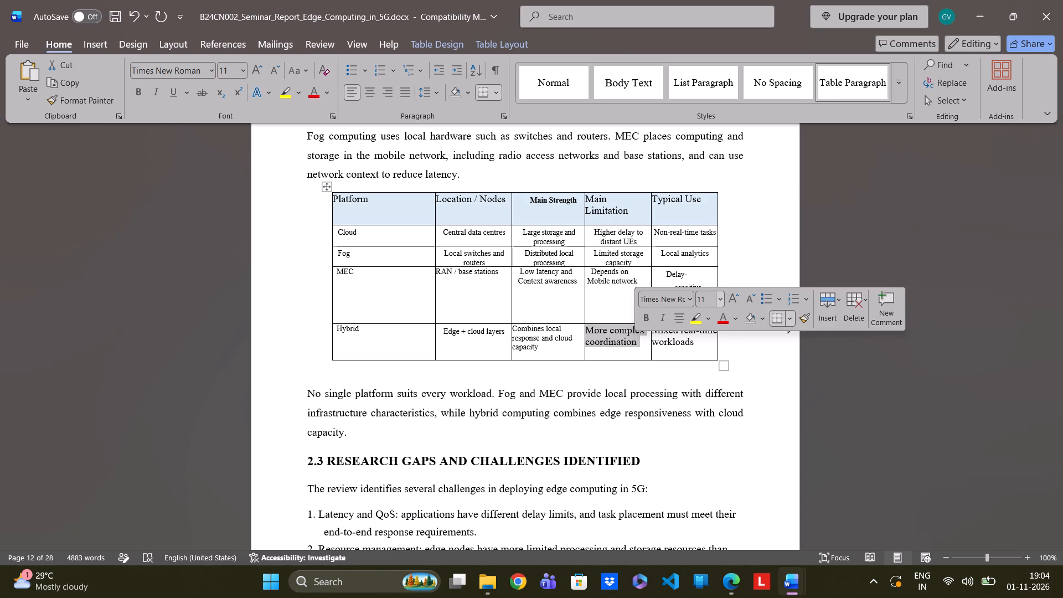
{"action": "left_click", "coordinate": [698, 303]}
{"action": "key", "text": "BackSpace"}
{"action": "type", "text": "8.5"}
{"action": "key", "text": "Return"}
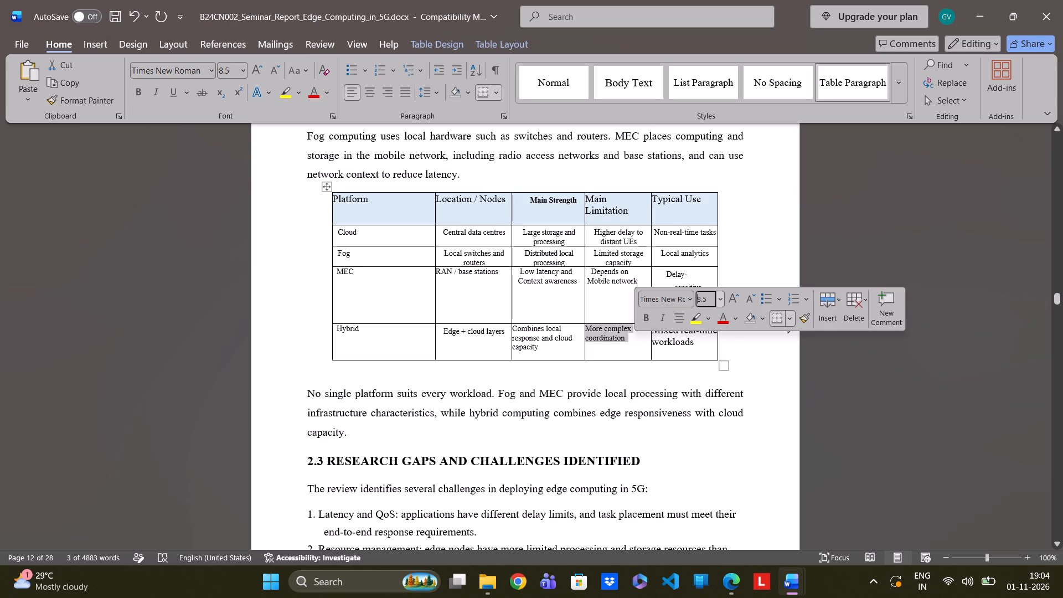
{"action": "left_click", "coordinate": [615, 343]}
In the Hybrid row's Main Limitation cell, indent More complex by three spaces and put coordination on its own line, indented by two spaces.
{"action": "left_click", "coordinate": [587, 331]}
{"action": "key", "text": "space"}
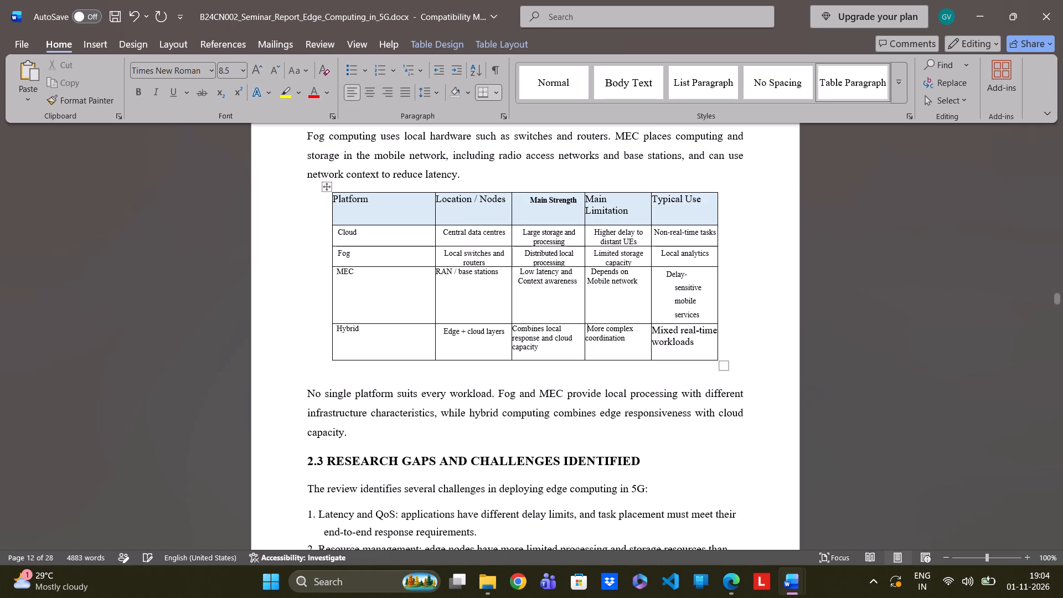
{"action": "key", "text": "space"}
{"action": "key", "text": "space"}
{"action": "left_click", "coordinate": [585, 339]}
{"action": "key", "text": "space"}
{"action": "key", "text": "space"}
{"action": "left_click_drag", "start_coordinate": [627, 340], "coordinate": [585, 337]}
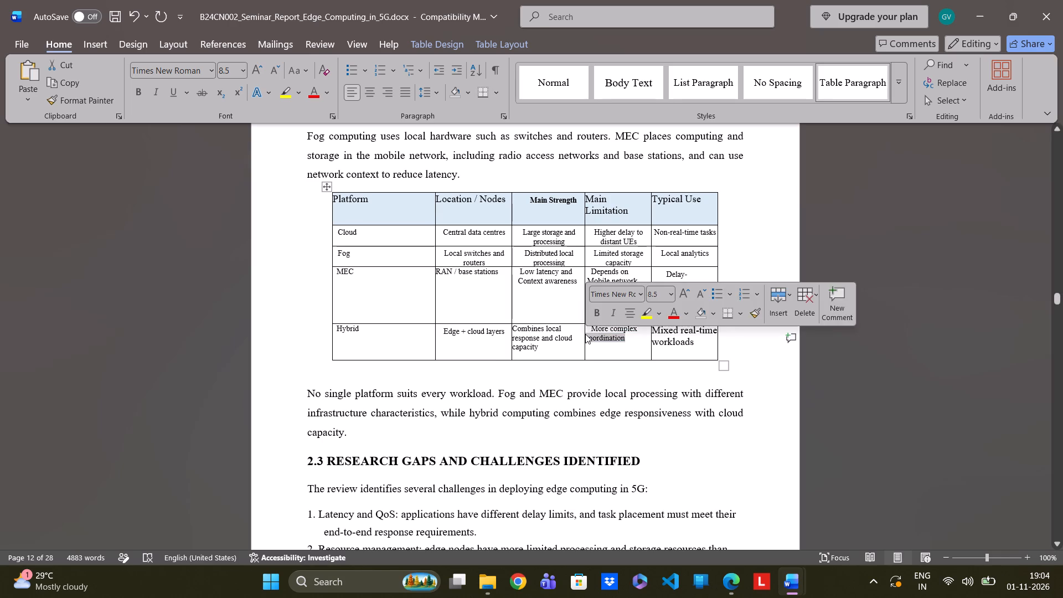
{"action": "key", "text": "BackSpace"}
{"action": "key", "text": "BackSpace"}
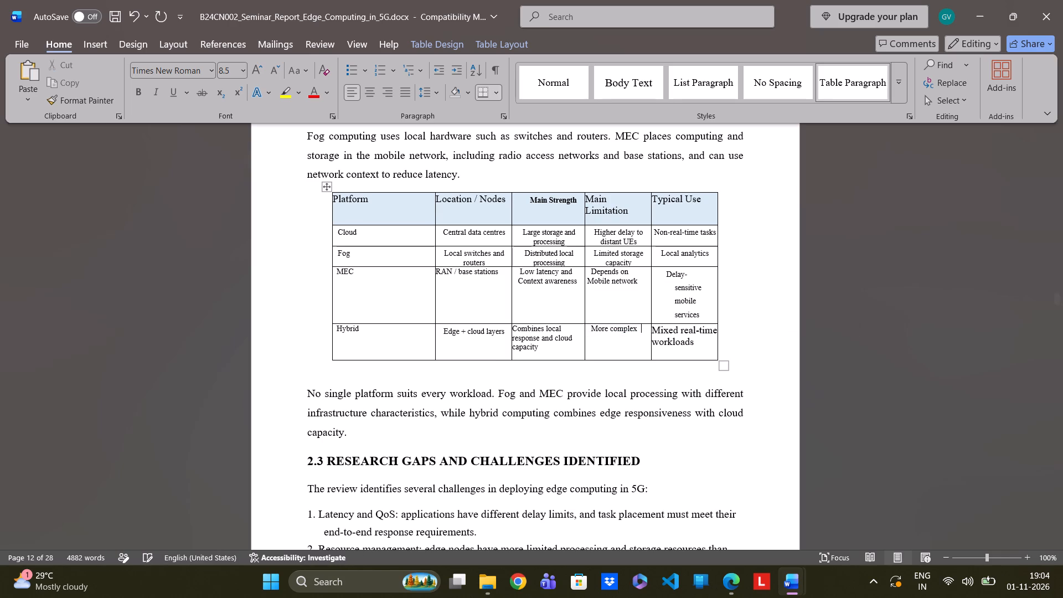
{"action": "key", "text": "Return"}
{"action": "key", "text": "space"}
{"action": "key", "text": "space"}
{"action": "type", "text": "coordination"}
Set the Hybrid row's Typical Use entry, Mixed real-time workloads, to font size 8.5.
{"action": "left_click_drag", "start_coordinate": [697, 347], "coordinate": [689, 346]}
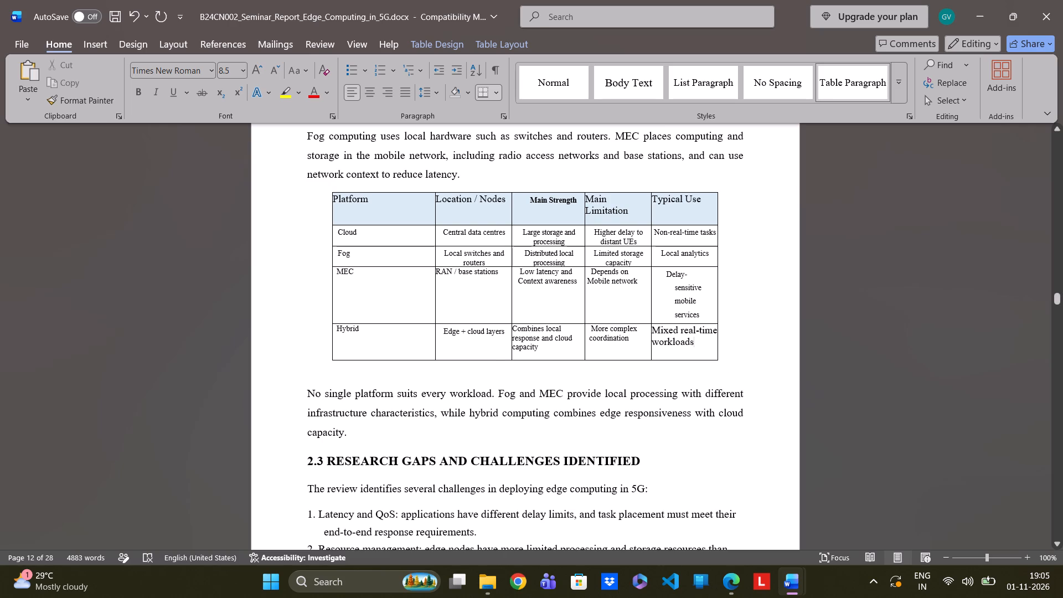
{"action": "left_click_drag", "start_coordinate": [689, 346], "coordinate": [653, 333]}
{"action": "left_click", "coordinate": [720, 288]}
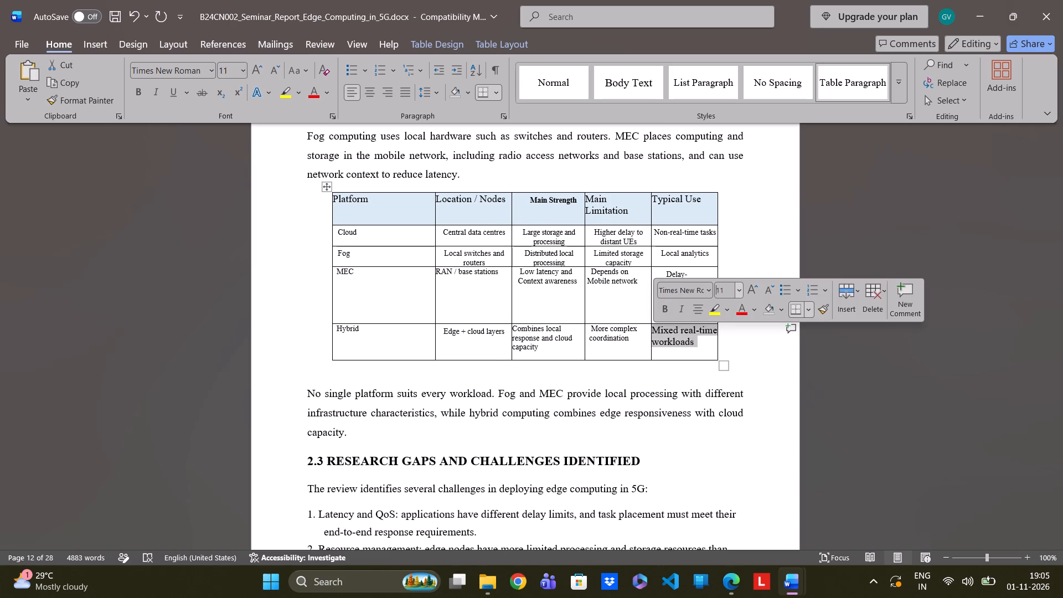
{"action": "type", "text": "8.5"}
{"action": "key", "text": "Return"}
{"action": "left_click", "coordinate": [679, 339]}
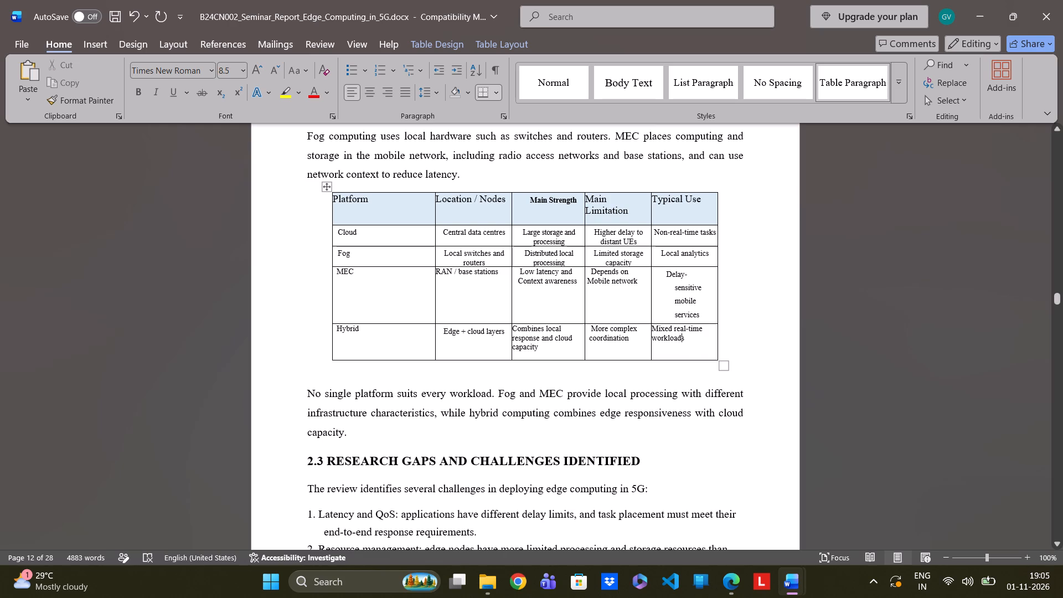
In the Hybrid row's Typical Use cell, indent Mixed real-time by two spaces and put workloads on its own line, indented by five spaces.
{"action": "left_click", "coordinate": [653, 330]}
{"action": "key", "text": "space"}
{"action": "key", "text": "space"}
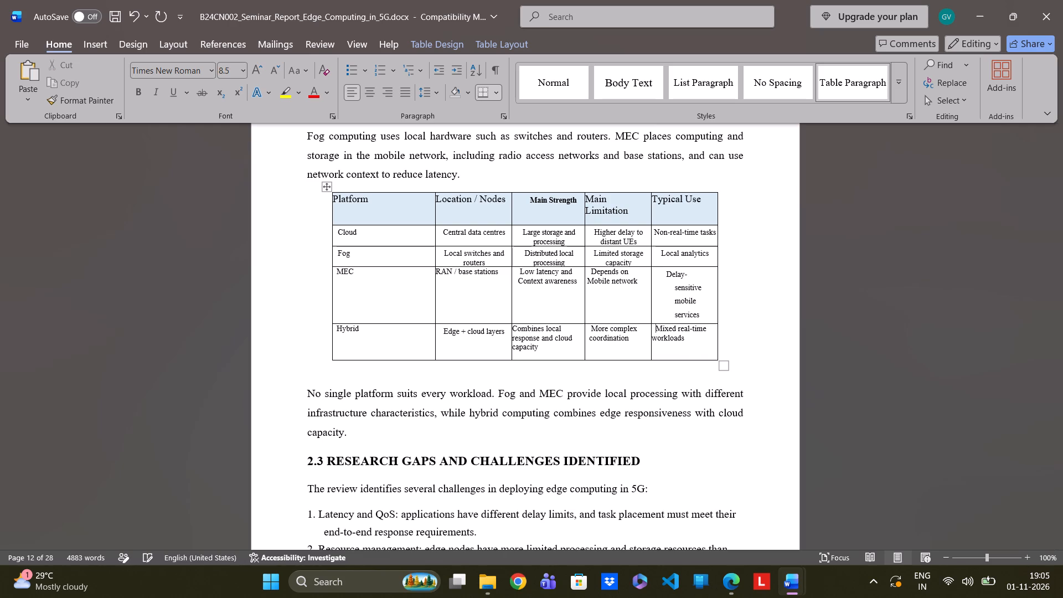
{"action": "left_click", "coordinate": [652, 339]}
{"action": "left_click_drag", "start_coordinate": [687, 340], "coordinate": [662, 340]}
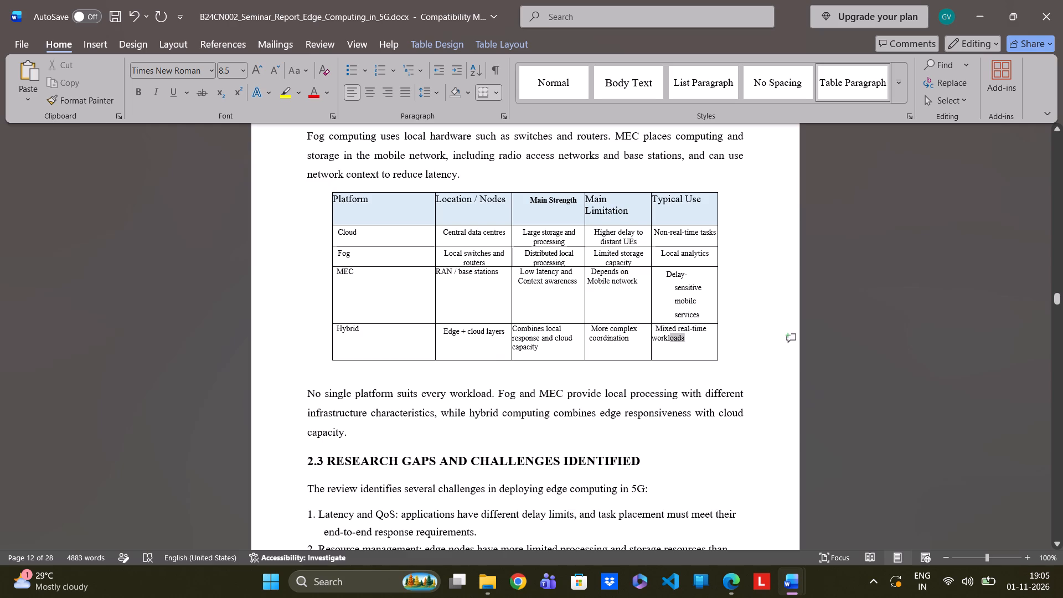
{"action": "left_click_drag", "start_coordinate": [662, 340], "coordinate": [652, 336]}
{"action": "key", "text": "BackSpace"}
{"action": "key", "text": "BackSpace"}
{"action": "key", "text": "space"}
{"action": "key", "text": "Return"}
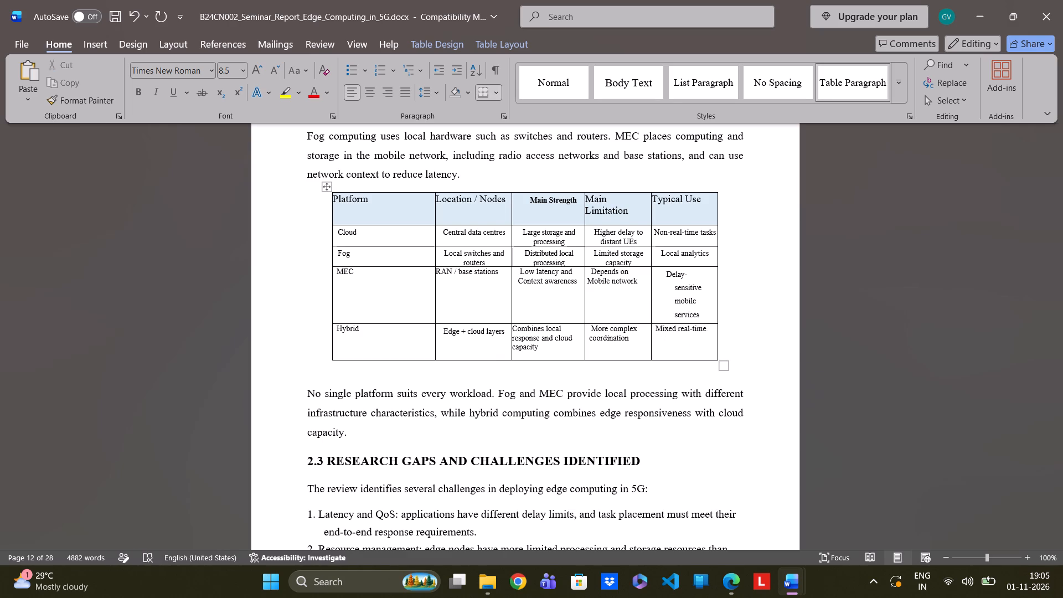
{"action": "key", "text": "space"}
{"action": "key", "text": "space"}
{"action": "key", "text": "space"}
{"action": "key", "text": "space"}
{"action": "key", "text": "space"}
{"action": "type", "text": "workloads"}
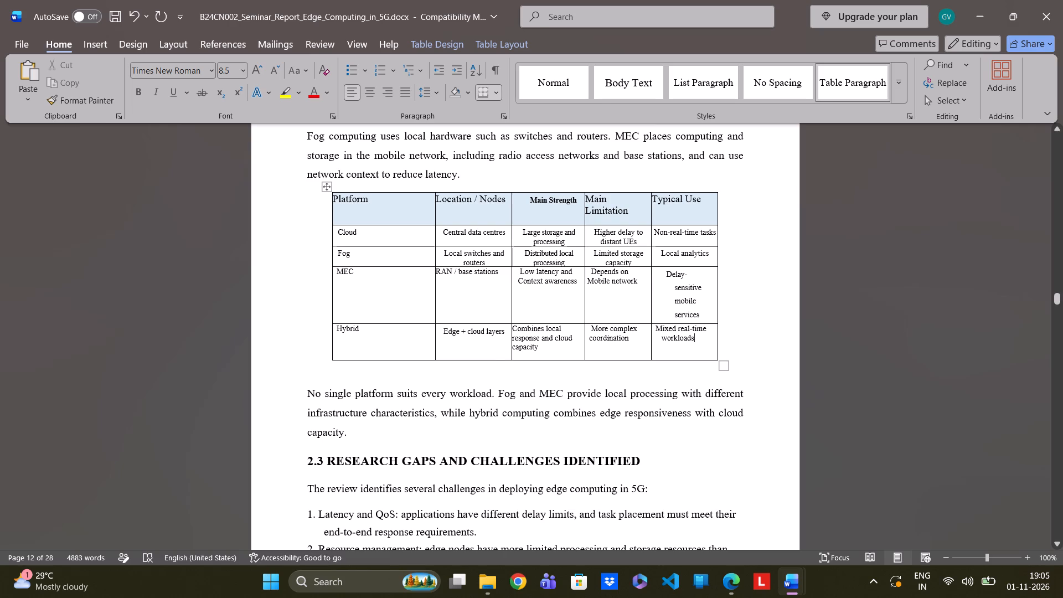
Delete the hyphen between Delay and sensitive in the MEC row's Typical Use entry.
{"action": "left_click", "coordinate": [673, 287]}
{"action": "key", "text": "BackSpace"}
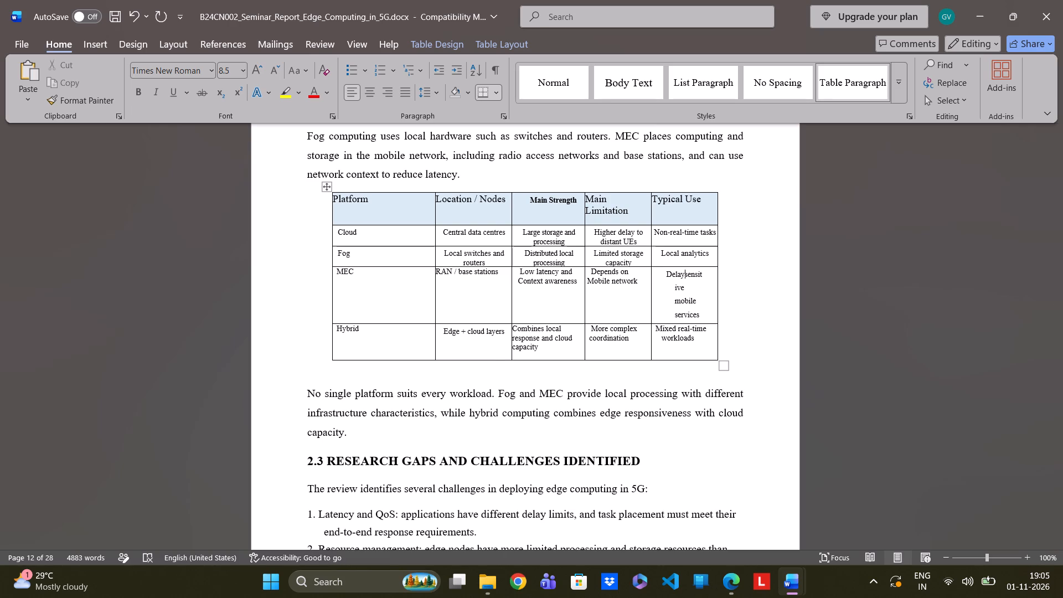
Replace the indent before Delaysensitive in the MEC row's Typical Use cell with a single space.
{"action": "left_click", "coordinate": [665, 274]}
{"action": "key", "text": "BackSpace"}
{"action": "key", "text": "BackSpace"}
{"action": "key", "text": "BackSpace"}
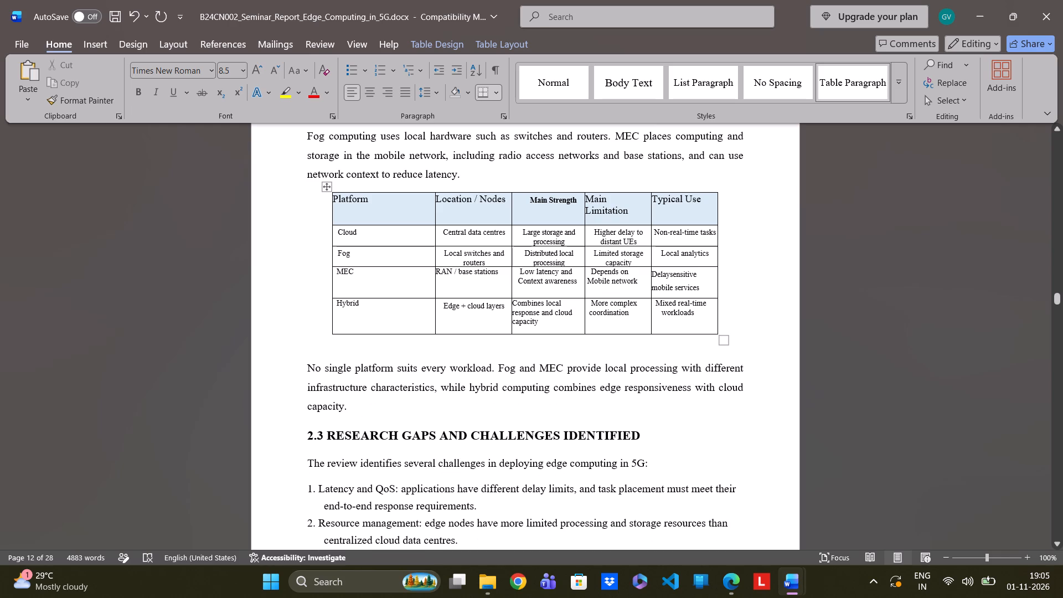
{"action": "key", "text": "v"}
{"action": "key", "text": "BackSpace"}
{"action": "key", "text": "space"}
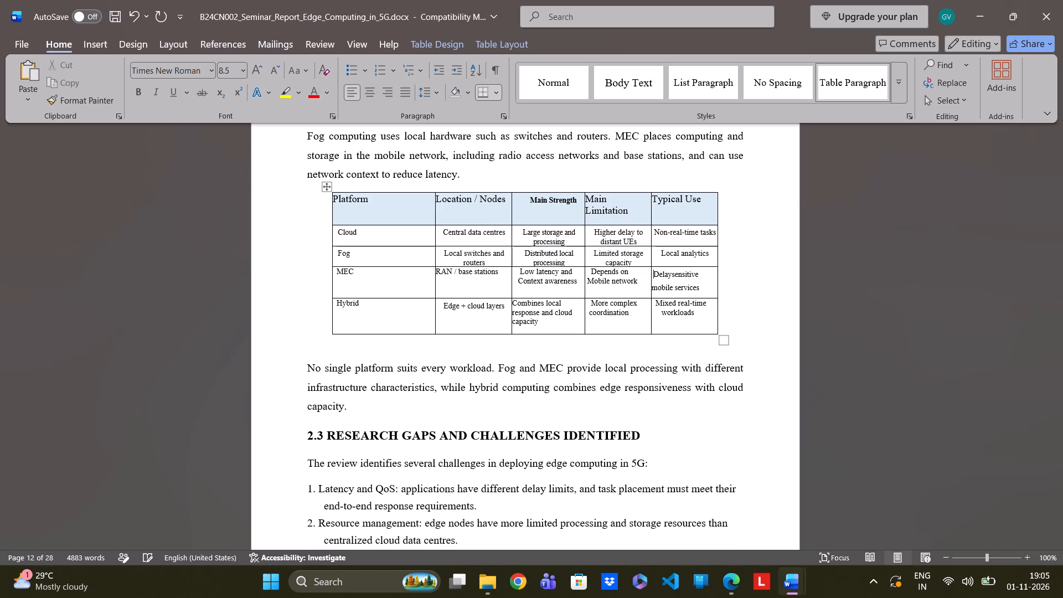
Insert a hyphen between Delay and sensitive in the MEC row's Typical Use cell.
{"action": "left_click", "coordinate": [673, 276]}
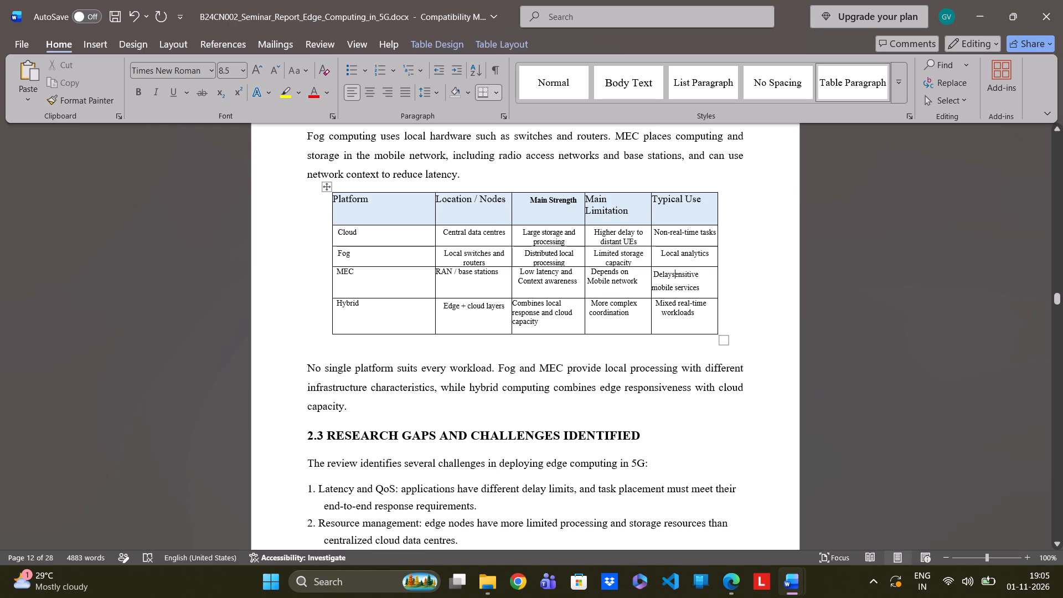
{"action": "left_click", "coordinate": [672, 275]}
{"action": "key", "text": "minus"}
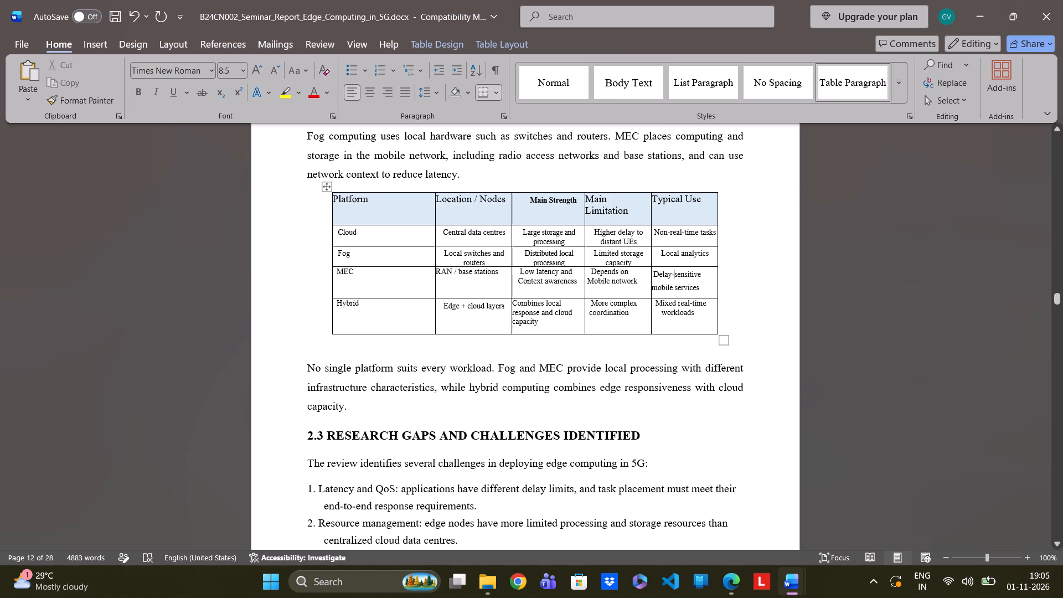
Re-enter Mobile services on its own line below Delay-sensitive in the MEC row's Typical Use cell, indented by one space.
{"action": "left_click", "coordinate": [654, 287]}
{"action": "key", "text": "space"}
{"action": "key", "text": "space"}
{"action": "left_click_drag", "start_coordinate": [703, 286], "coordinate": [654, 291]}
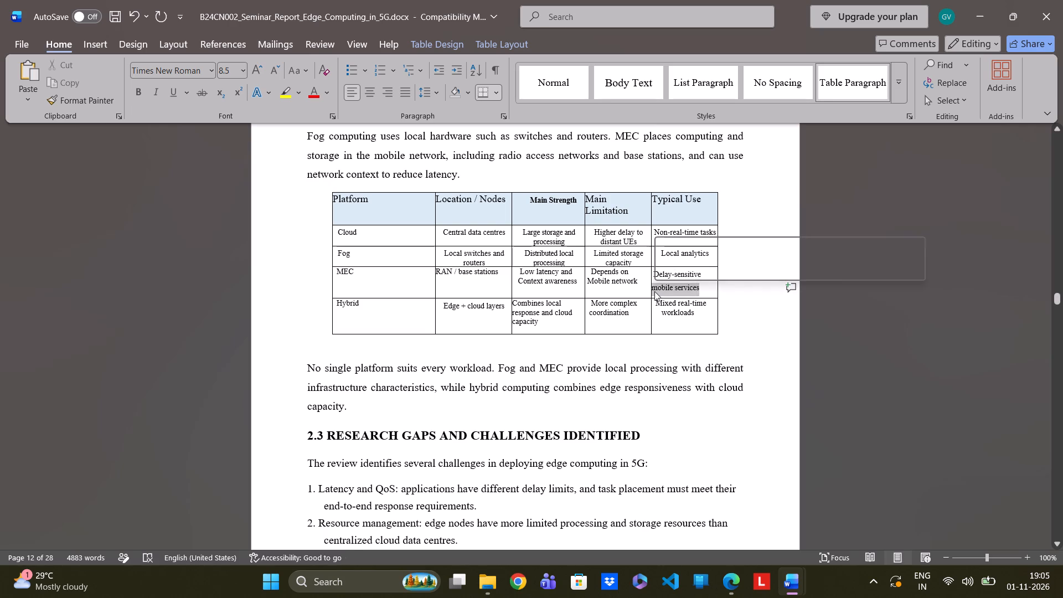
{"action": "key", "text": "BackSpace"}
{"action": "key", "text": "BackSpace"}
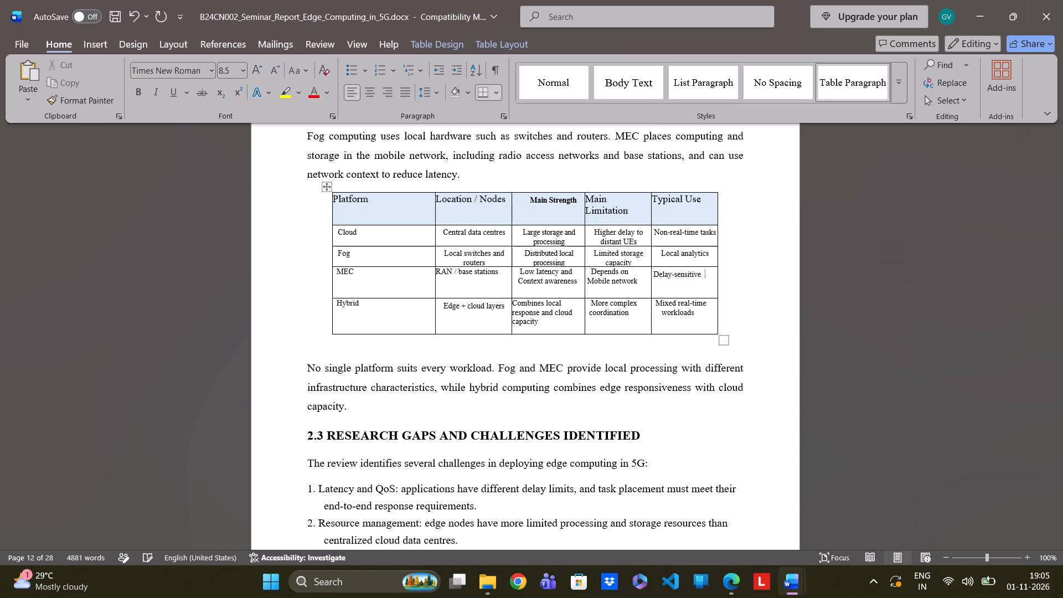
{"action": "key", "text": "BackSpace"}
{"action": "key", "text": "Return"}
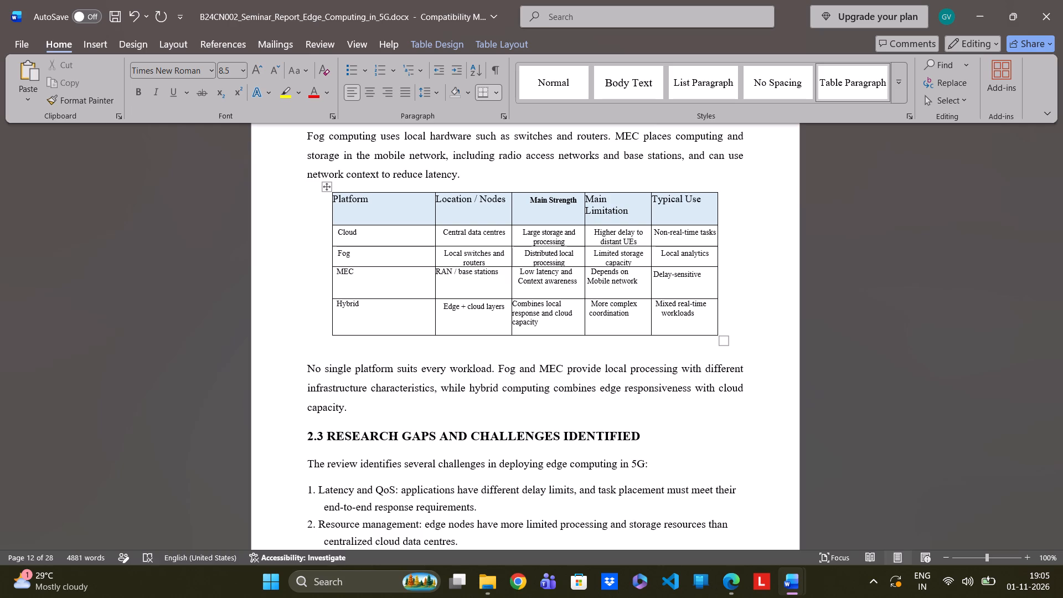
{"action": "key", "text": "space"}
{"action": "type", "text": "mobile services"}
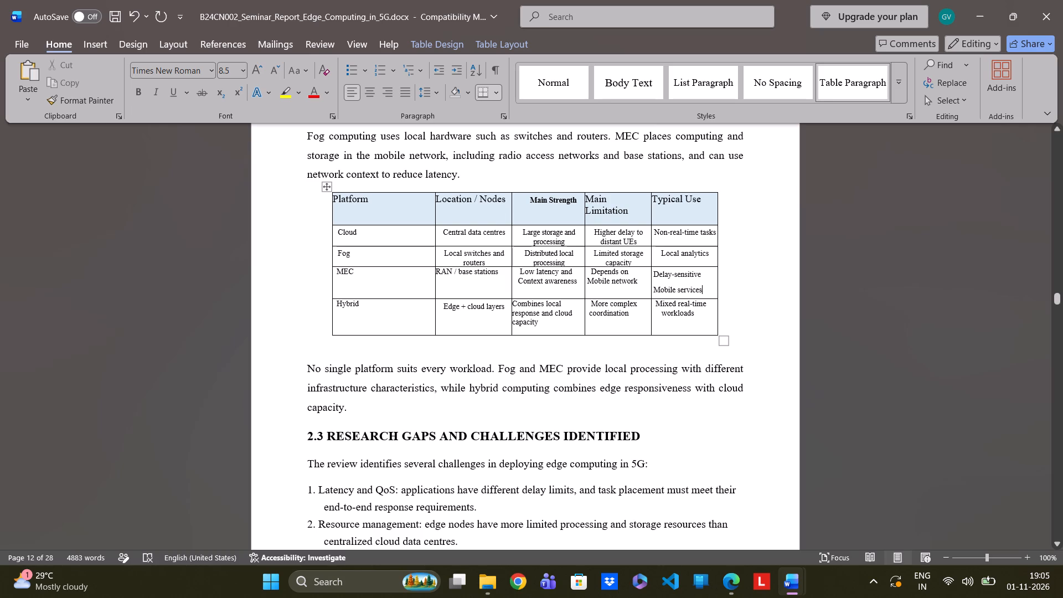
{"action": "left_click", "coordinate": [691, 286]}
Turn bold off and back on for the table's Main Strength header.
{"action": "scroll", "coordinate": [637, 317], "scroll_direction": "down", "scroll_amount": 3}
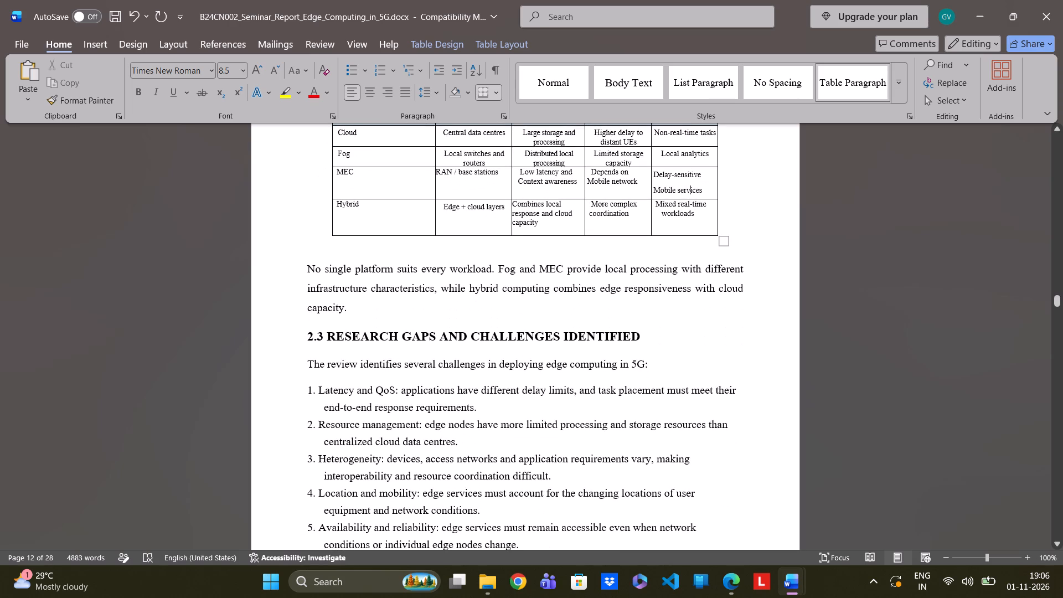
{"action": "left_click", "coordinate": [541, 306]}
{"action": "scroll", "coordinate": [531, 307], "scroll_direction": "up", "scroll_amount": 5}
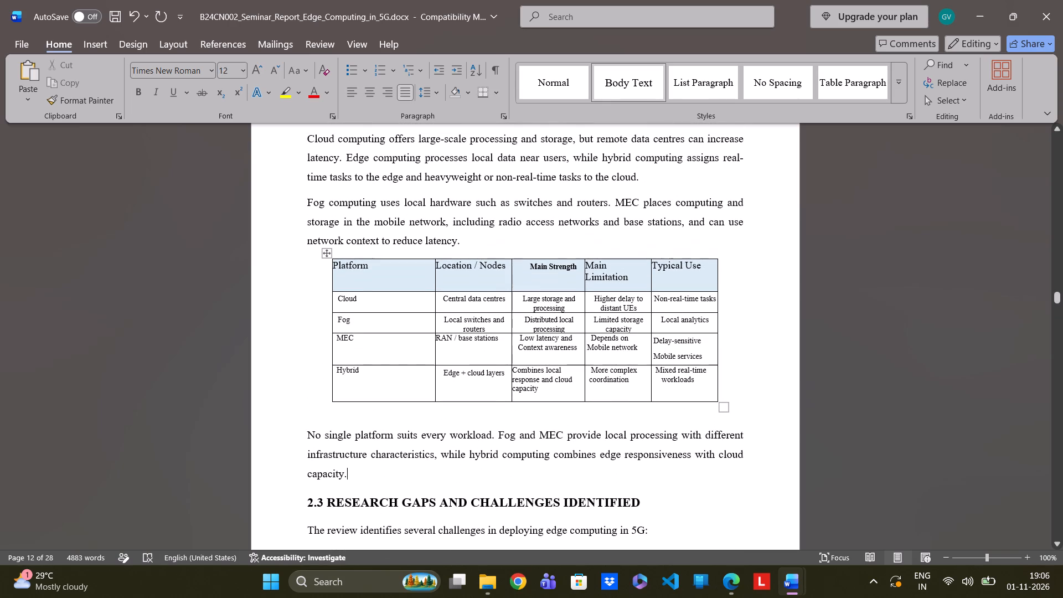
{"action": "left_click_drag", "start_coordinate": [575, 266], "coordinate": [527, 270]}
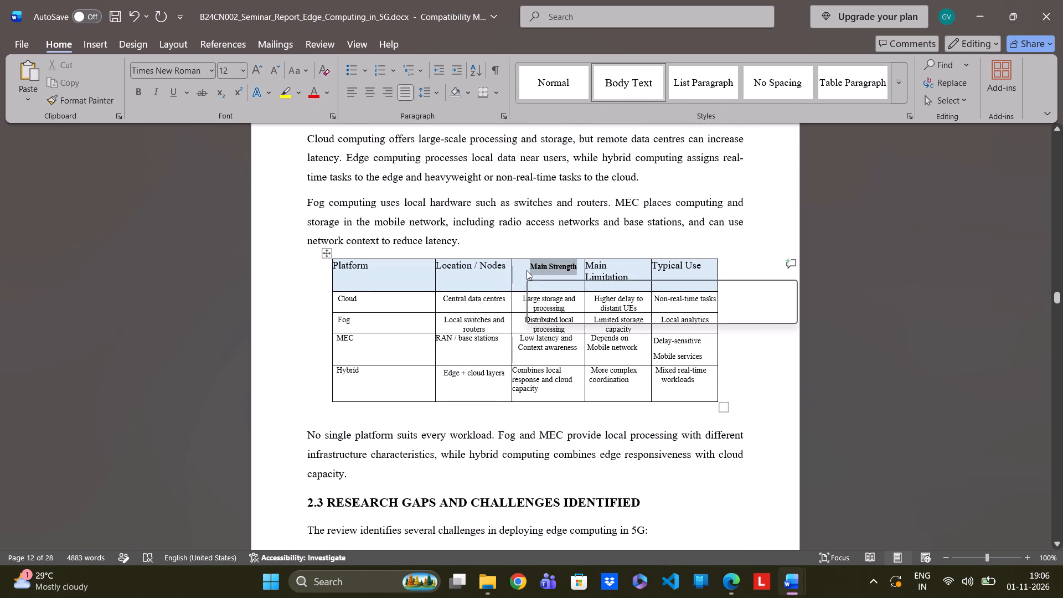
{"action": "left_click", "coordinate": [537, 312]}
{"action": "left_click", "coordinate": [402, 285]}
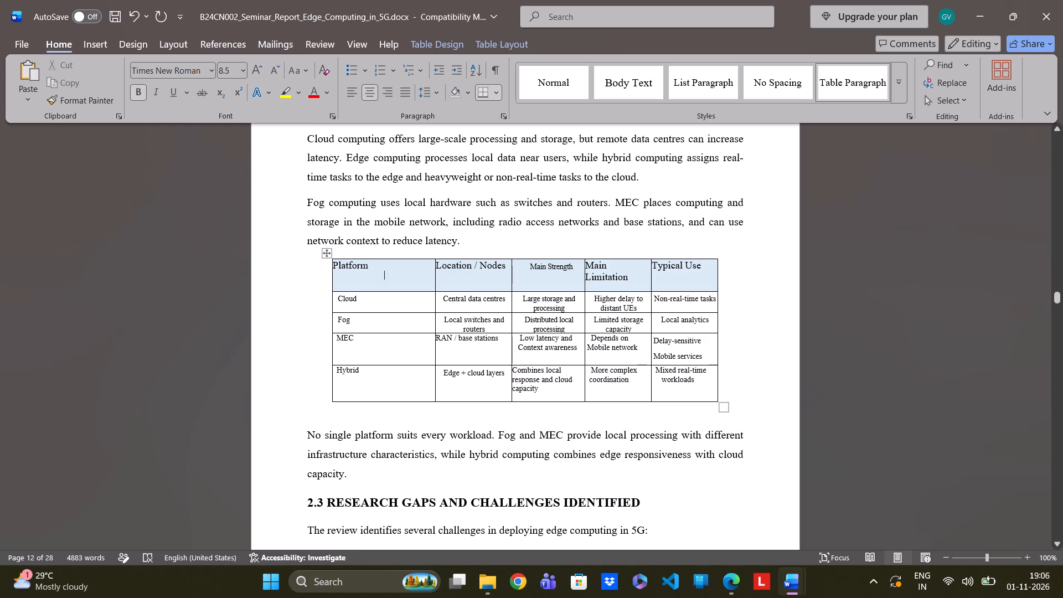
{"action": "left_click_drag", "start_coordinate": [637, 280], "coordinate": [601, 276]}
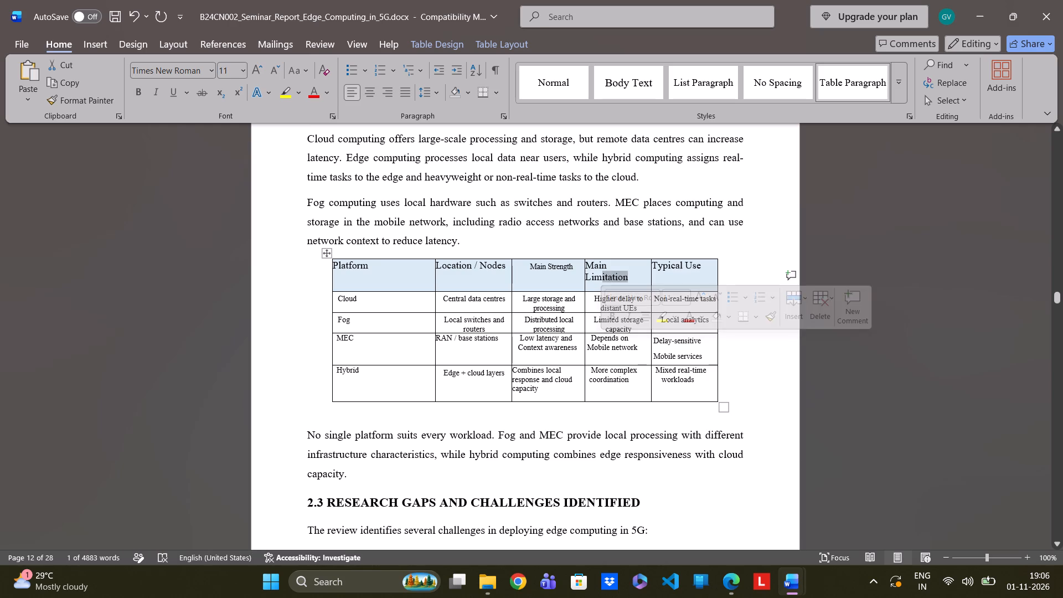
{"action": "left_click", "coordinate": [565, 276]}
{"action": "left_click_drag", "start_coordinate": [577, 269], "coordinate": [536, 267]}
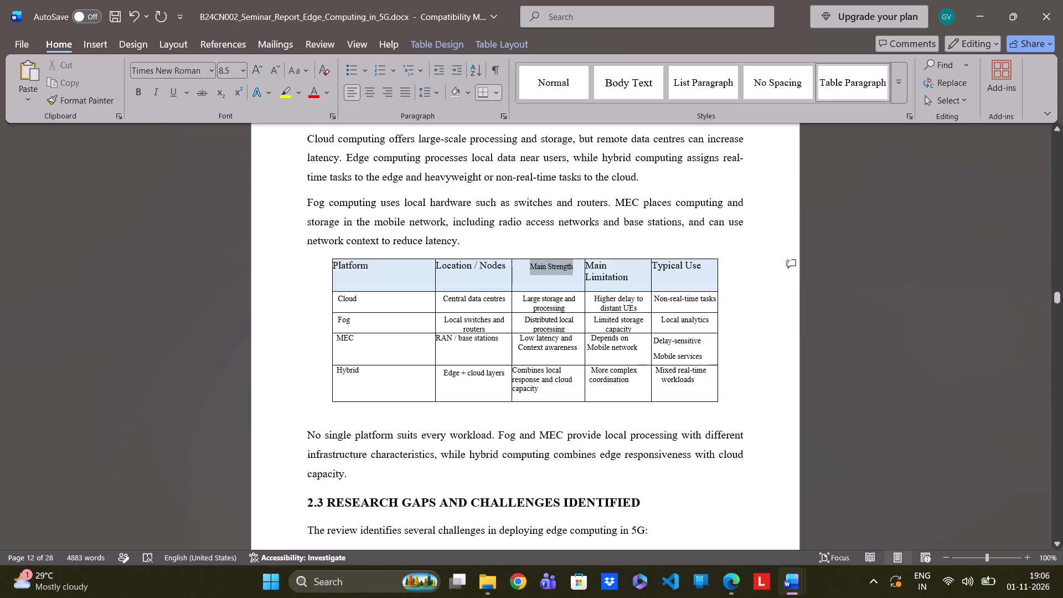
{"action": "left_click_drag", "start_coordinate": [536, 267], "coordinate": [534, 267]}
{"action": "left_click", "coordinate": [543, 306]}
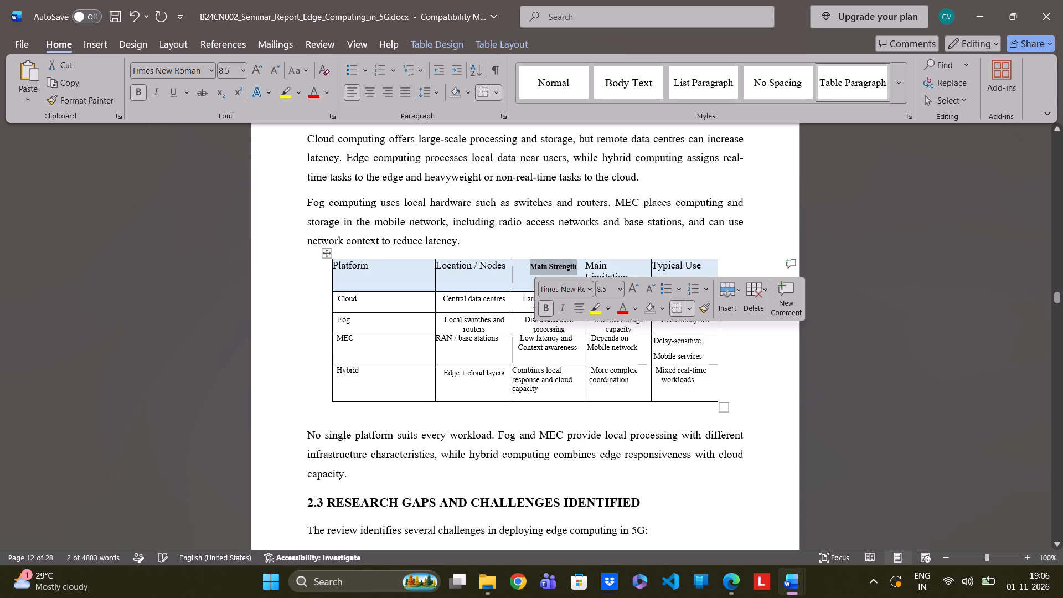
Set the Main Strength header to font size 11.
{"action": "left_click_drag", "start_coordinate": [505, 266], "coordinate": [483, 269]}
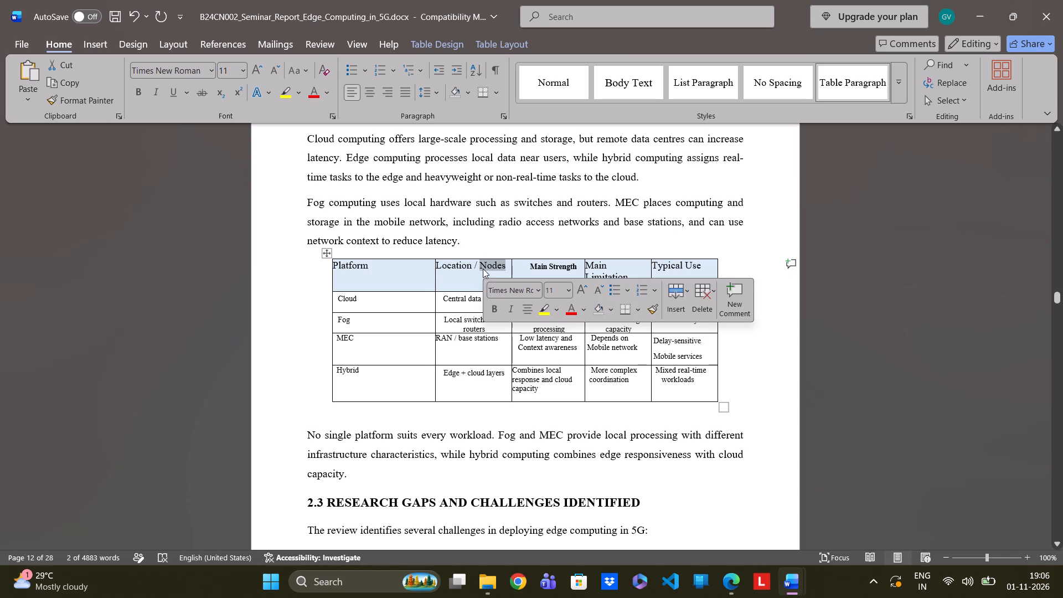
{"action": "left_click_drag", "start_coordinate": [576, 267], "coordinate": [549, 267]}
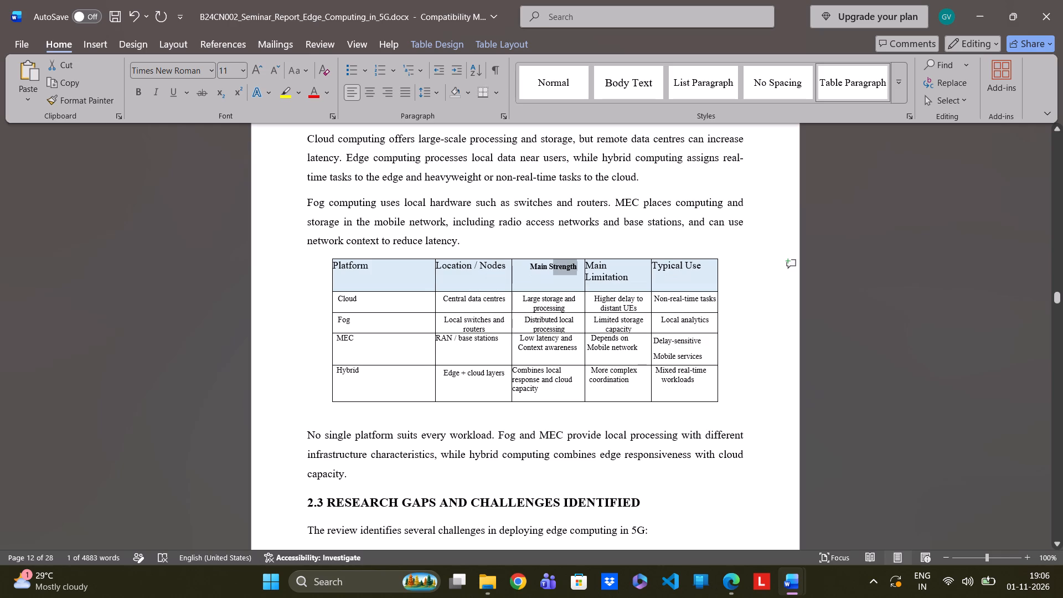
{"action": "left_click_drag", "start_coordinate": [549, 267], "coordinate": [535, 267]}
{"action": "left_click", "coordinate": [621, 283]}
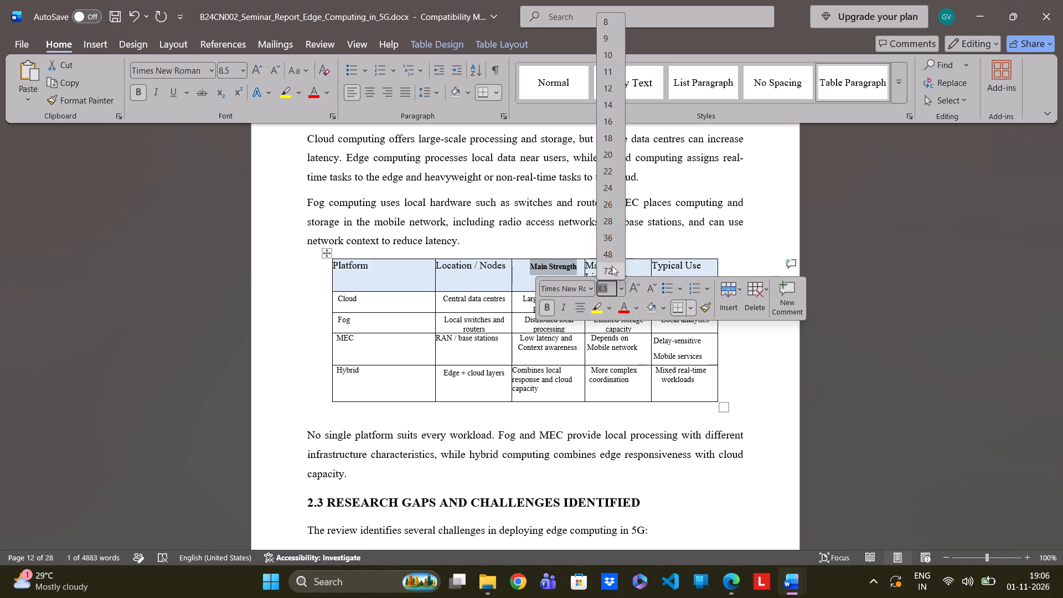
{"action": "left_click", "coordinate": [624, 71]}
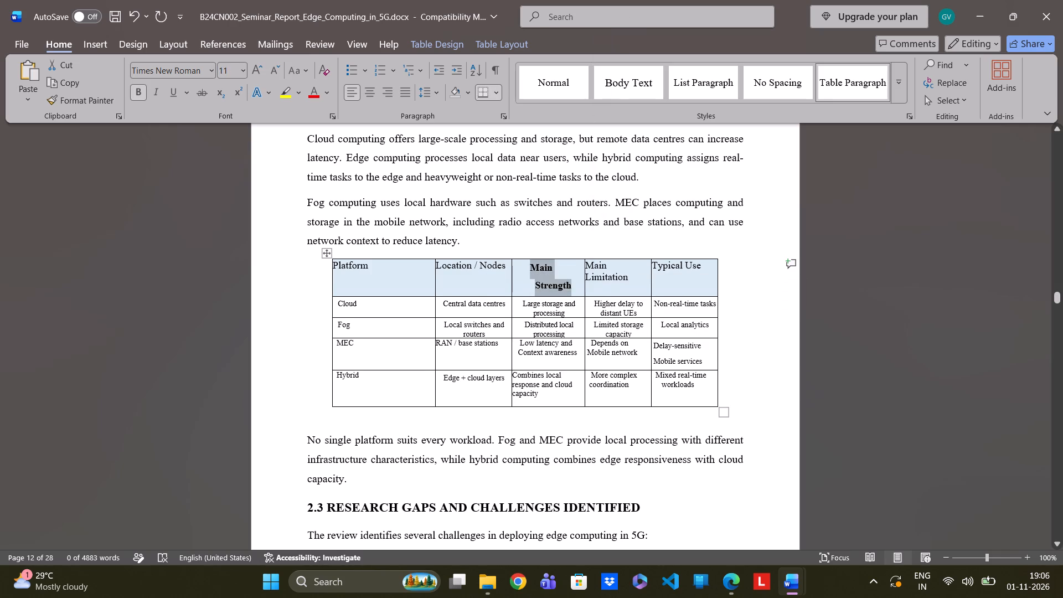
Set the table's Main Strength header to font size 9.
{"action": "left_click", "coordinate": [565, 282]}
{"action": "left_click_drag", "start_coordinate": [570, 286], "coordinate": [533, 280]}
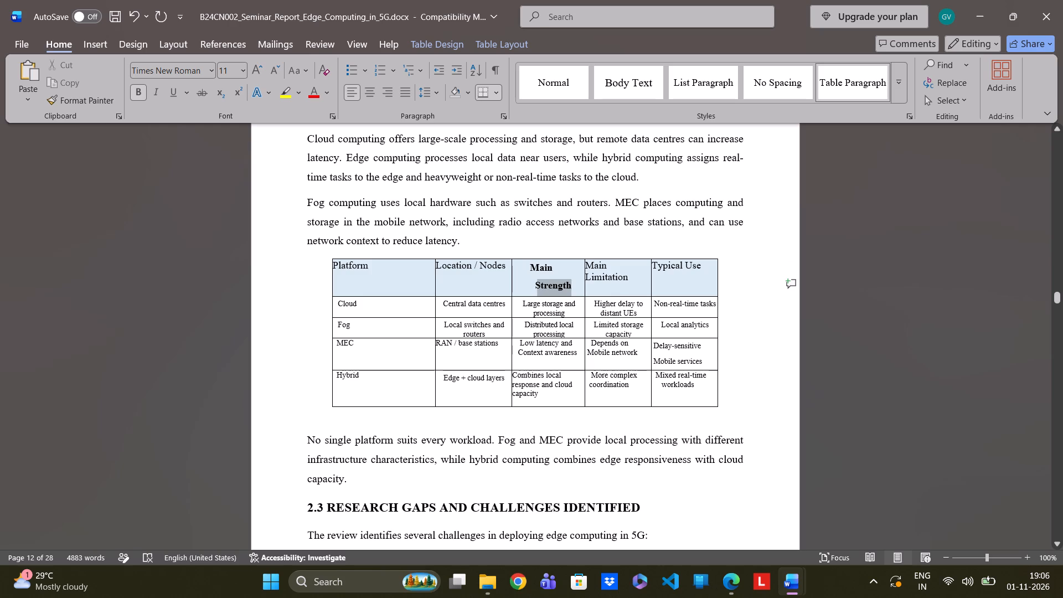
{"action": "left_click_drag", "start_coordinate": [533, 280], "coordinate": [525, 268]}
{"action": "left_click", "coordinate": [611, 296]}
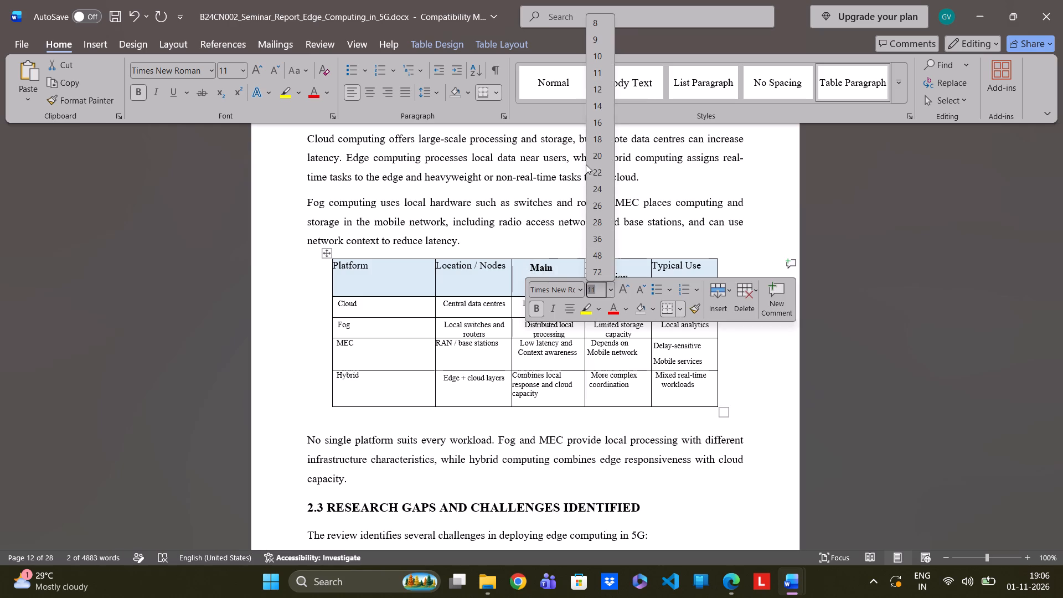
{"action": "left_click", "coordinate": [602, 43]}
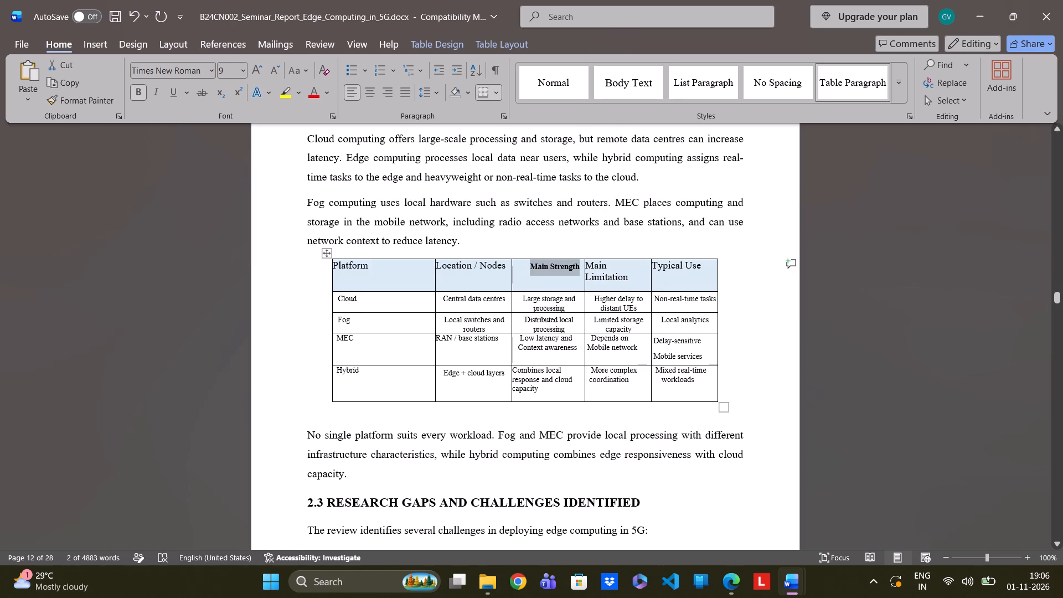
Set the table's Main Limitation header to font size 9.
{"action": "left_click_drag", "start_coordinate": [630, 279], "coordinate": [591, 264]}
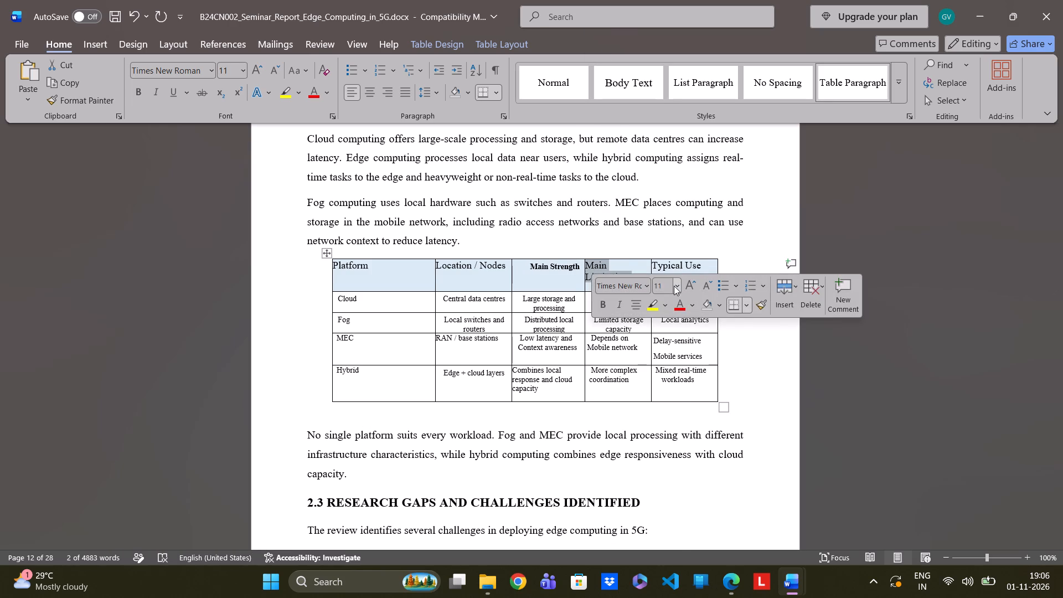
{"action": "left_click", "coordinate": [674, 286]}
{"action": "left_click", "coordinate": [666, 316]}
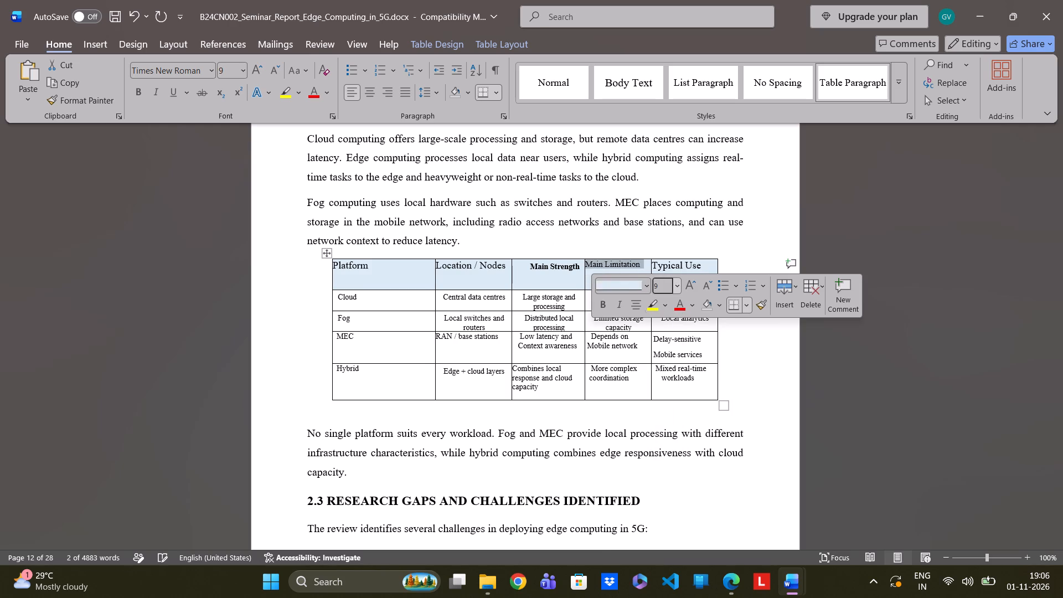
{"action": "left_click", "coordinate": [622, 267]}
Insert an empty line above Main Limitation in its header cell to move the text down.
{"action": "left_click", "coordinate": [587, 263]}
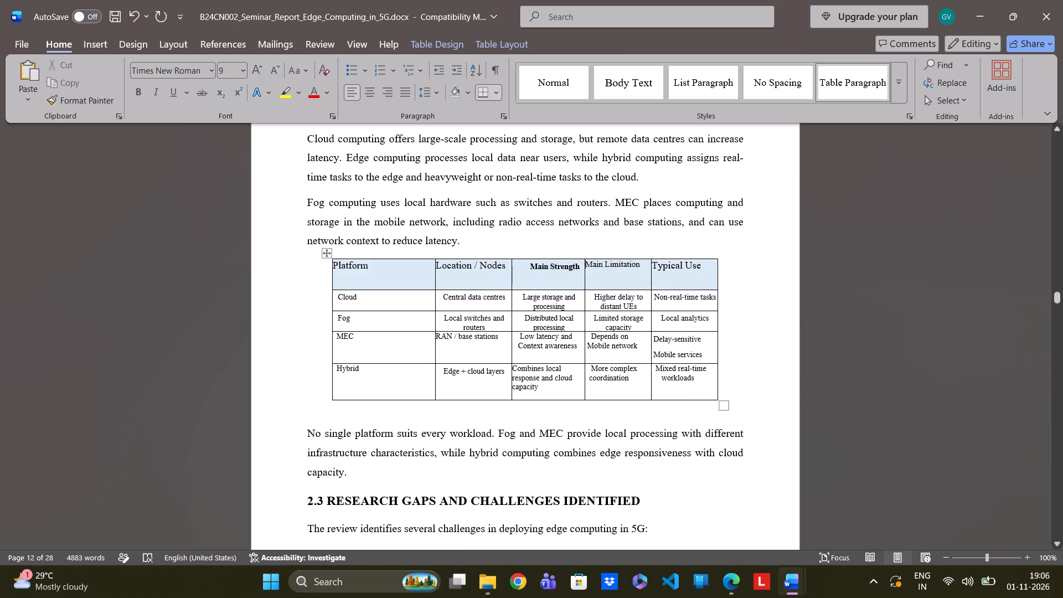
{"action": "key", "text": "Return"}
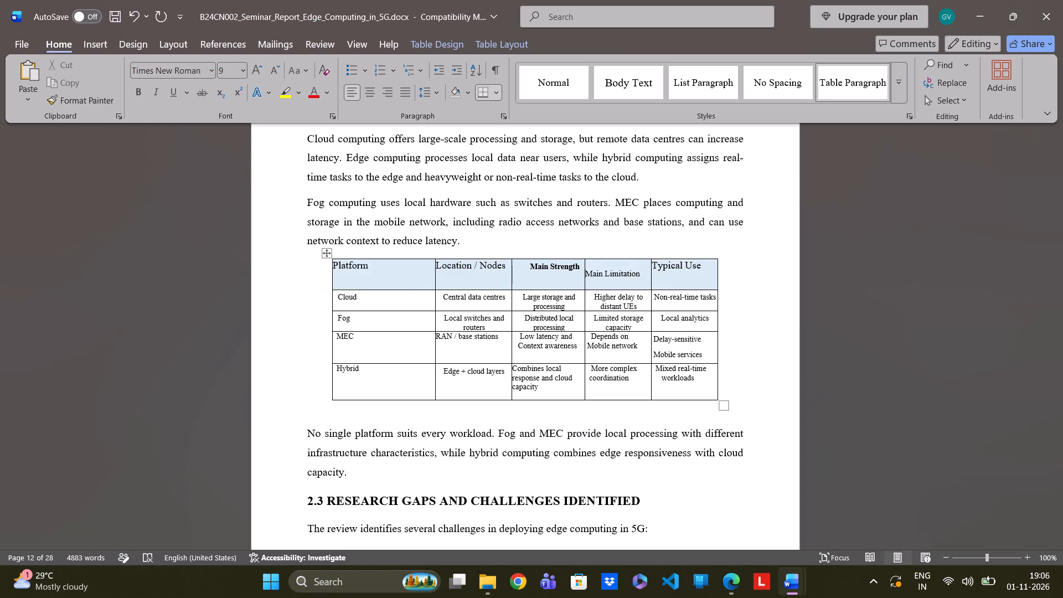
{"action": "key", "text": "BackSpace"}
{"action": "key", "text": "Return"}
{"action": "left_click", "coordinate": [736, 526]}
{"action": "left_click", "coordinate": [833, 532]}
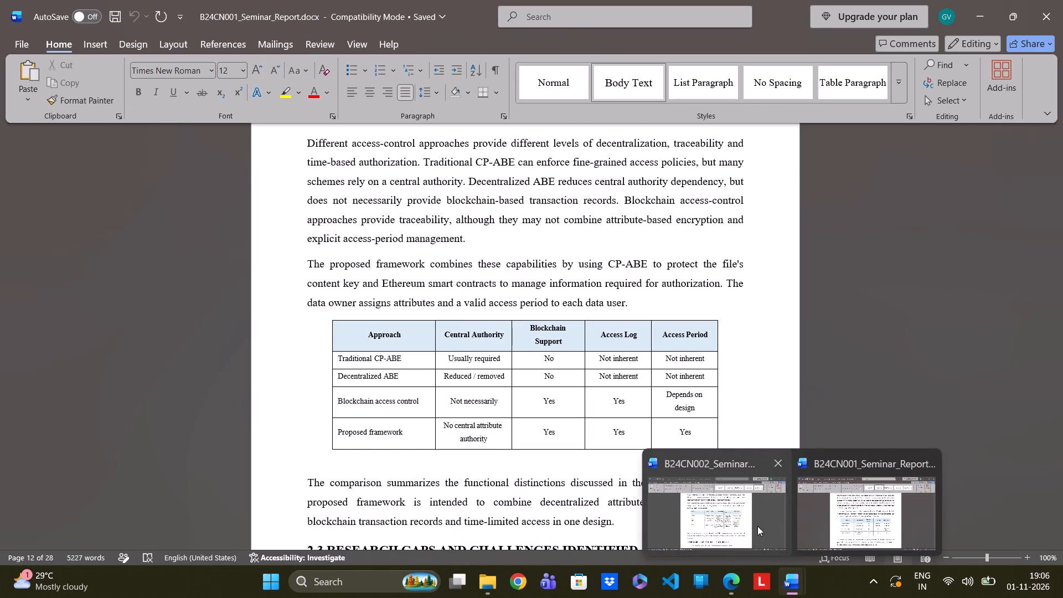
{"action": "left_click", "coordinate": [737, 523]}
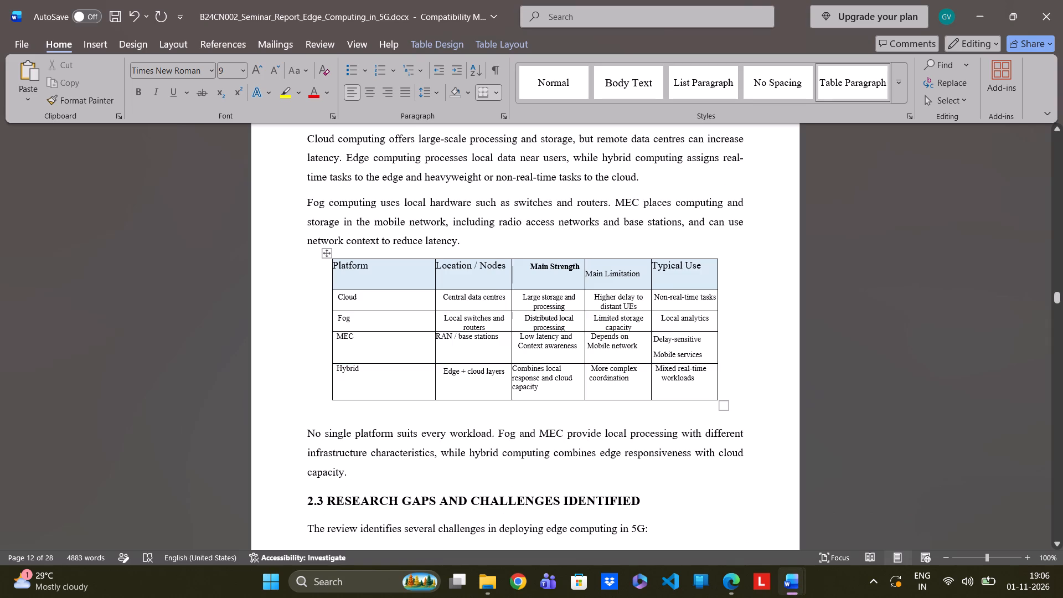
{"action": "left_click_drag", "start_coordinate": [379, 262], "coordinate": [332, 262]}
{"action": "key", "text": "BackSpace"}
{"action": "key", "text": "space"}
{"action": "key", "text": "space"}
{"action": "key", "text": "Return"}
{"action": "key", "text": "space"}
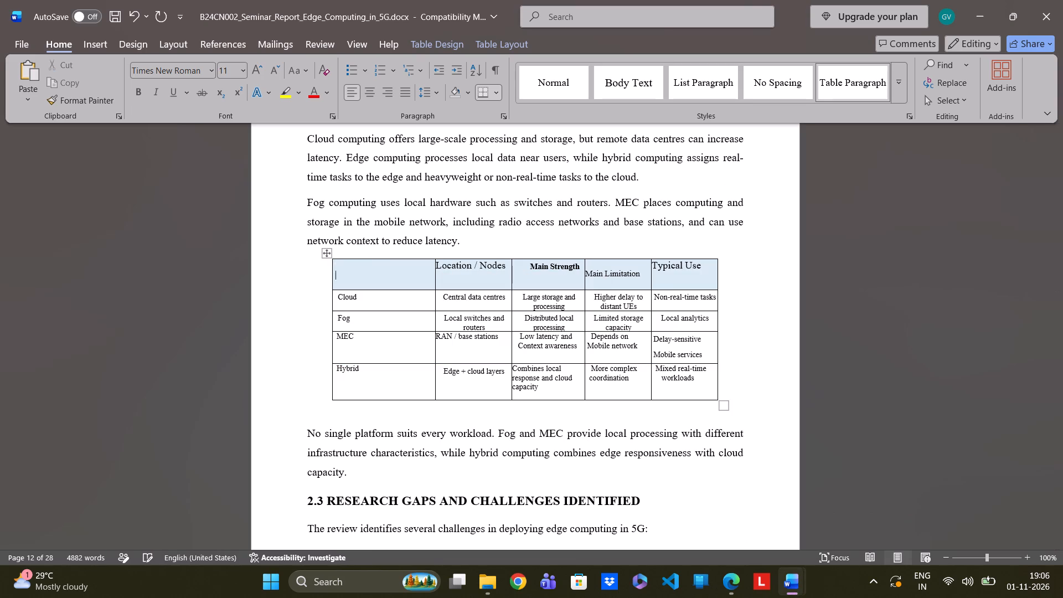
{"action": "key", "text": "space"}
{"action": "key", "text": "space"}
{"action": "key", "text": "space"}
{"action": "type", "text": "PL"}
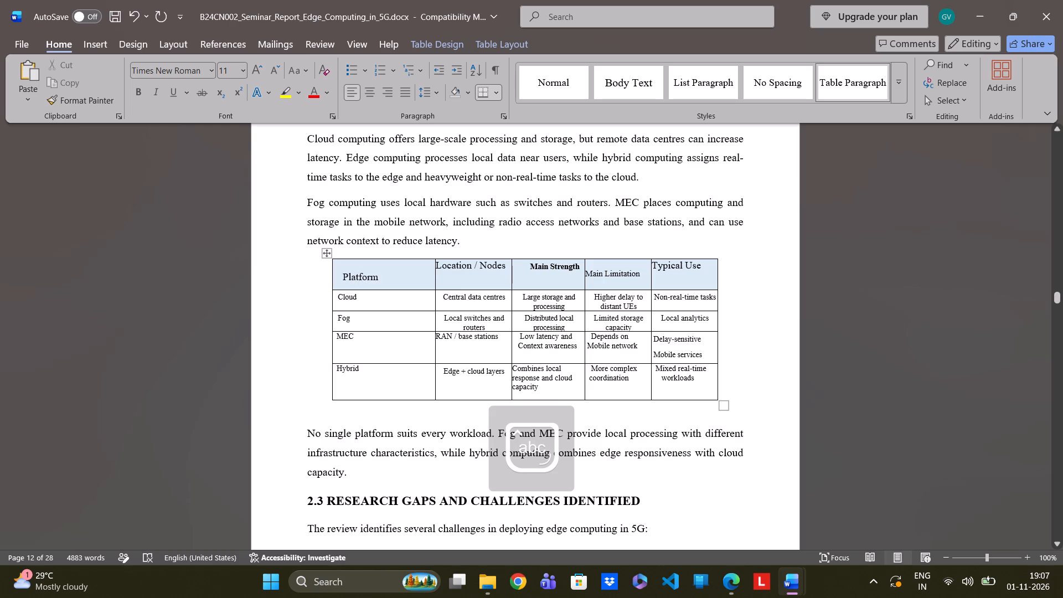
Indent the Platform header by seven more spaces towards the centre of its cell.
{"action": "left_click", "coordinate": [343, 277]}
{"action": "key", "text": "space"}
{"action": "key", "text": "space"}
{"action": "key", "text": "space"}
{"action": "key", "text": "space"}
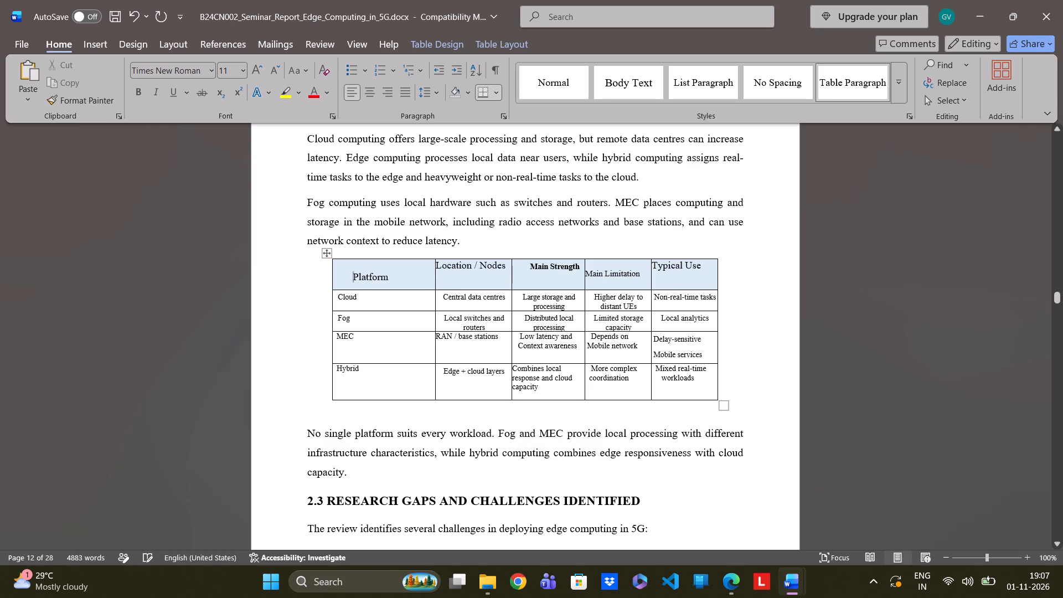
{"action": "key", "text": "space"}
{"action": "key", "text": "space"}
{"action": "key", "text": "space"}
Make the table's Platform header bold.
{"action": "left_click_drag", "start_coordinate": [397, 279], "coordinate": [361, 276]}
{"action": "left_click_drag", "start_coordinate": [361, 276], "coordinate": [359, 276]}
{"action": "left_click", "coordinate": [370, 315]}
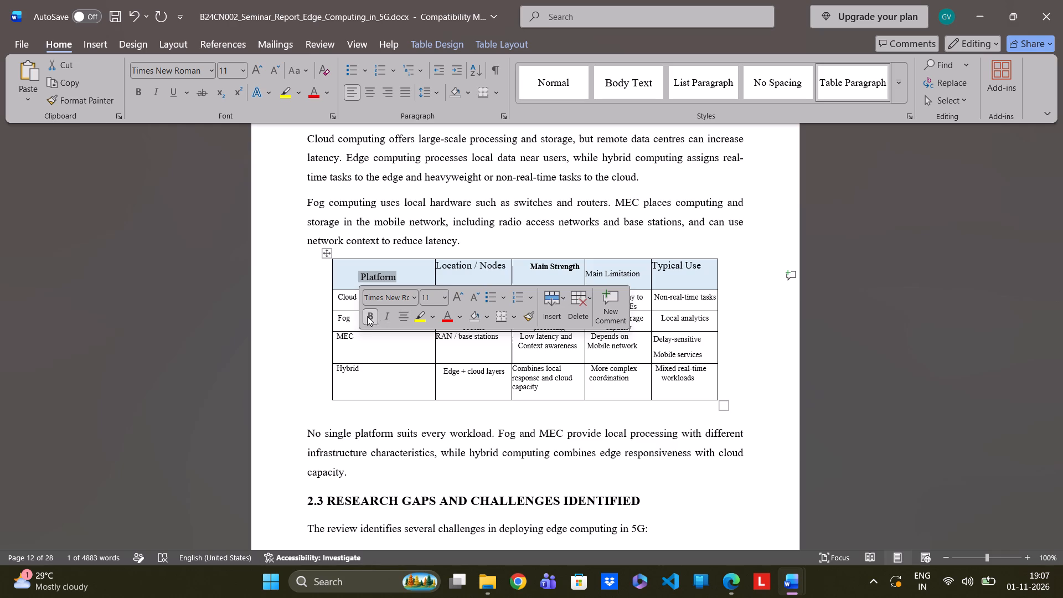
Indent the Cloud entry in the Platform column by 12 spaces to sit under the header.
{"action": "left_click", "coordinate": [338, 298]}
{"action": "key", "text": "space"}
{"action": "key", "text": "space"}
{"action": "key", "text": "space"}
{"action": "key", "text": "space"}
{"action": "key", "text": "space"}
{"action": "key", "text": "space"}
{"action": "key", "text": "space"}
{"action": "key", "text": "space"}
{"action": "key", "text": "space"}
{"action": "key", "text": "space"}
{"action": "key", "text": "space"}
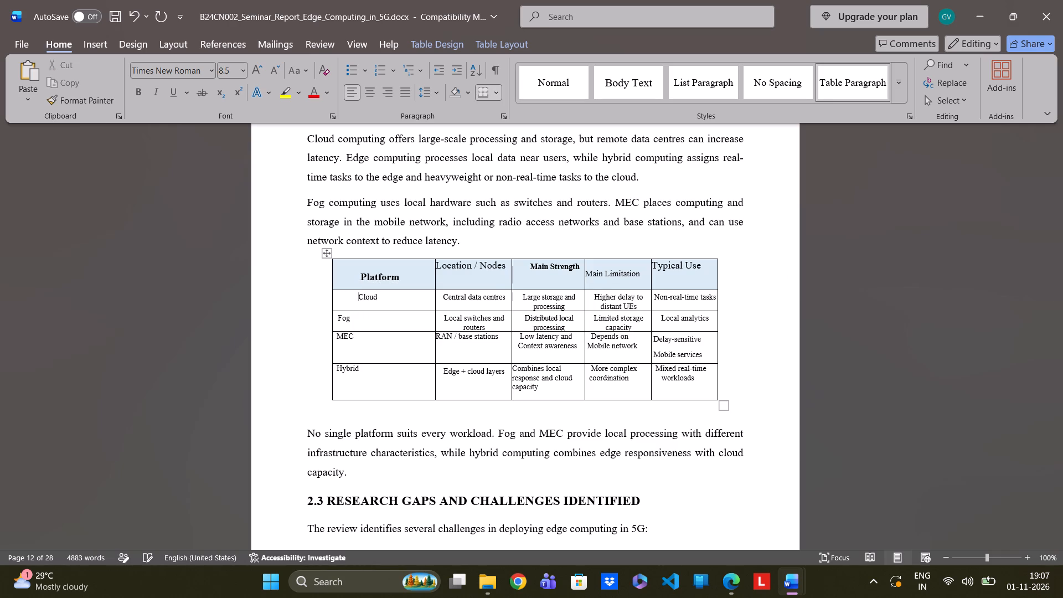
{"action": "key", "text": "space"}
Indent the Fog entry in the Platform column by 12 spaces to line up with Cloud.
{"action": "left_click", "coordinate": [337, 317]}
{"action": "key", "text": "space"}
{"action": "key", "text": "space"}
{"action": "key", "text": "space"}
{"action": "key", "text": "space"}
{"action": "key", "text": "space"}
{"action": "key", "text": "space"}
{"action": "key", "text": "space"}
{"action": "key", "text": "space"}
{"action": "key", "text": "space"}
{"action": "key", "text": "space"}
{"action": "key", "text": "space"}
{"action": "key", "text": "space"}
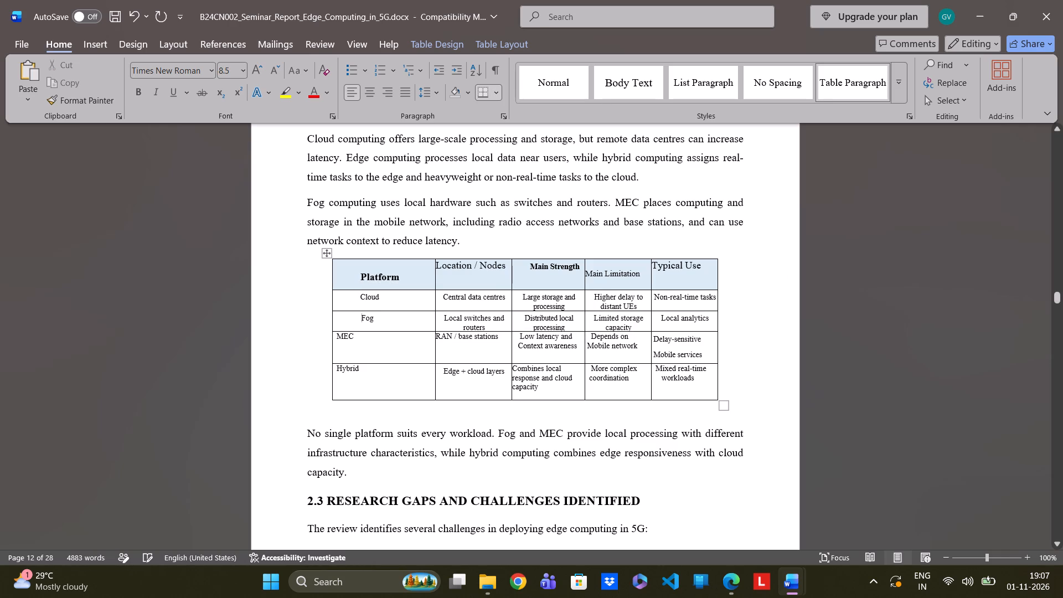
Indent the MEC entry in the Platform column by 12 spaces to line up with the entries above.
{"action": "left_click", "coordinate": [336, 338]}
{"action": "key", "text": "space"}
{"action": "key", "text": "space"}
{"action": "key", "text": "space"}
{"action": "key", "text": "space"}
{"action": "key", "text": "space"}
{"action": "key", "text": "space"}
{"action": "key", "text": "space"}
{"action": "key", "text": "space"}
{"action": "key", "text": "space"}
{"action": "key", "text": "space"}
{"action": "key", "text": "space"}
{"action": "key", "text": "space"}
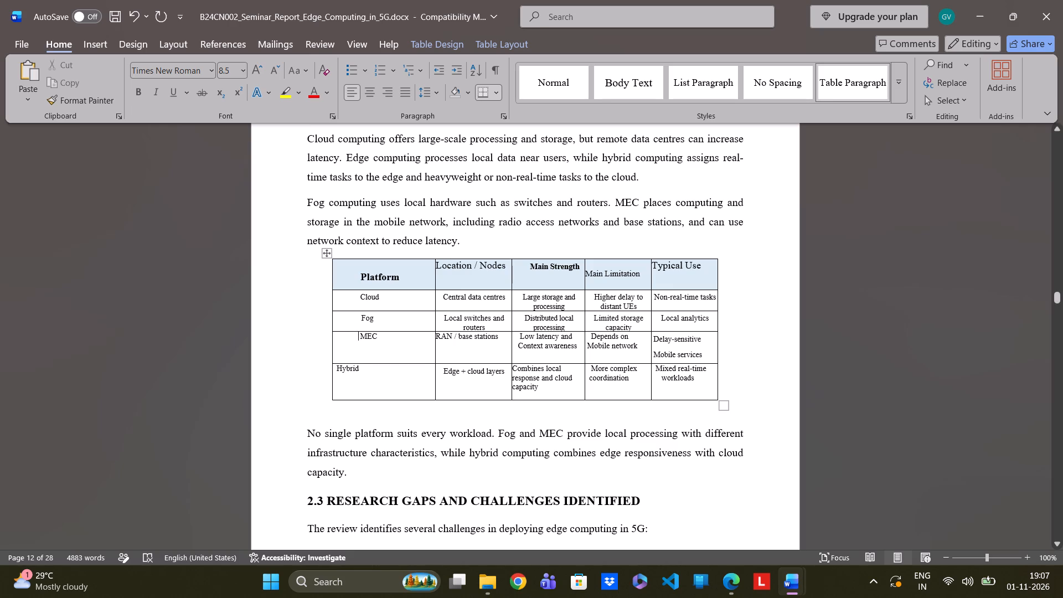
Indent the Hybrid entry in the Platform column by 12 spaces to line up with the other entries.
{"action": "left_click", "coordinate": [336, 368]}
{"action": "key", "text": "space"}
{"action": "key", "text": "space"}
{"action": "key", "text": "space"}
{"action": "key", "text": "space"}
{"action": "key", "text": "space"}
{"action": "key", "text": "space"}
{"action": "key", "text": "space"}
{"action": "key", "text": "space"}
{"action": "key", "text": "space"}
{"action": "key", "text": "space"}
{"action": "key", "text": "space"}
{"action": "key", "text": "space"}
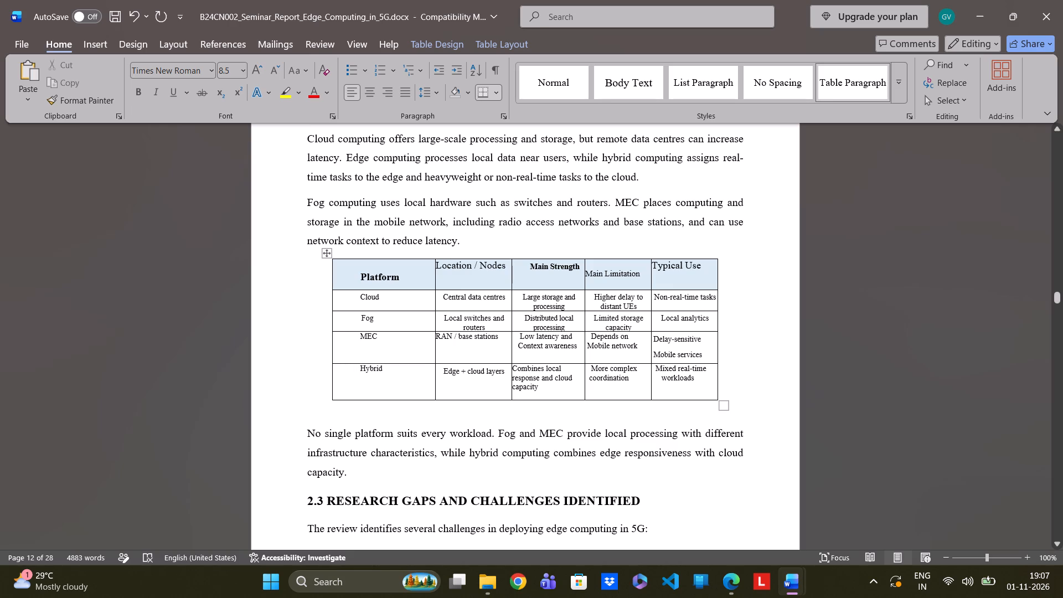
Fine-tune the Platform column's alignment by adding one more leading space to MEC, Fog and Cloud.
{"action": "left_click", "coordinate": [359, 339]}
{"action": "key", "text": "space"}
{"action": "left_click", "coordinate": [362, 318]}
{"action": "key", "text": "space"}
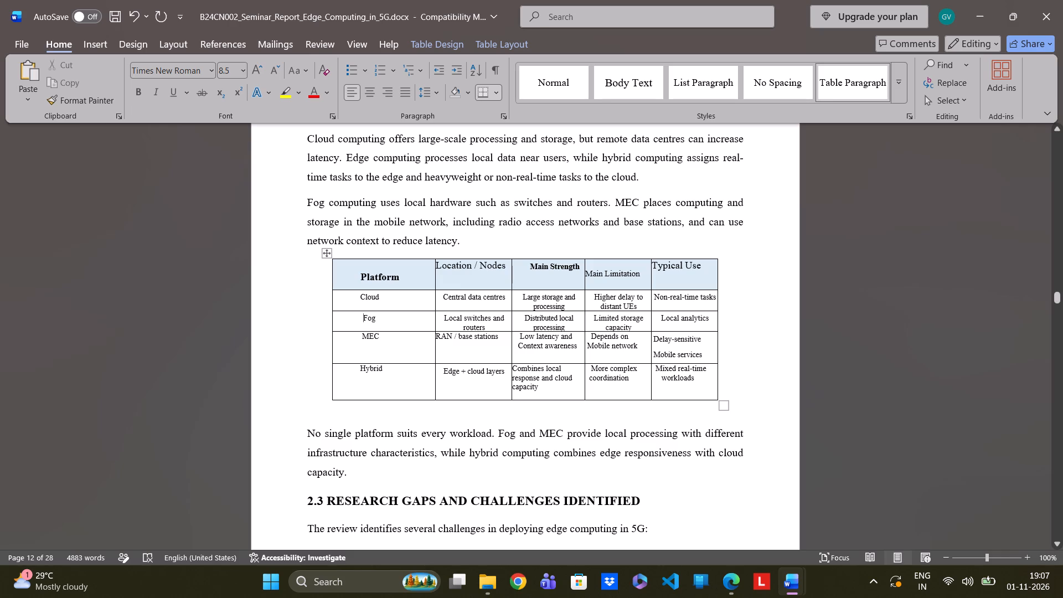
{"action": "left_click", "coordinate": [361, 300]}
{"action": "key", "text": "space"}
Replace the Location / Nodes header with Locations/Nodes on the second line of its cell.
{"action": "left_click_drag", "start_coordinate": [509, 267], "coordinate": [447, 265]}
{"action": "key", "text": "BackSpace"}
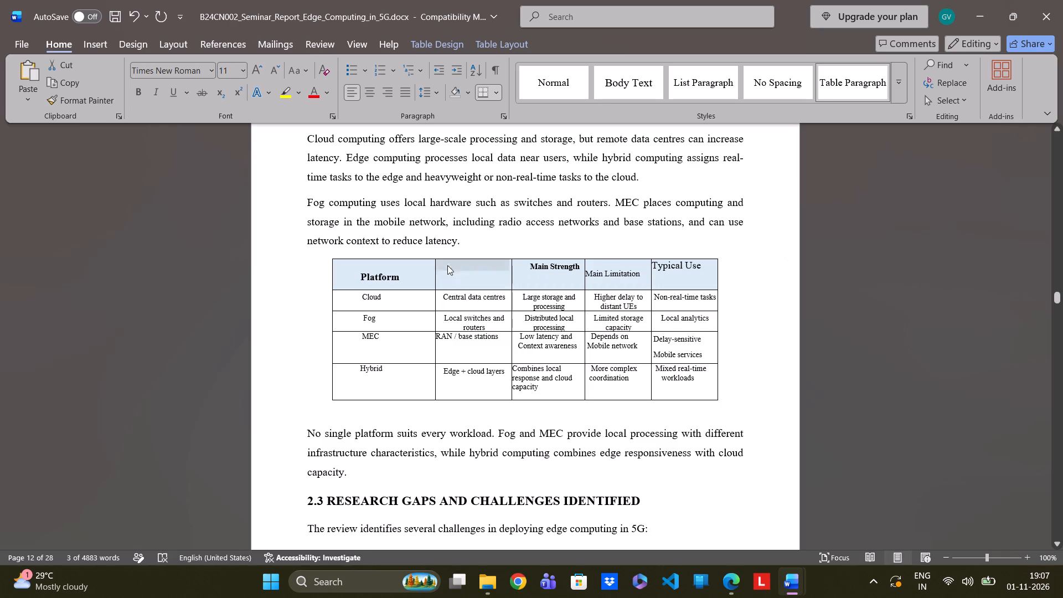
{"action": "key", "text": "Return"}
{"action": "key", "text": "Return"}
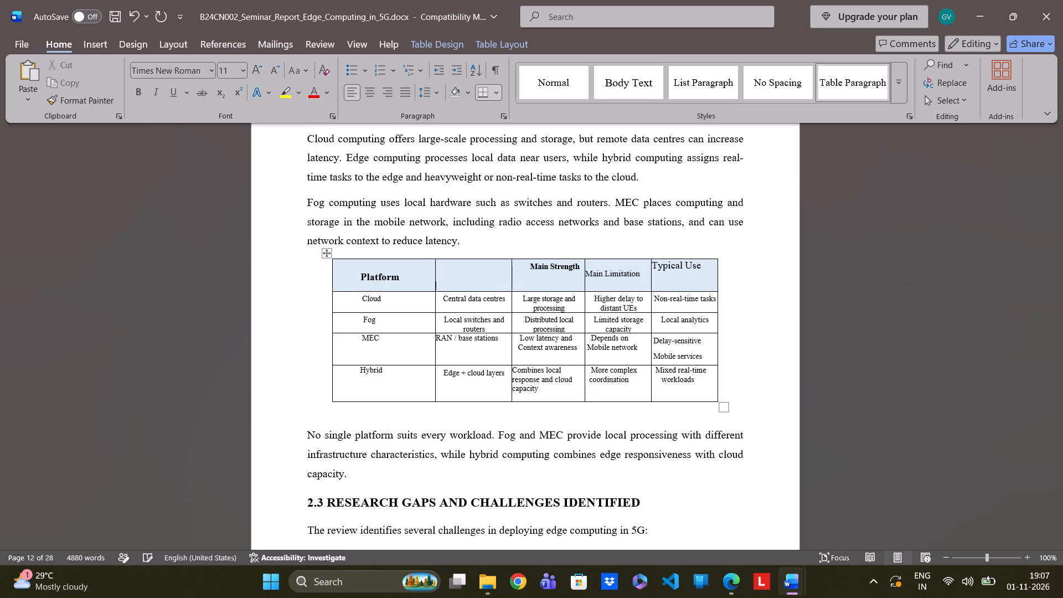
{"action": "key", "text": "BackSpace"}
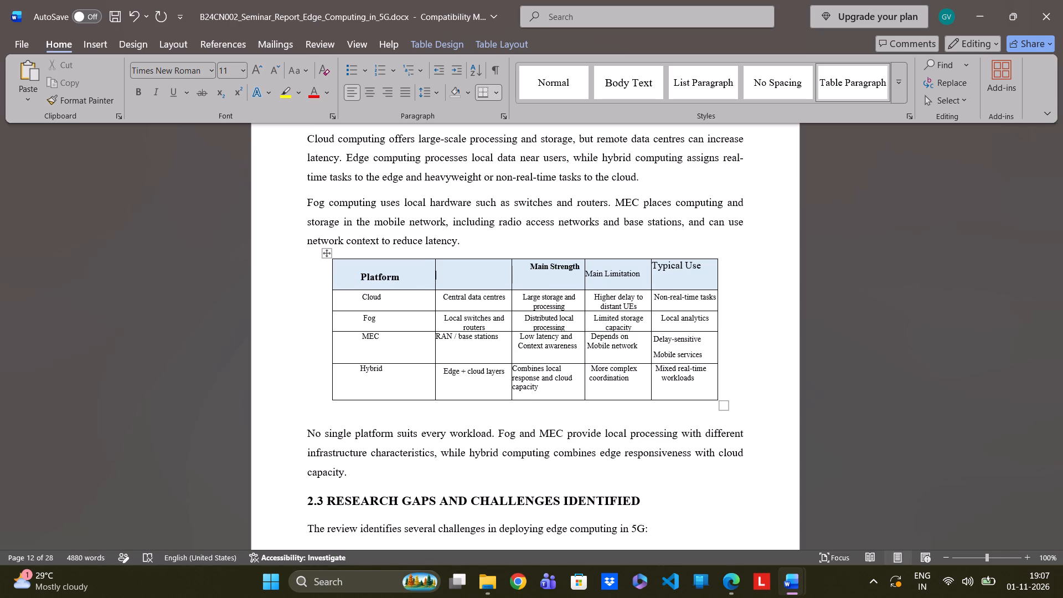
{"action": "key", "text": "Return"}
{"action": "key", "text": "BackSpace"}
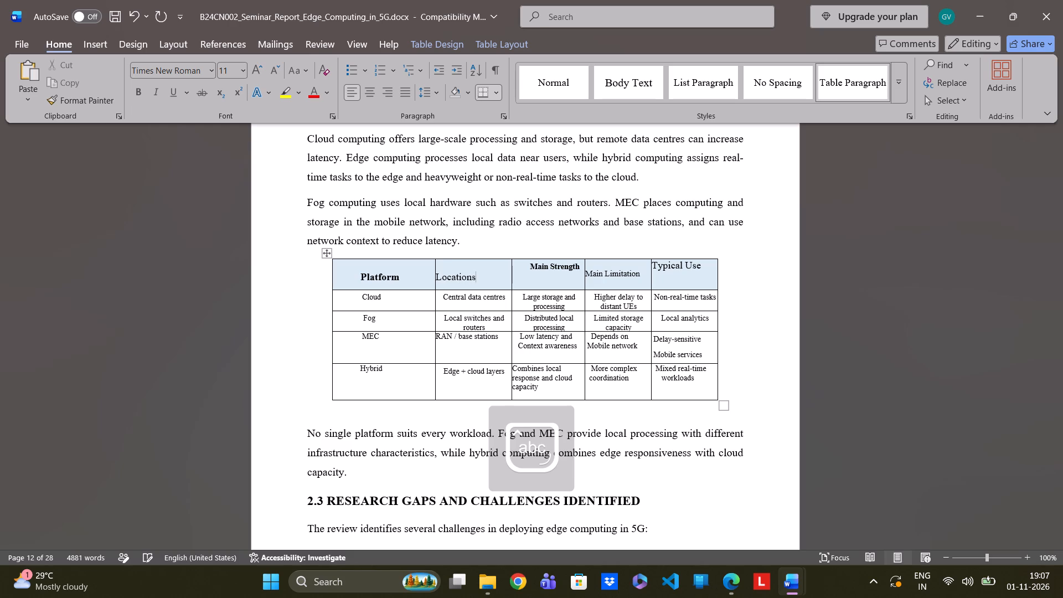
{"action": "key", "text": "slash"}
Make the Locations/Nodes header bold to match the Platform header.
{"action": "left_click_drag", "start_coordinate": [407, 279], "coordinate": [374, 276]}
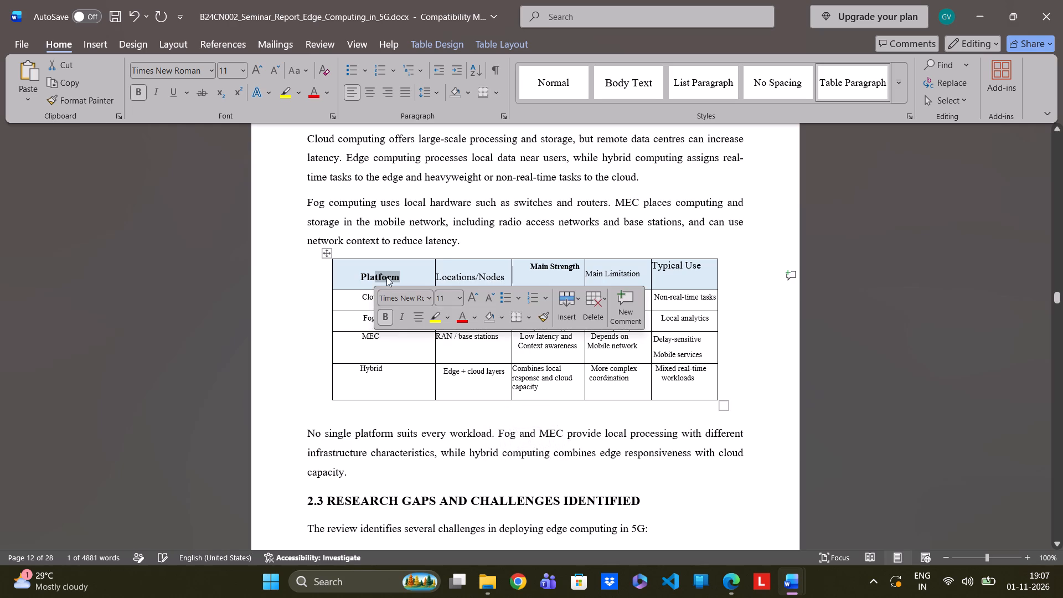
{"action": "left_click_drag", "start_coordinate": [436, 277], "coordinate": [502, 276]}
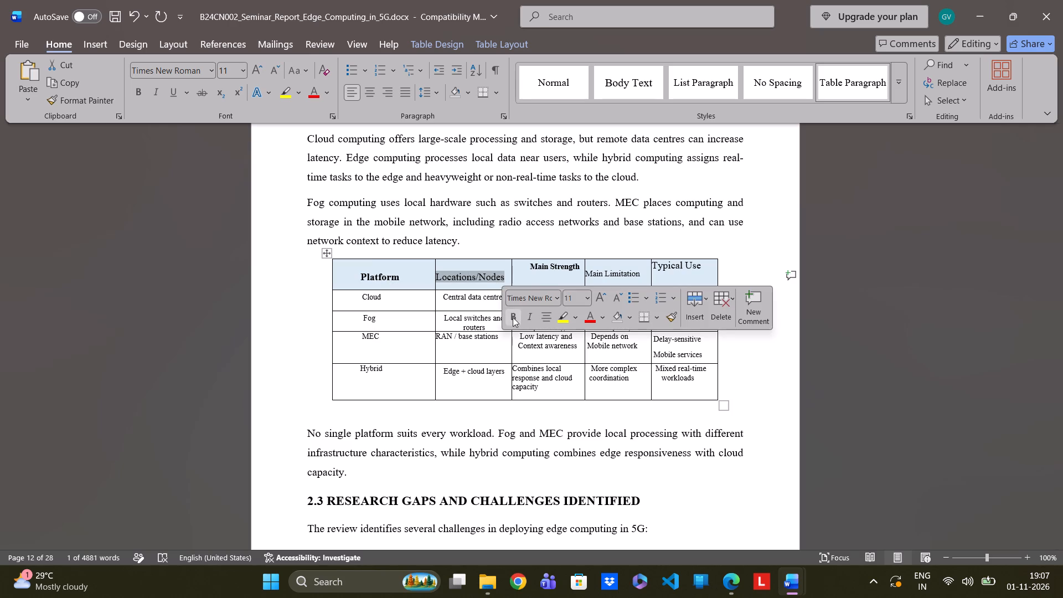
{"action": "left_click", "coordinate": [513, 317]}
{"action": "left_click", "coordinate": [471, 266]}
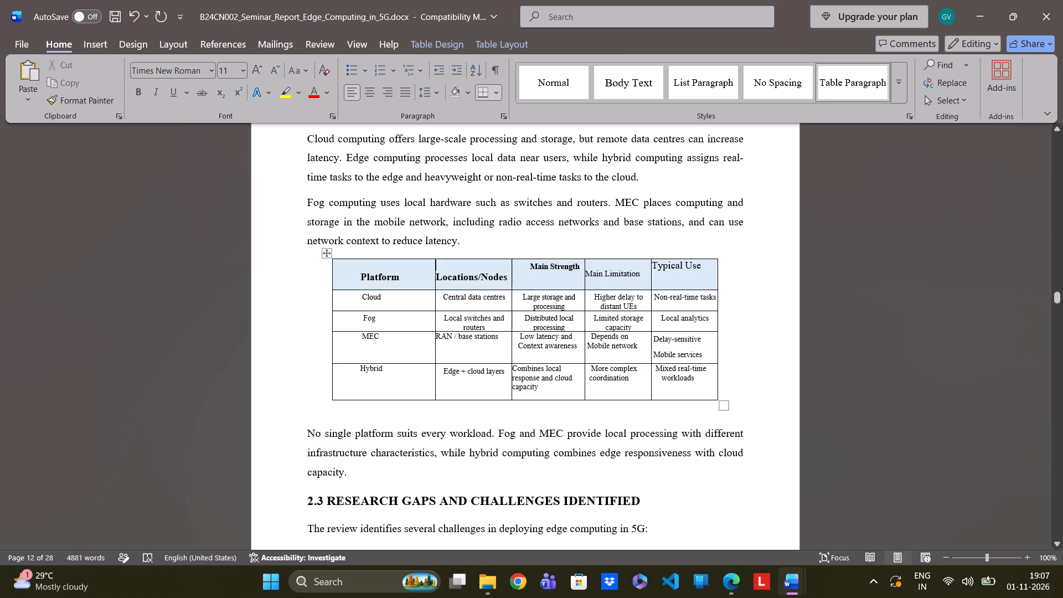
Replace the Main Strength header with Main Strengths split over two lines, with Main indented by five spaces.
{"action": "left_click_drag", "start_coordinate": [581, 266], "coordinate": [535, 267]}
{"action": "key", "text": "BackSpace"}
{"action": "key", "text": "BackSpace"}
{"action": "key", "text": "Return"}
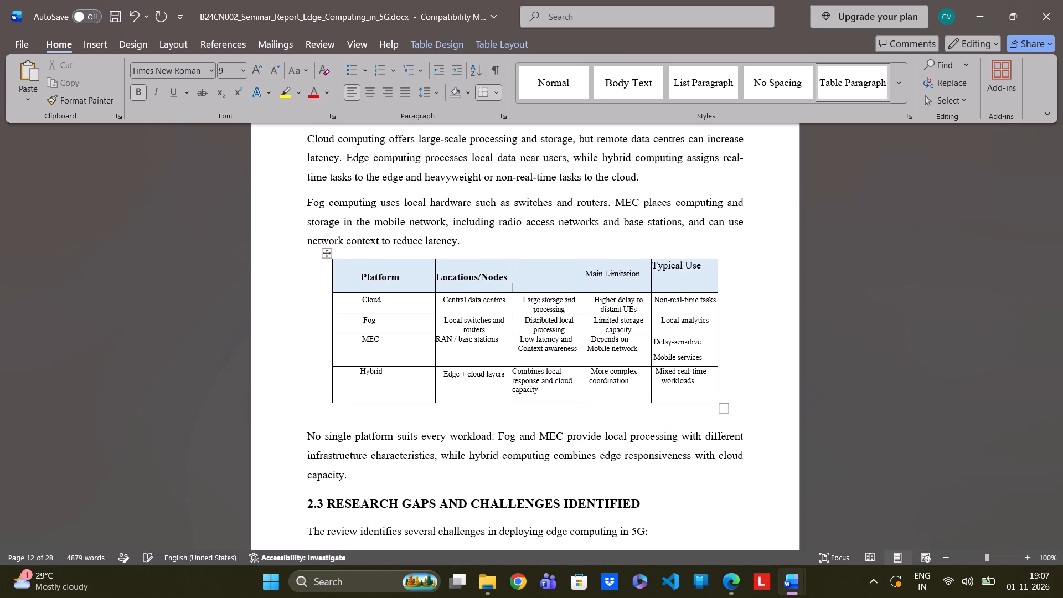
{"action": "key", "text": "BackSpace"}
{"action": "key", "text": "BackSpace"}
{"action": "key", "text": "space"}
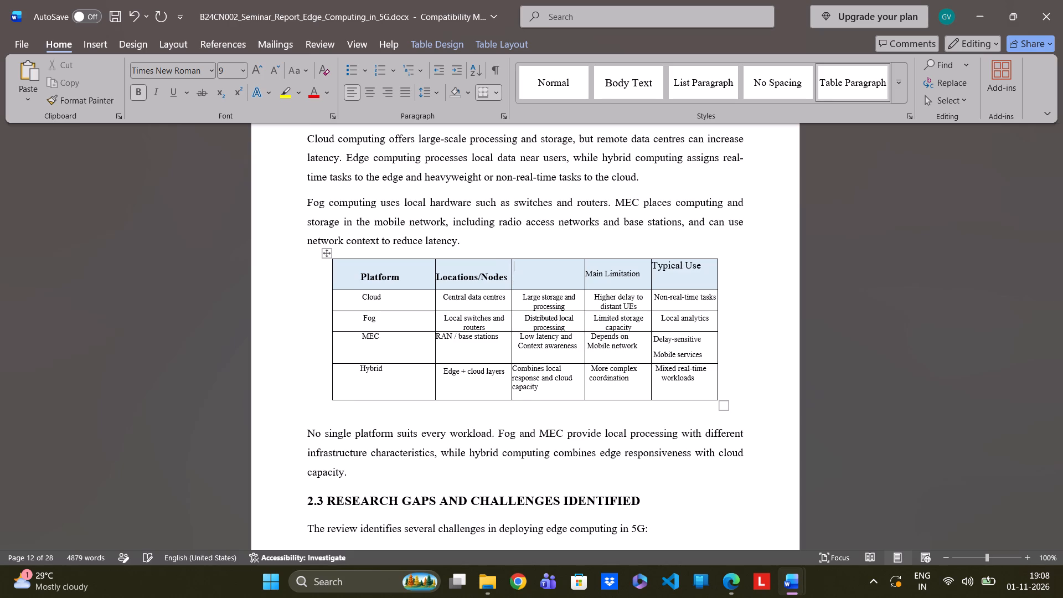
{"action": "key", "text": "Return"}
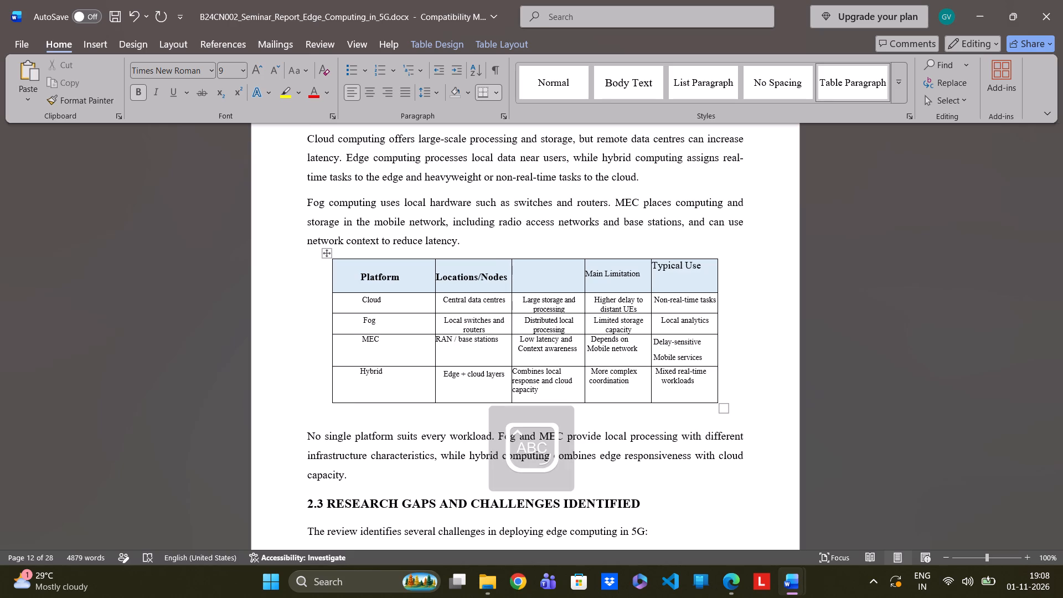
{"action": "key", "text": "BackSpace"}
{"action": "key", "text": "BackSpace"}
{"action": "key", "text": "space"}
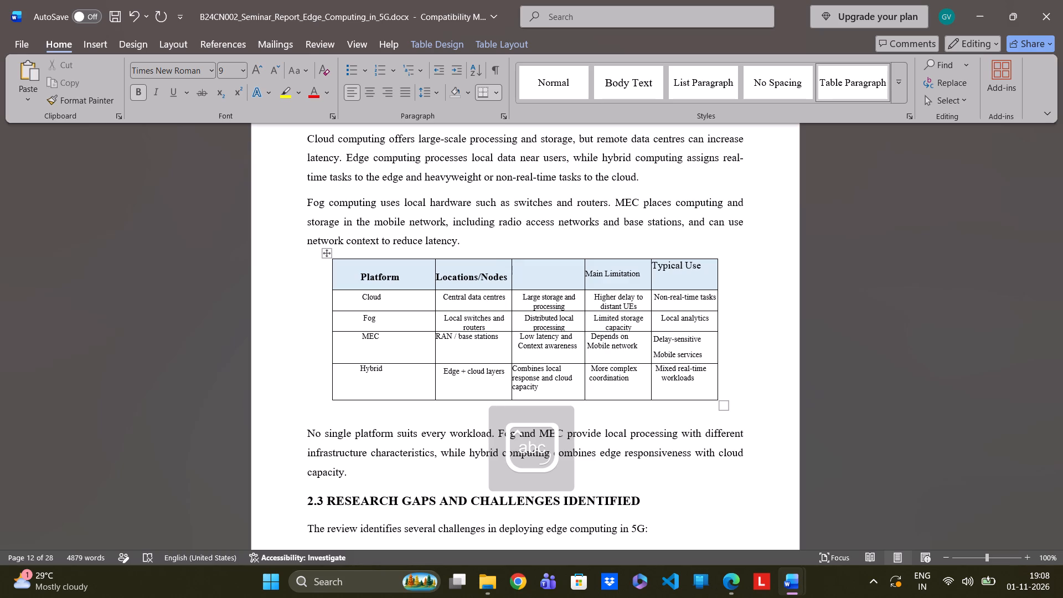
{"action": "key", "text": "space"}
{"action": "key", "text": "space"}
{"action": "key", "text": "space"}
{"action": "key", "text": "space"}
{"action": "key", "text": "Return"}
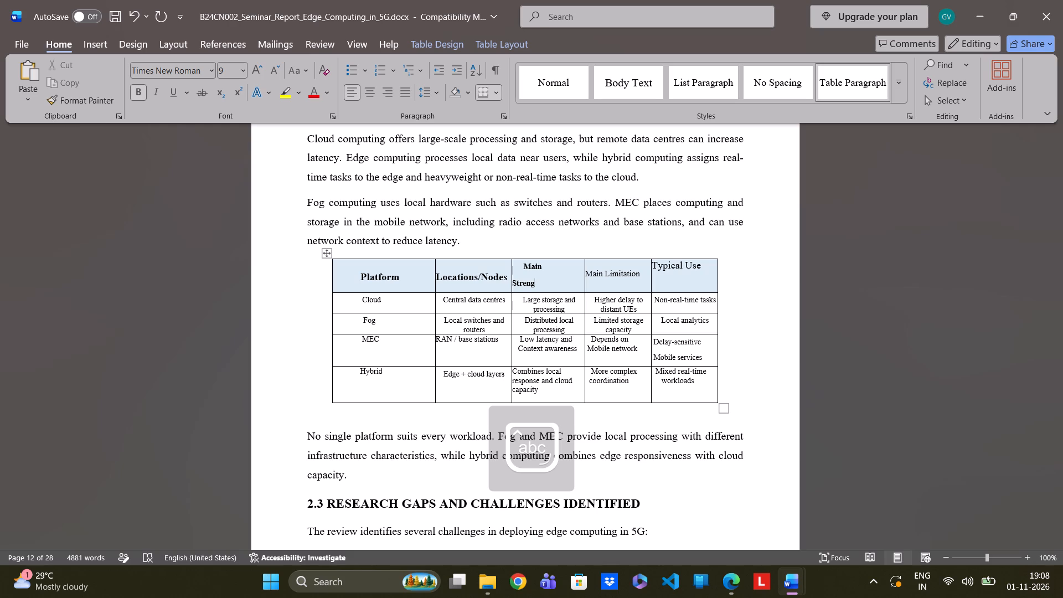
{"action": "type", "text": "ths"}
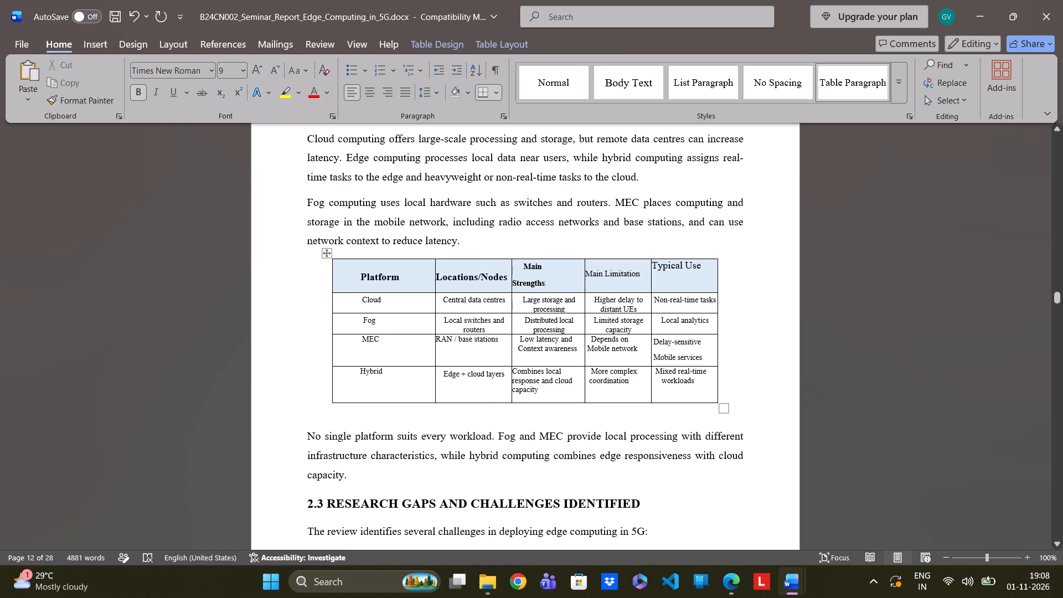
Add three leading spaces to Strengths and one more to Main in the Main Strengths header.
{"action": "left_click", "coordinate": [514, 281]}
{"action": "key", "text": "space"}
{"action": "key", "text": "space"}
{"action": "key", "text": "space"}
{"action": "left_click", "coordinate": [525, 266]}
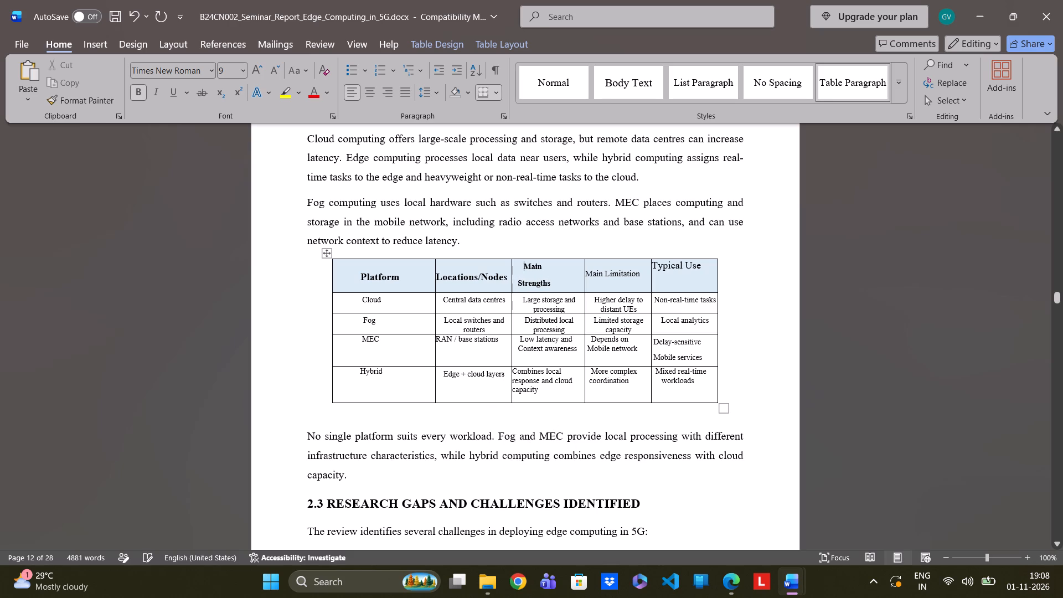
{"action": "key", "text": "space"}
Replace the Main Limitation header with Main Limitations split over two lines, with Main indented by six spaces.
{"action": "left_click_drag", "start_coordinate": [644, 274], "coordinate": [602, 277]}
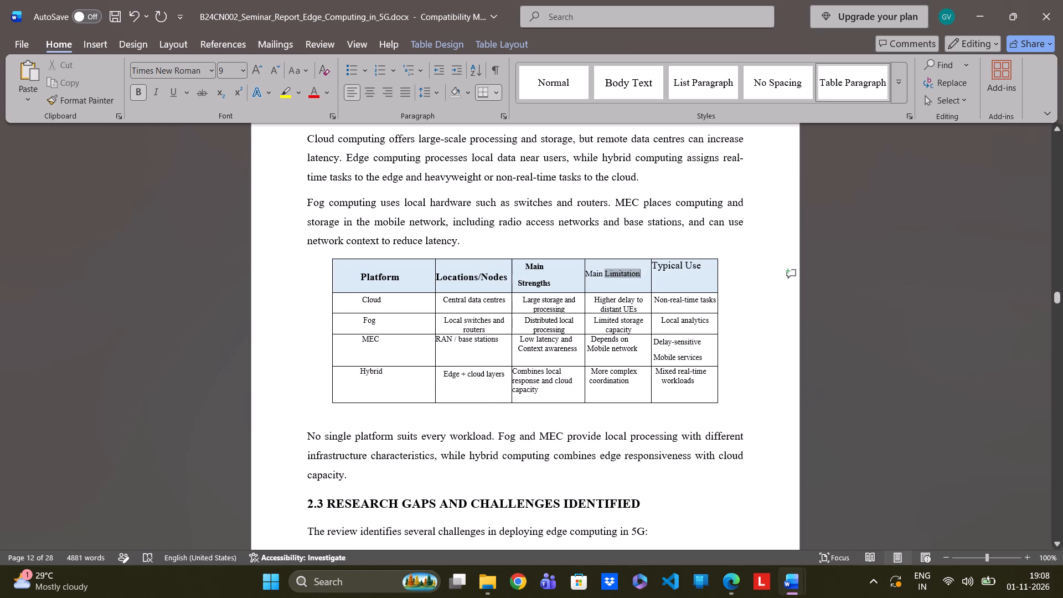
{"action": "left_click_drag", "start_coordinate": [602, 277], "coordinate": [591, 276]}
{"action": "key", "text": "BackSpace"}
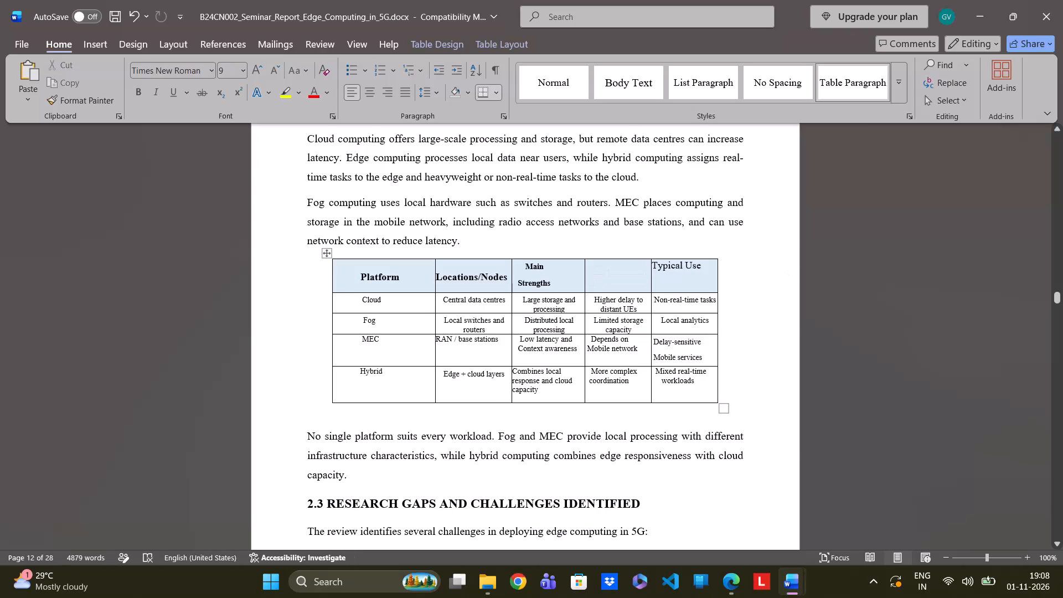
{"action": "key", "text": "space"}
{"action": "key", "text": "space"}
{"action": "key", "text": "space"}
{"action": "key", "text": "space"}
{"action": "key", "text": "space"}
{"action": "key", "text": "space"}
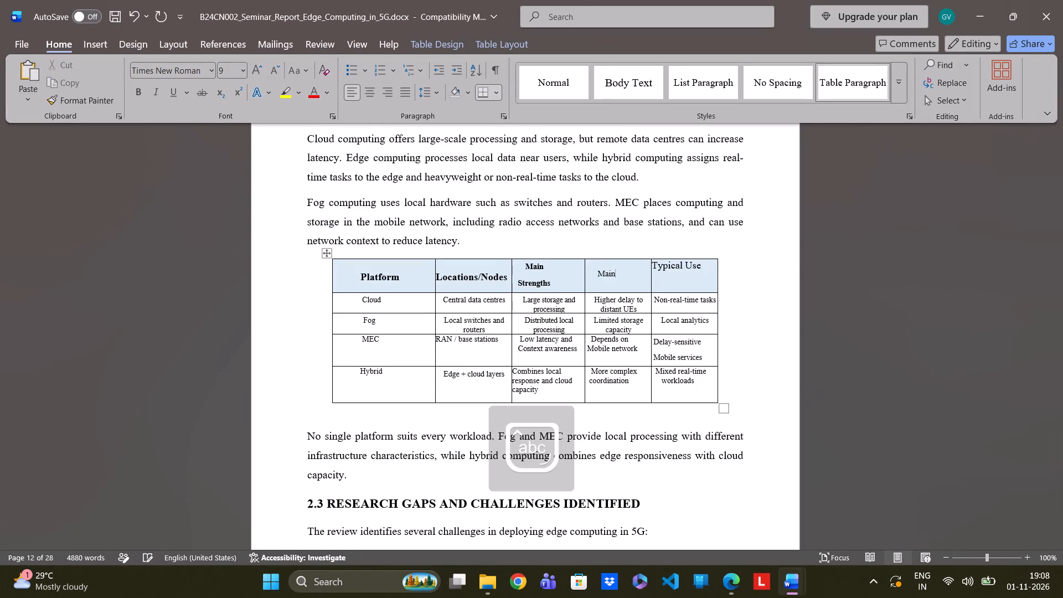
{"action": "key", "text": "Return"}
{"action": "type", "text": "tations"}
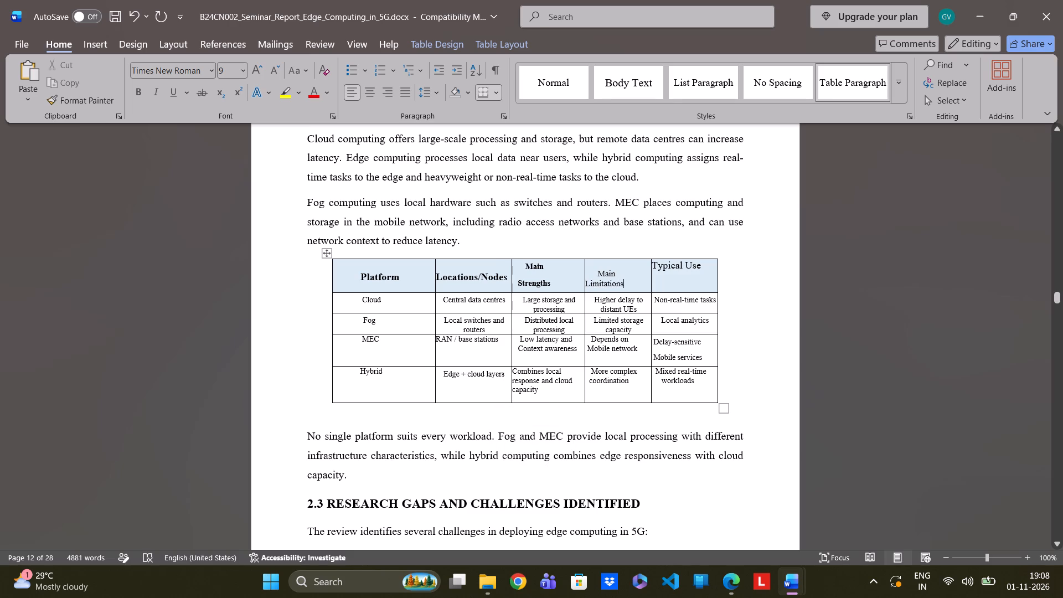
Add two leading spaces to Limitations and one more to Main in the Main Limitations header.
{"action": "left_click", "coordinate": [585, 284]}
{"action": "key", "text": "space"}
{"action": "key", "text": "space"}
{"action": "left_click", "coordinate": [597, 276]}
{"action": "key", "text": "space"}
Make the two-line Main Limitations header bold.
{"action": "left_click_drag", "start_coordinate": [598, 272], "coordinate": [626, 286]}
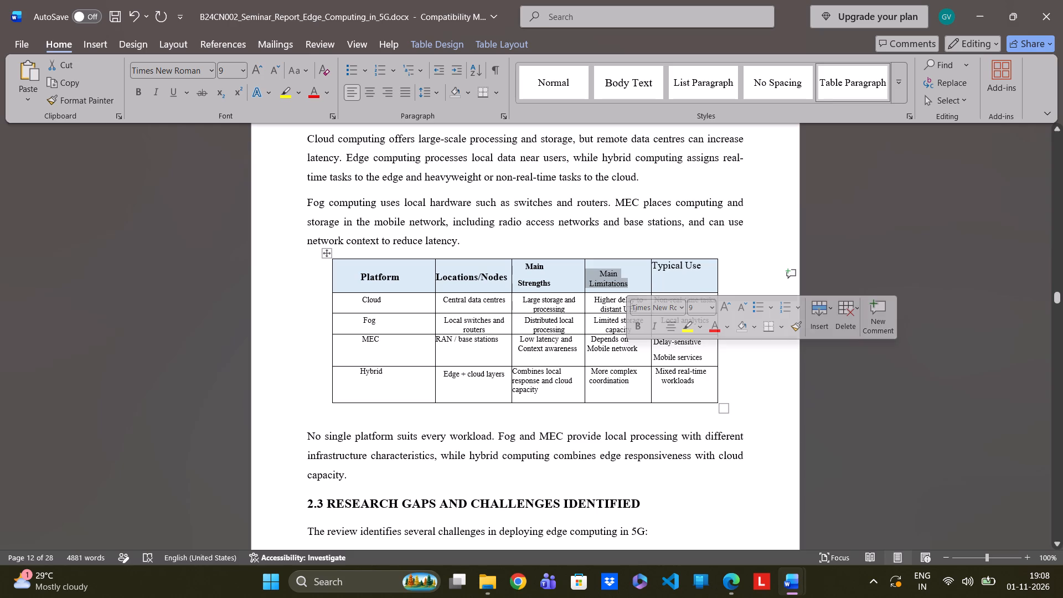
{"action": "left_click", "coordinate": [637, 331]}
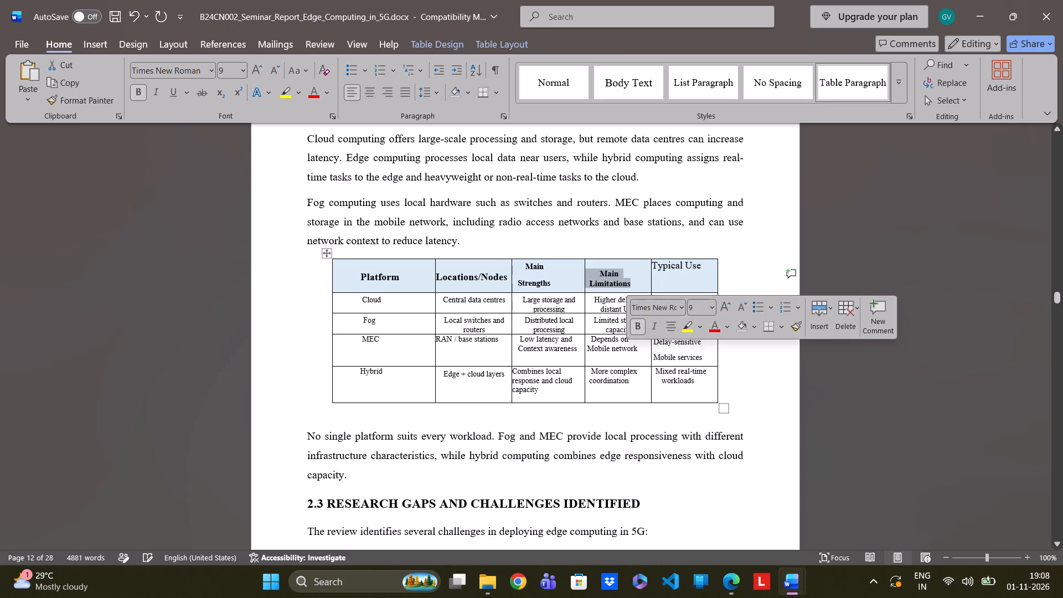
Redo the line break in the Main Strengths header and indent Strengths by five spaces.
{"action": "left_click", "coordinate": [539, 276]}
{"action": "left_click", "coordinate": [523, 275]}
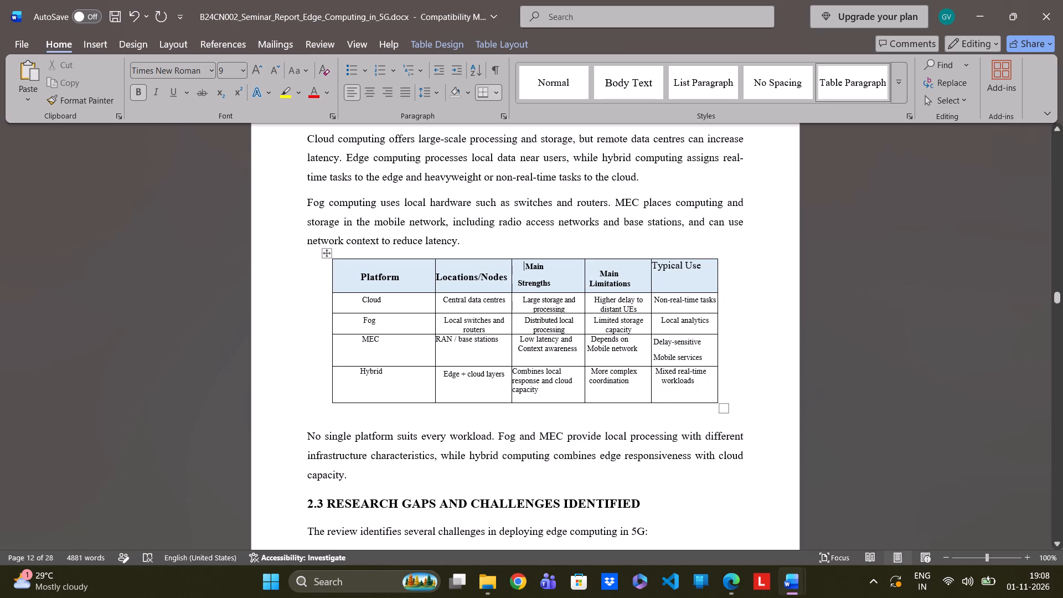
{"action": "left_click", "coordinate": [517, 284]}
{"action": "key", "text": "BackSpace"}
{"action": "key", "text": "BackSpace"}
{"action": "key", "text": "BackSpace"}
{"action": "key", "text": "BackSpace"}
{"action": "key", "text": "Return"}
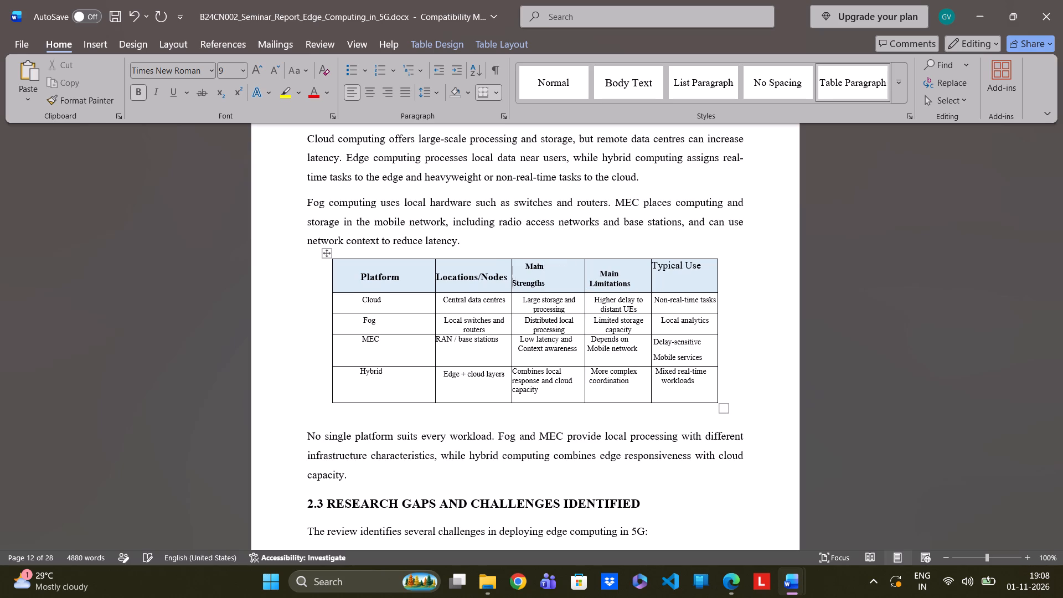
{"action": "key", "text": "space"}
{"action": "key", "text": "space"}
{"action": "key", "text": "space"}
{"action": "key", "text": "space"}
{"action": "key", "text": "space"}
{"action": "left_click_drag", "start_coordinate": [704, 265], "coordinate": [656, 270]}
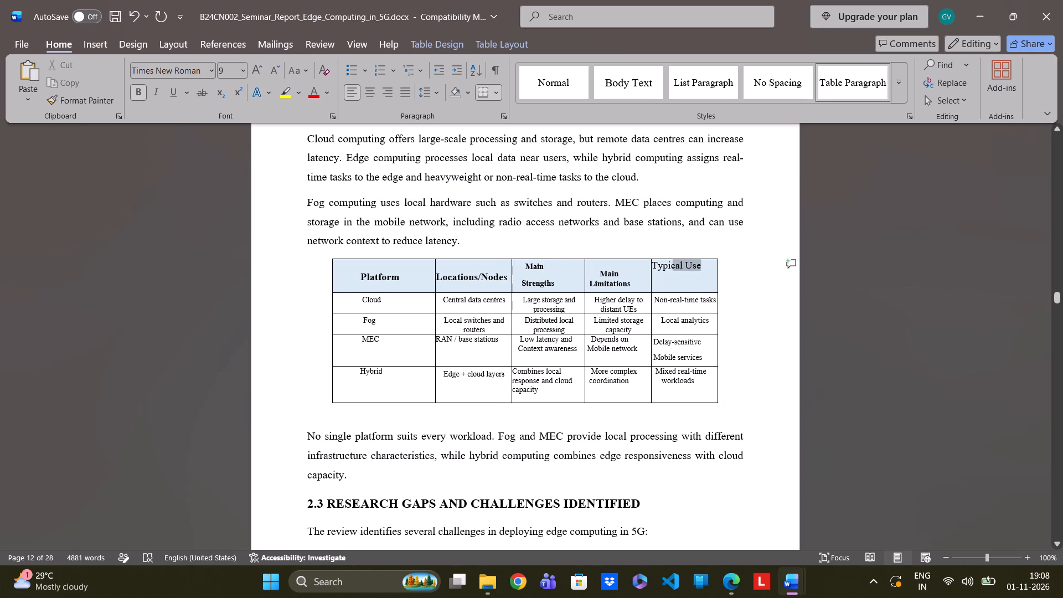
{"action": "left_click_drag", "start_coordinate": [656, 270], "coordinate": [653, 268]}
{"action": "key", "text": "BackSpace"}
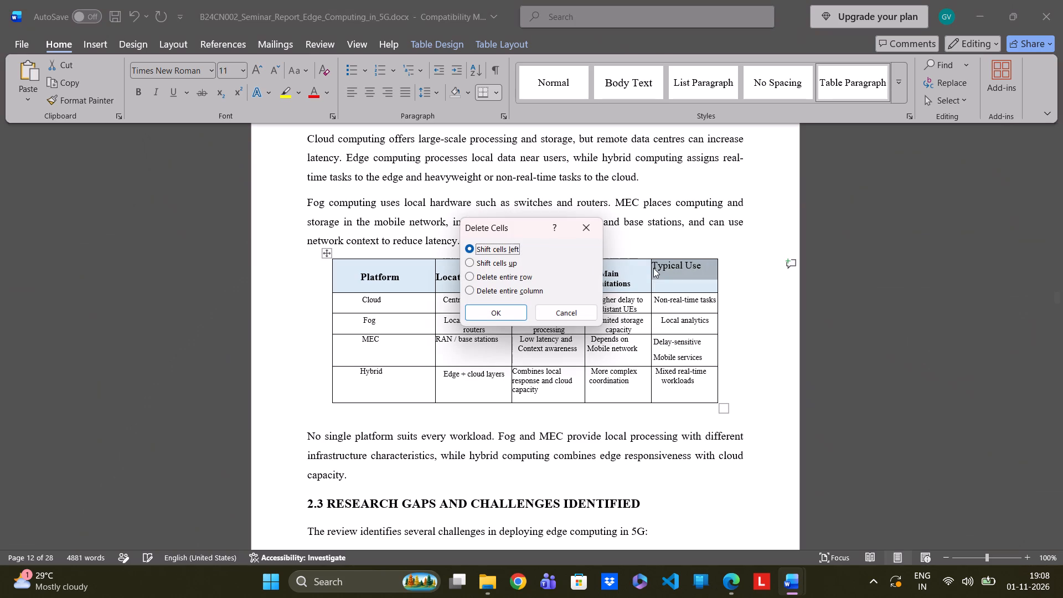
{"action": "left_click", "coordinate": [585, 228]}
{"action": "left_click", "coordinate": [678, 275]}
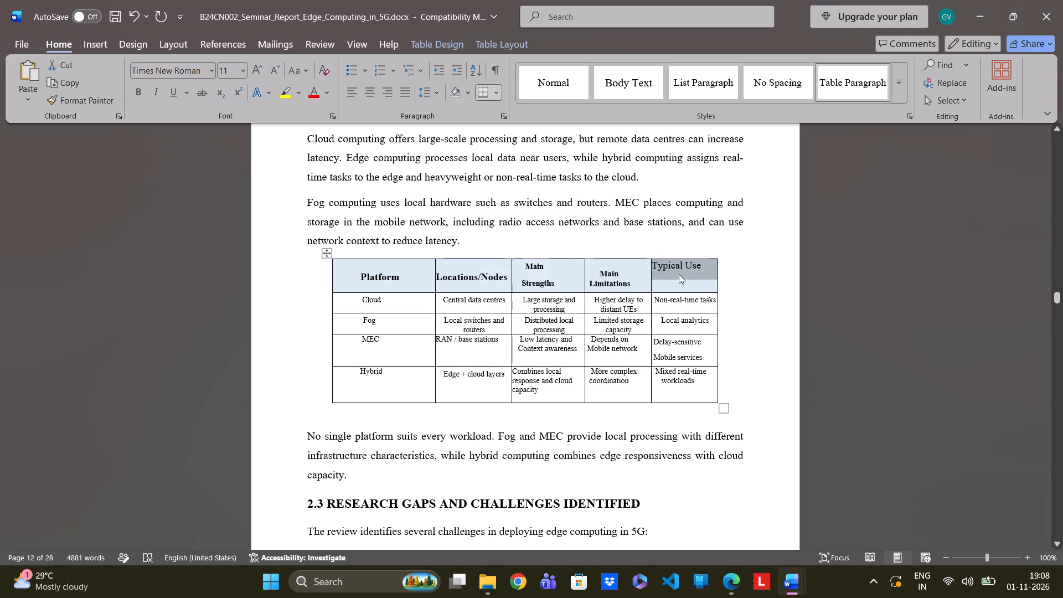
Retype the Typical Use header on two lines below a blank first line, indenting Typical by three spaces and Use by five.
{"action": "left_click_drag", "start_coordinate": [699, 265], "coordinate": [668, 267]}
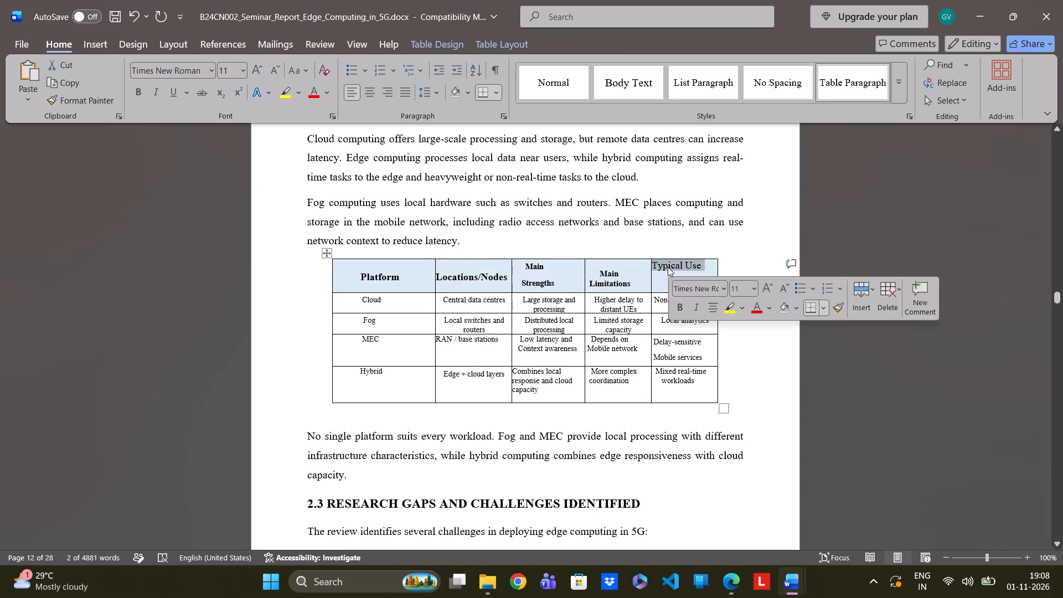
{"action": "key", "text": "BackSpace"}
{"action": "key", "text": "space"}
{"action": "key", "text": "space"}
{"action": "key", "text": "Return"}
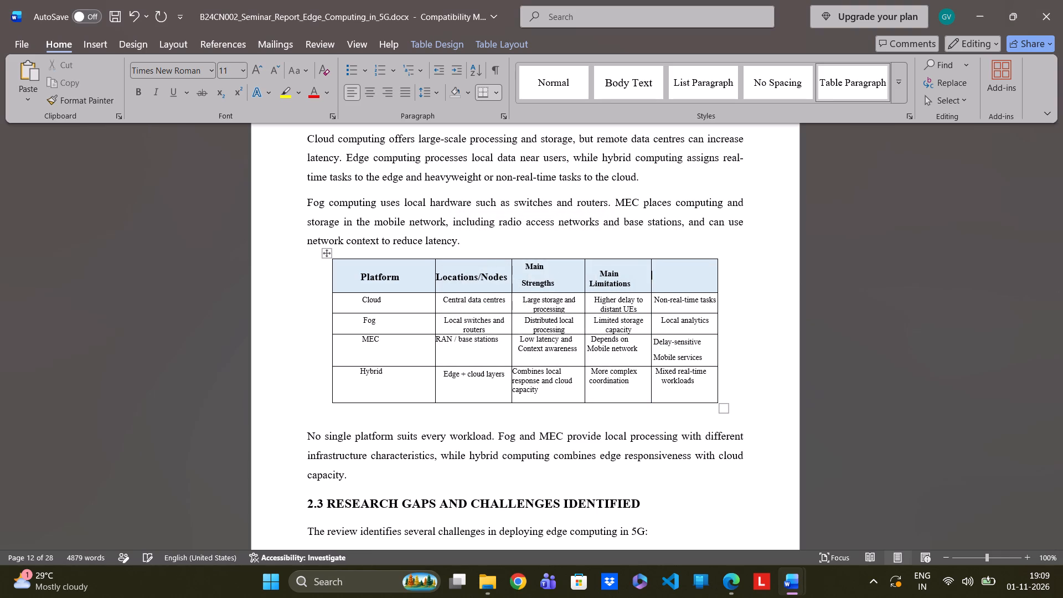
{"action": "key", "text": "space"}
{"action": "key", "text": "space"}
{"action": "key", "text": "space"}
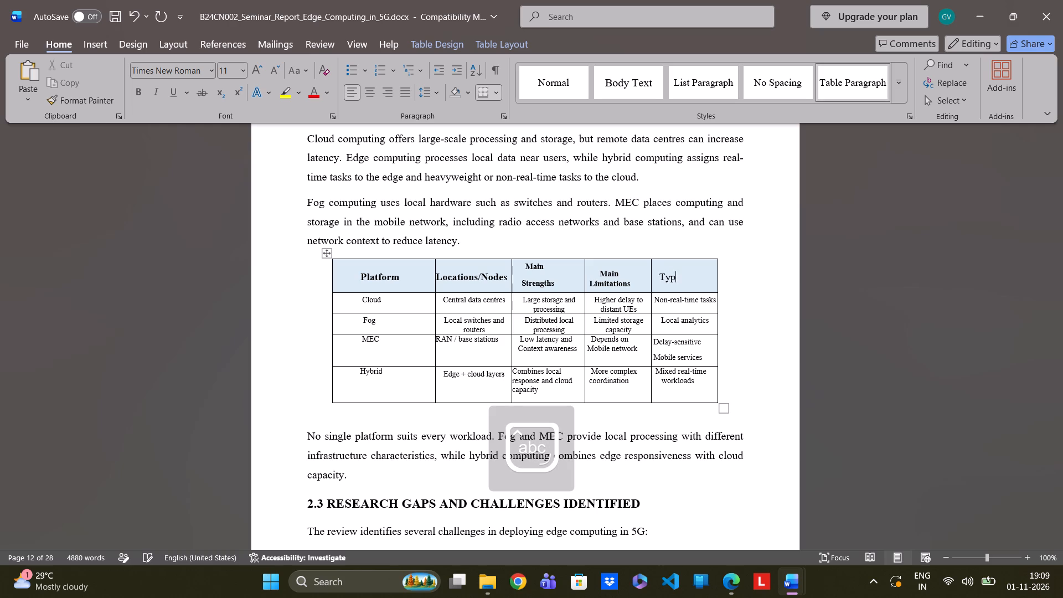
{"action": "key", "text": "Return"}
{"action": "key", "text": "space"}
{"action": "key", "text": "space"}
{"action": "key", "text": "space"}
{"action": "key", "text": "space"}
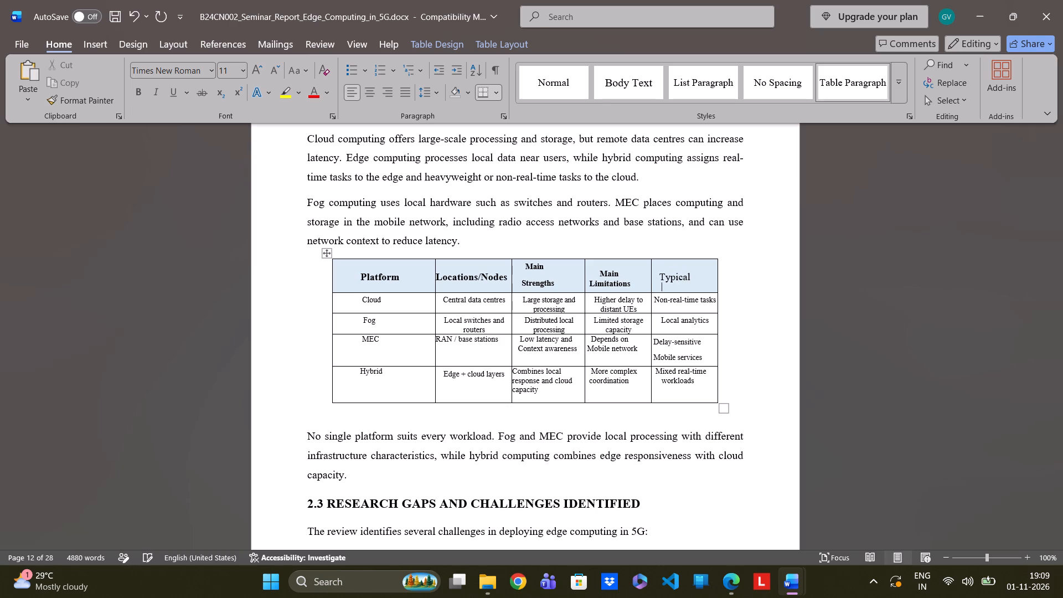
{"action": "type", "text": "se"}
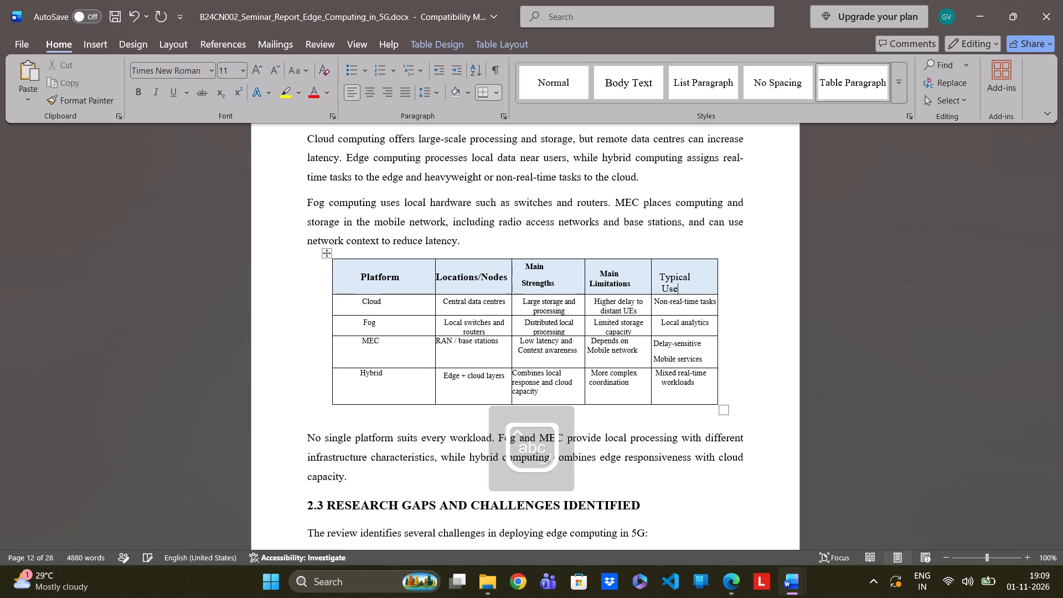
{"action": "left_click", "coordinate": [660, 291]}
{"action": "key", "text": "space"}
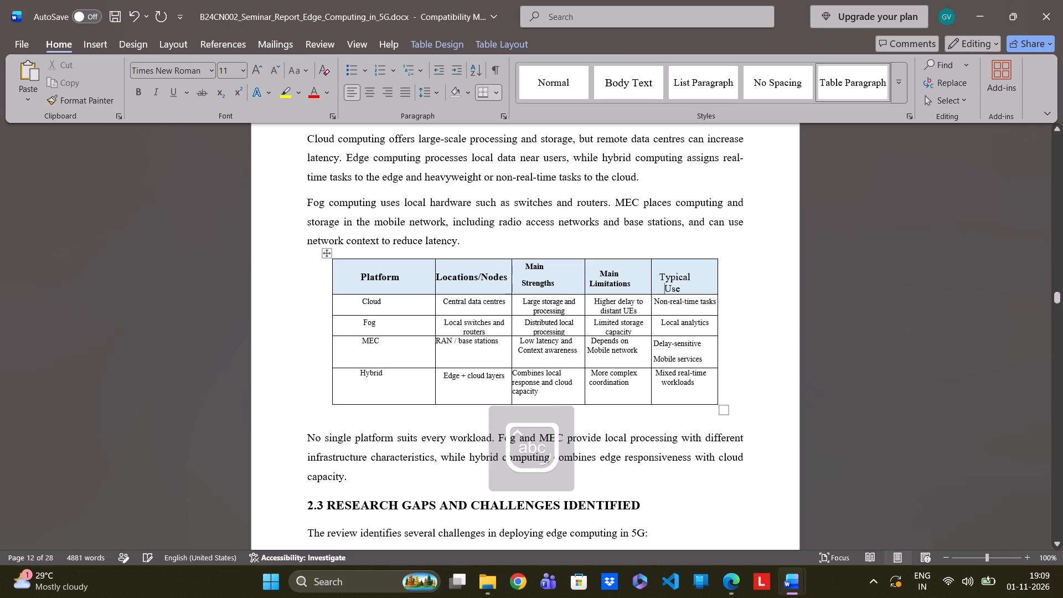
Make the two-line Typical Use header bold and set its font size to 9.
{"action": "left_click_drag", "start_coordinate": [659, 275], "coordinate": [676, 284]}
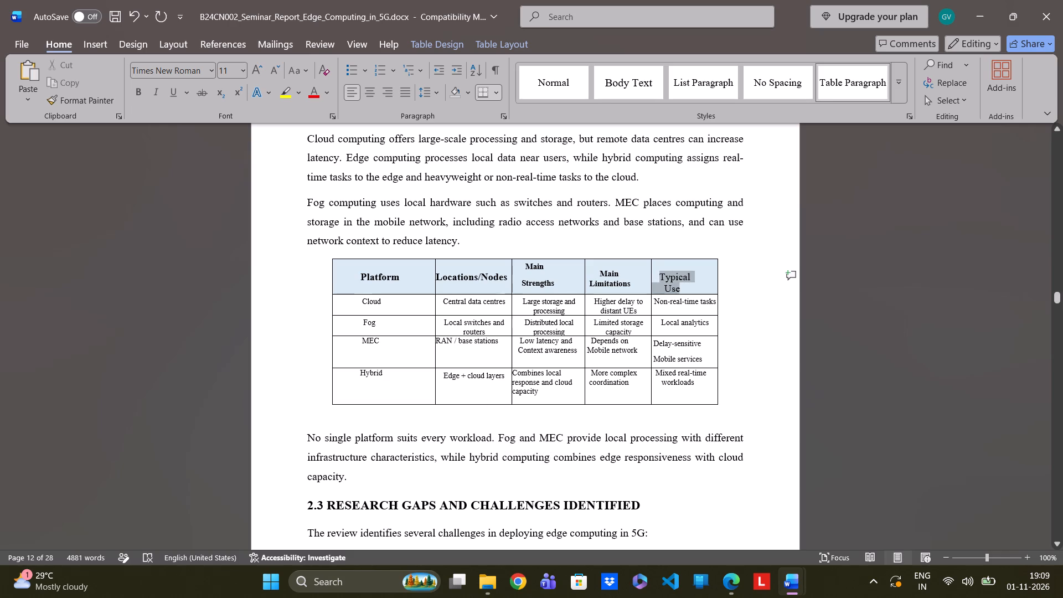
{"action": "left_click_drag", "start_coordinate": [676, 284], "coordinate": [679, 285]}
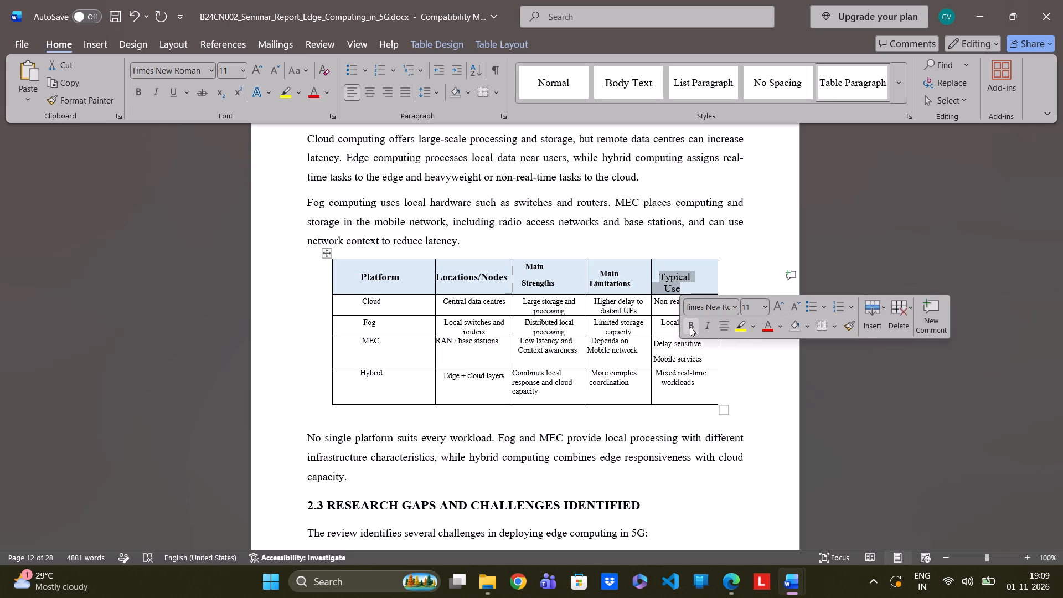
{"action": "left_click", "coordinate": [690, 327]}
{"action": "left_click_drag", "start_coordinate": [631, 283], "coordinate": [603, 272]}
{"action": "left_click", "coordinate": [667, 269]}
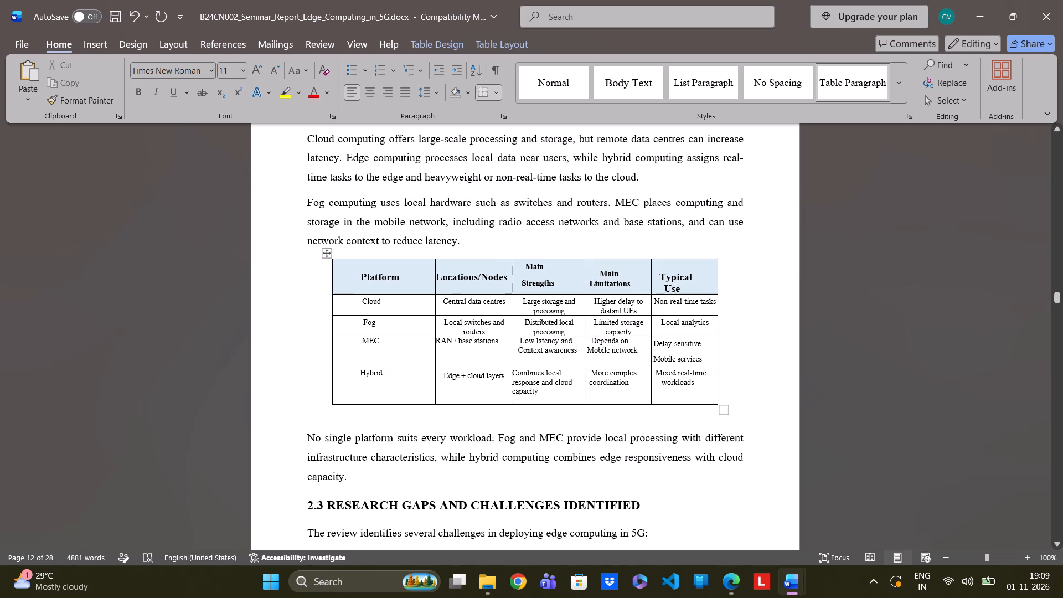
{"action": "left_click_drag", "start_coordinate": [662, 278], "coordinate": [682, 288]}
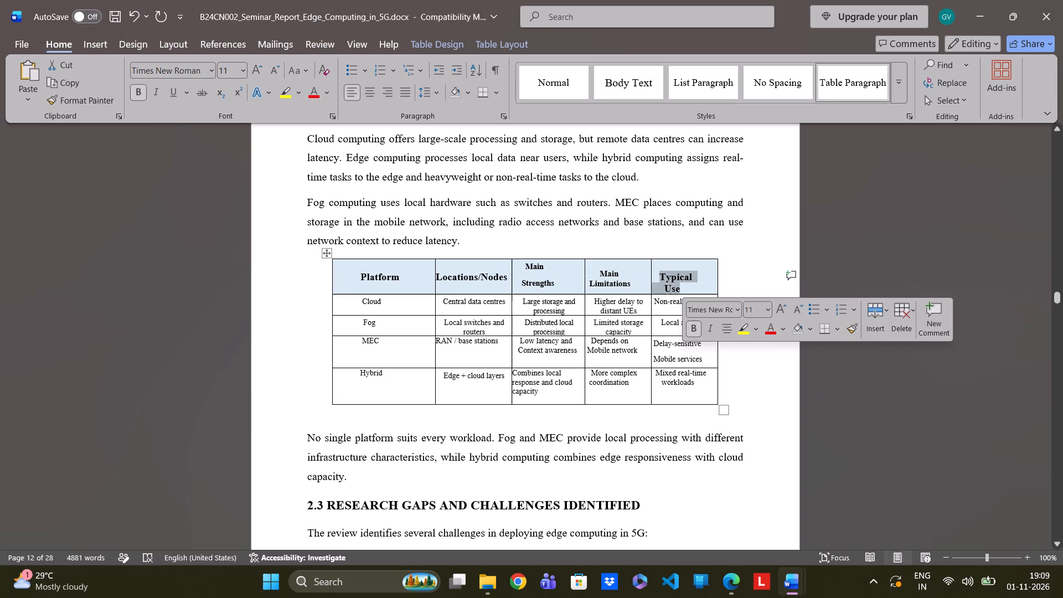
{"action": "left_click", "coordinate": [766, 310]}
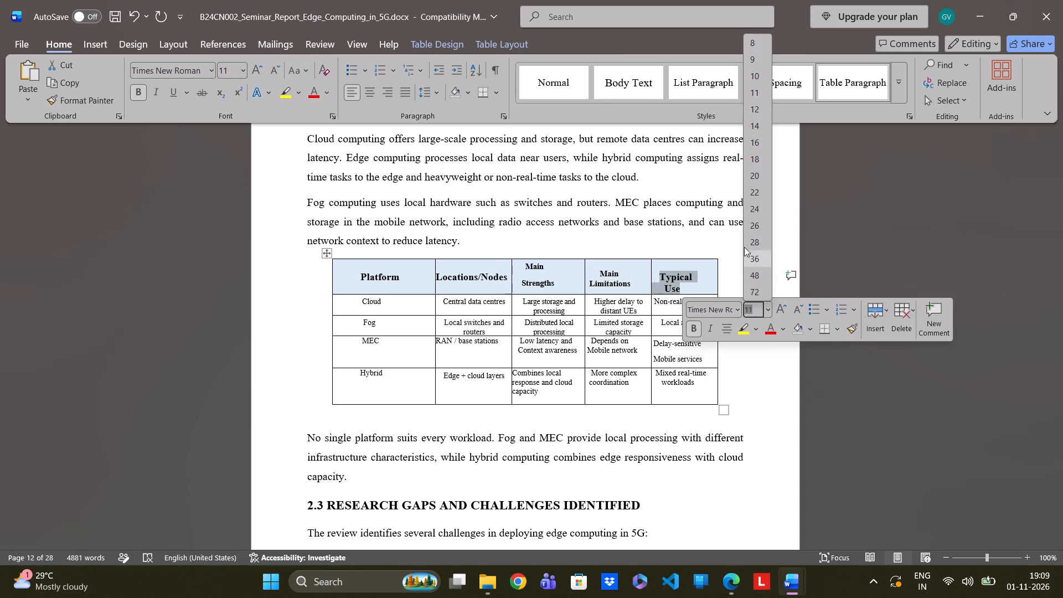
{"action": "left_click", "coordinate": [768, 63]}
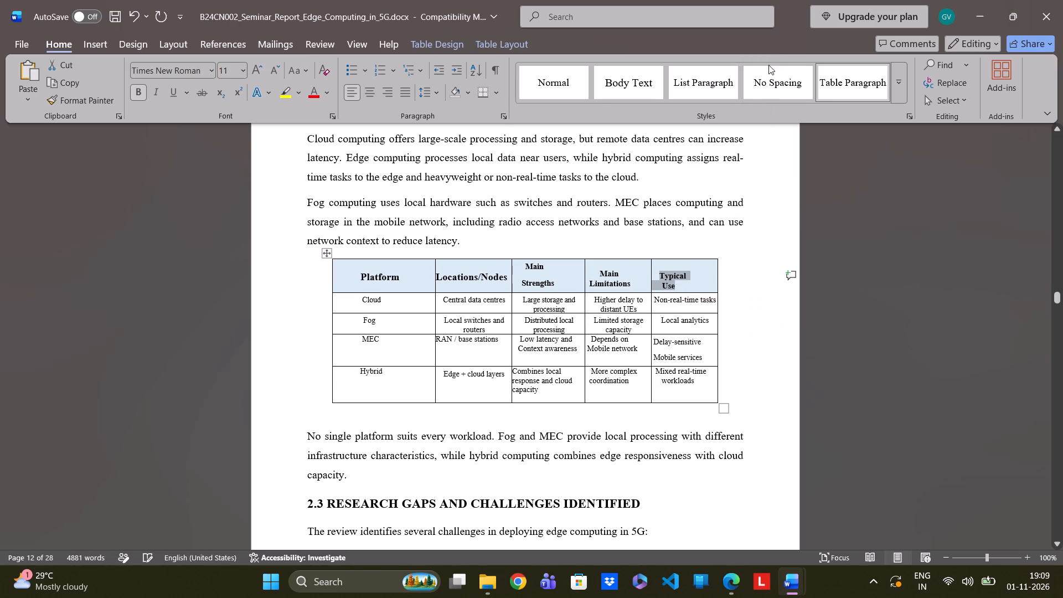
Add one more leading space before Use in the Typical Use header.
{"action": "left_click", "coordinate": [663, 282]}
{"action": "key", "text": "space"}
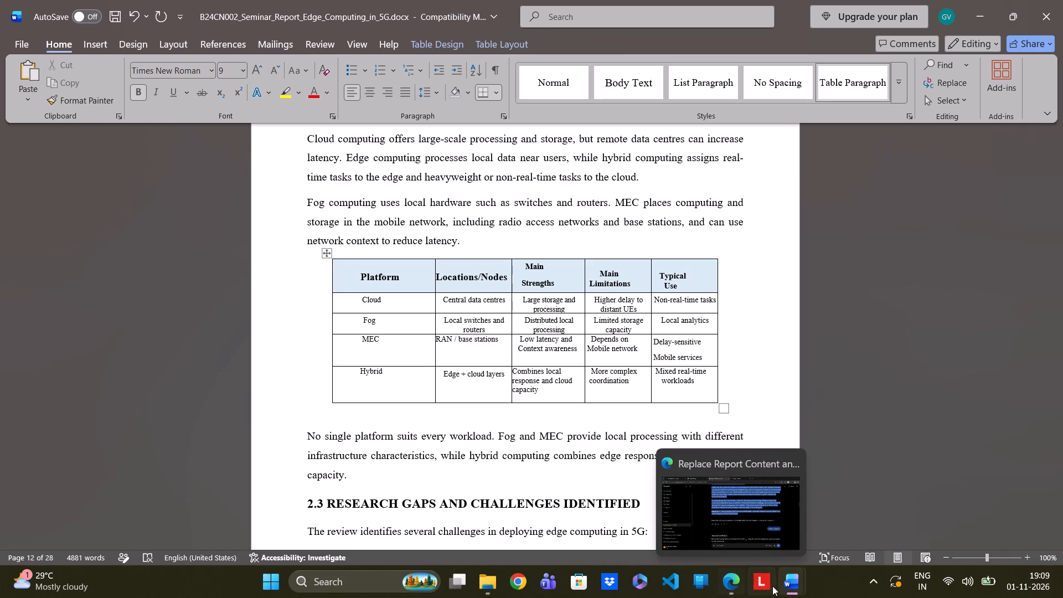
{"action": "left_click", "coordinate": [737, 506]}
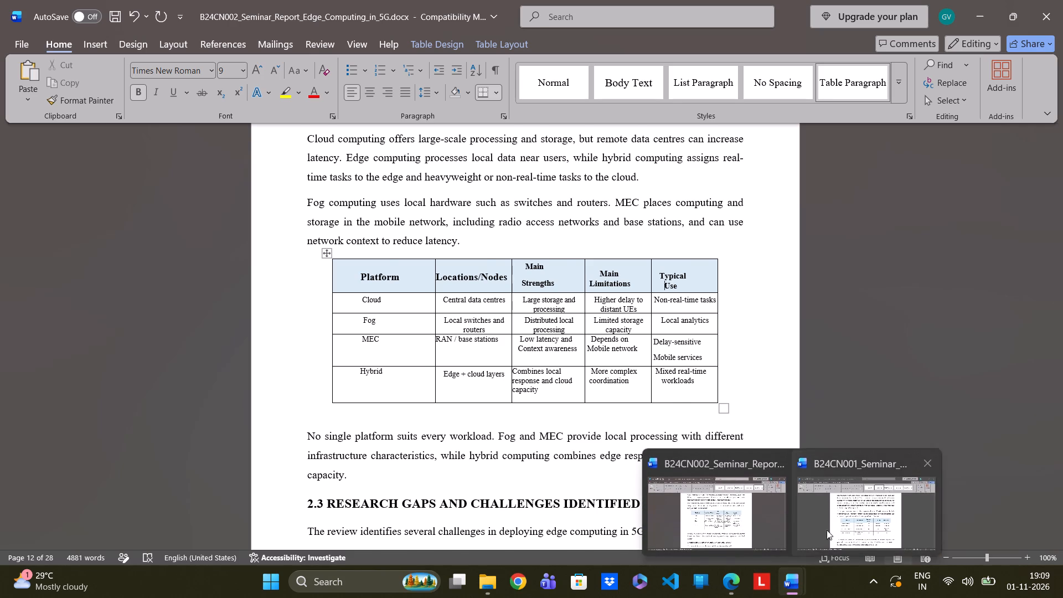
{"action": "left_click", "coordinate": [836, 518]}
{"action": "scroll", "coordinate": [534, 376], "scroll_direction": "down", "scroll_amount": 9}
{"action": "left_click", "coordinate": [754, 525]}
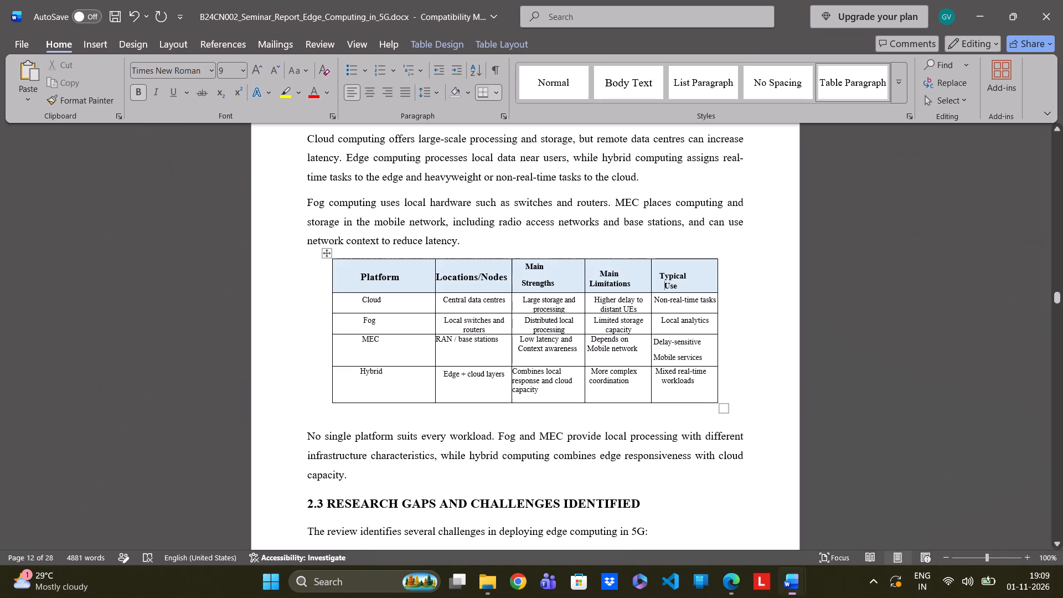
{"action": "scroll", "coordinate": [591, 400], "scroll_direction": "down", "scroll_amount": 17}
{"action": "scroll", "coordinate": [627, 386], "scroll_direction": "down", "scroll_amount": 5}
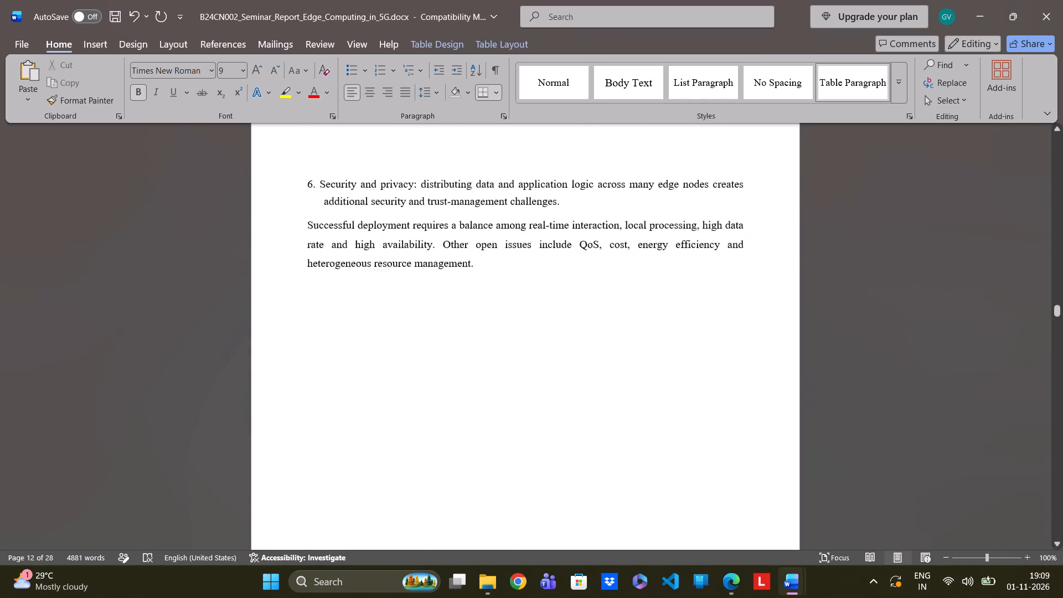
{"action": "scroll", "coordinate": [627, 386], "scroll_direction": "down", "scroll_amount": 17}
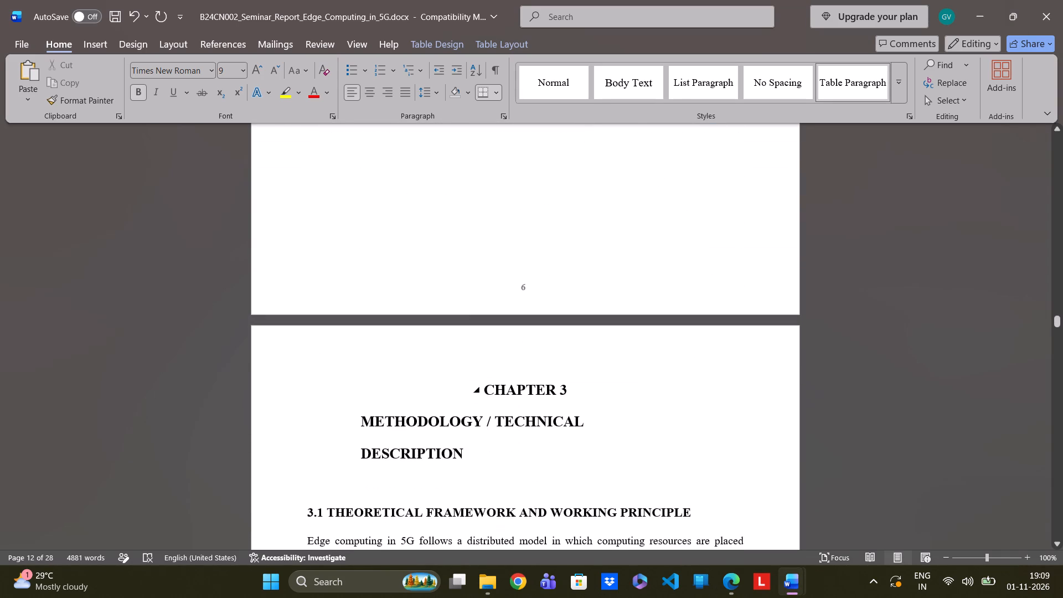
{"action": "scroll", "coordinate": [627, 384], "scroll_direction": "up", "scroll_amount": 7}
{"action": "scroll", "coordinate": [627, 384], "scroll_direction": "down", "scroll_amount": 11}
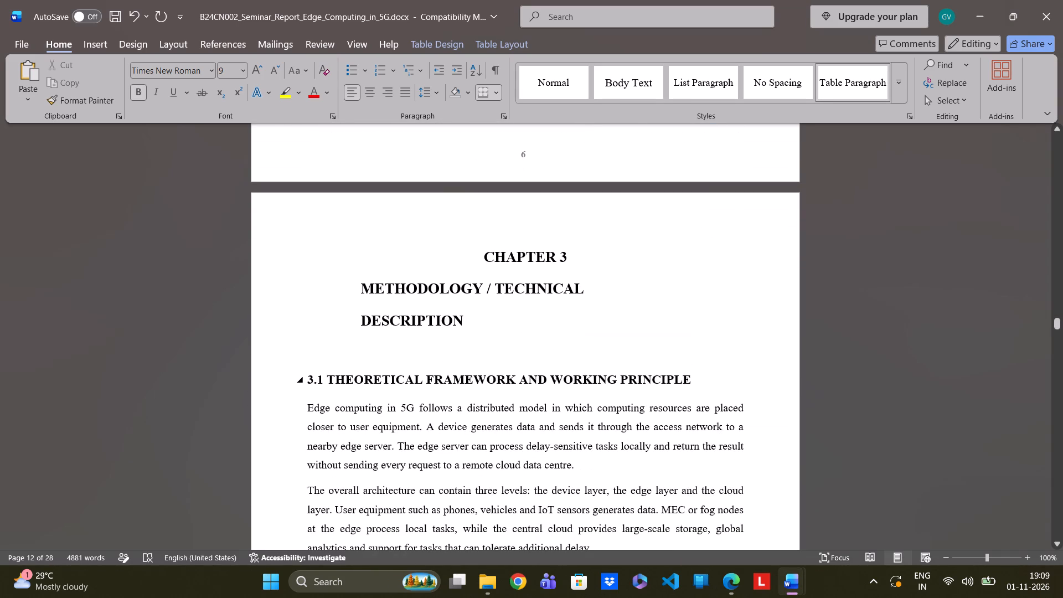
{"action": "left_click", "coordinate": [855, 513]}
{"action": "scroll", "coordinate": [632, 386], "scroll_direction": "down", "scroll_amount": 2}
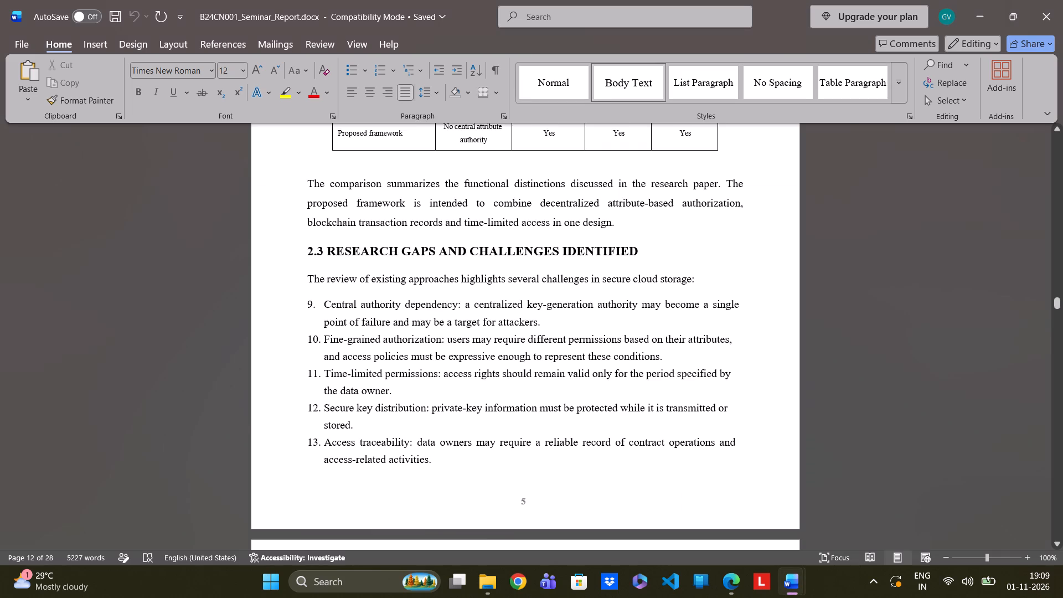
{"action": "scroll", "coordinate": [632, 386], "scroll_direction": "down", "scroll_amount": 20}
{"action": "scroll", "coordinate": [632, 386], "scroll_direction": "down", "scroll_amount": 12}
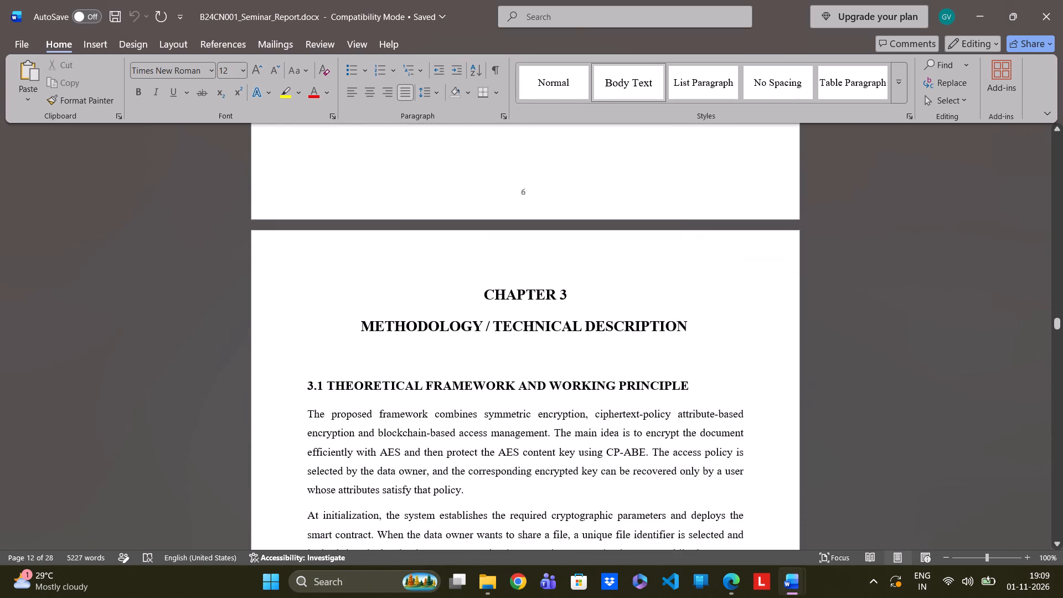
{"action": "left_click_drag", "start_coordinate": [484, 259], "coordinate": [685, 294]}
{"action": "key", "text": "ctrl+c"}
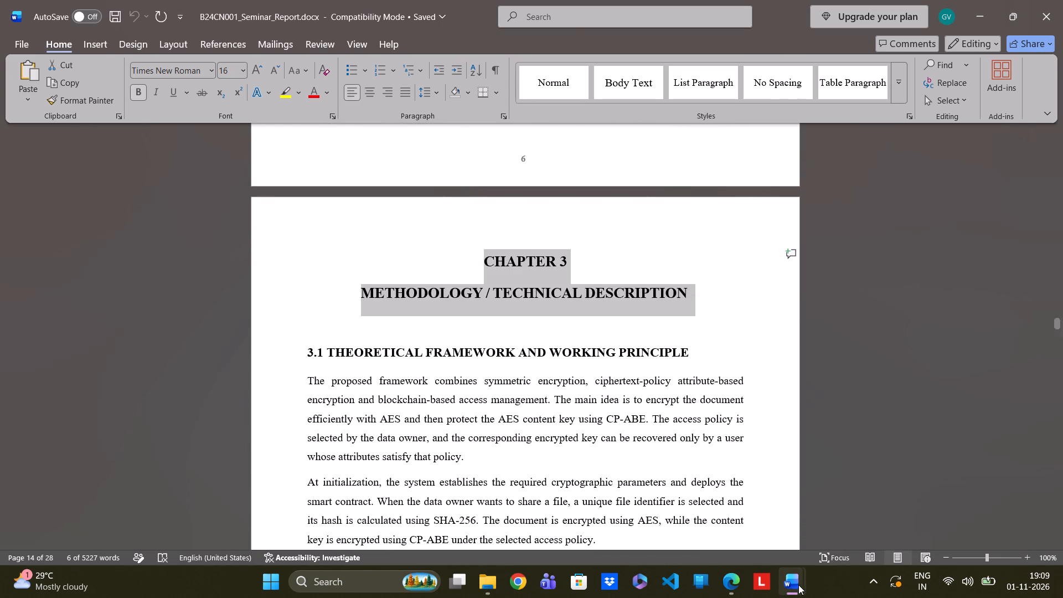
{"action": "left_click", "coordinate": [747, 501]}
{"action": "left_click_drag", "start_coordinate": [471, 324], "coordinate": [453, 264]}
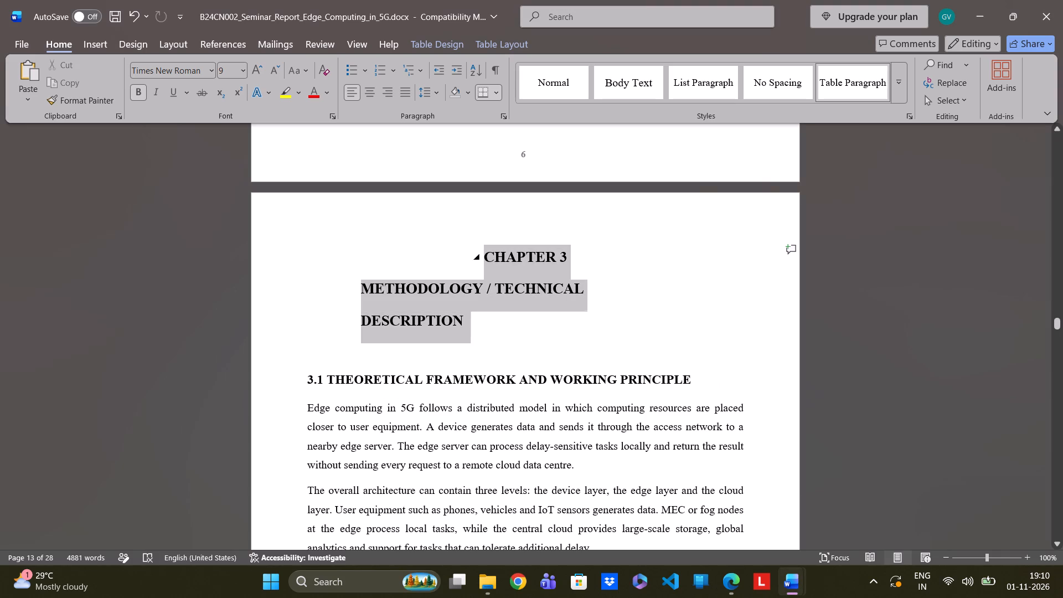
{"action": "left_click_drag", "start_coordinate": [453, 264], "coordinate": [453, 257]}
{"action": "key", "text": "ctrl+v"}
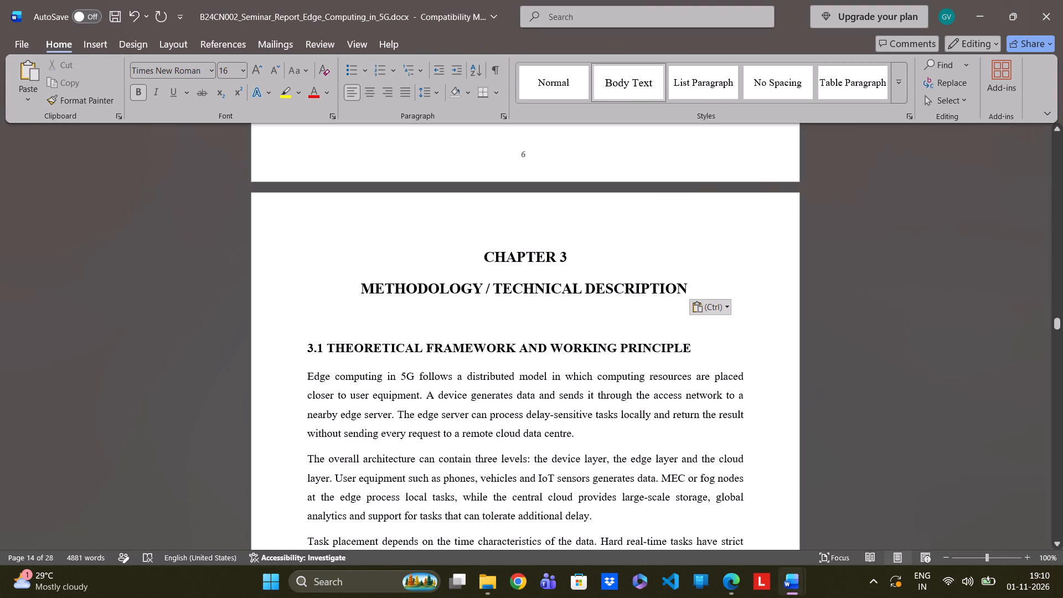
{"action": "key", "text": "BackSpace"}
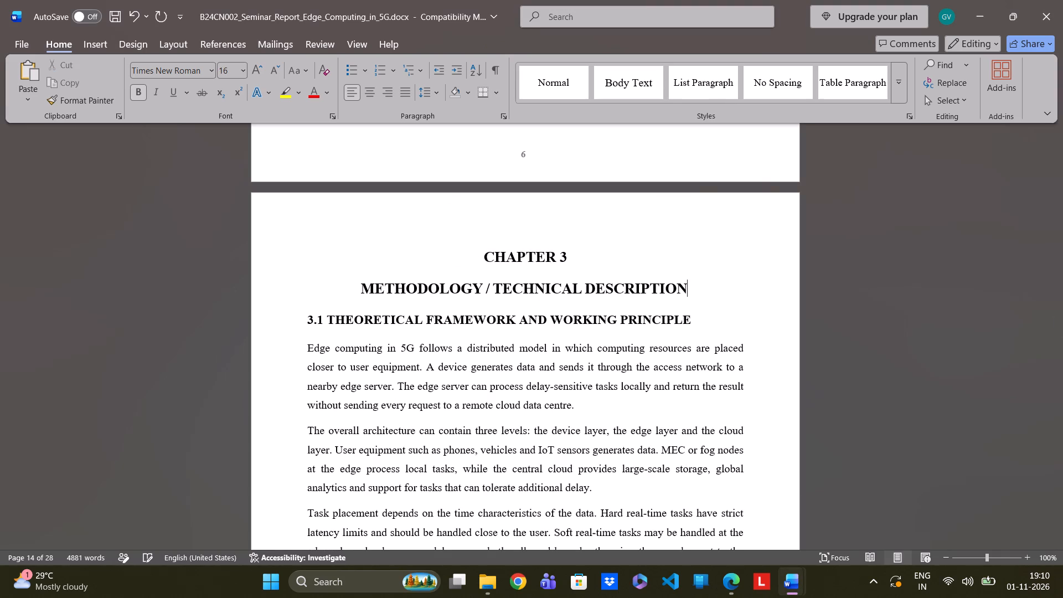
{"action": "left_click", "coordinate": [843, 531]}
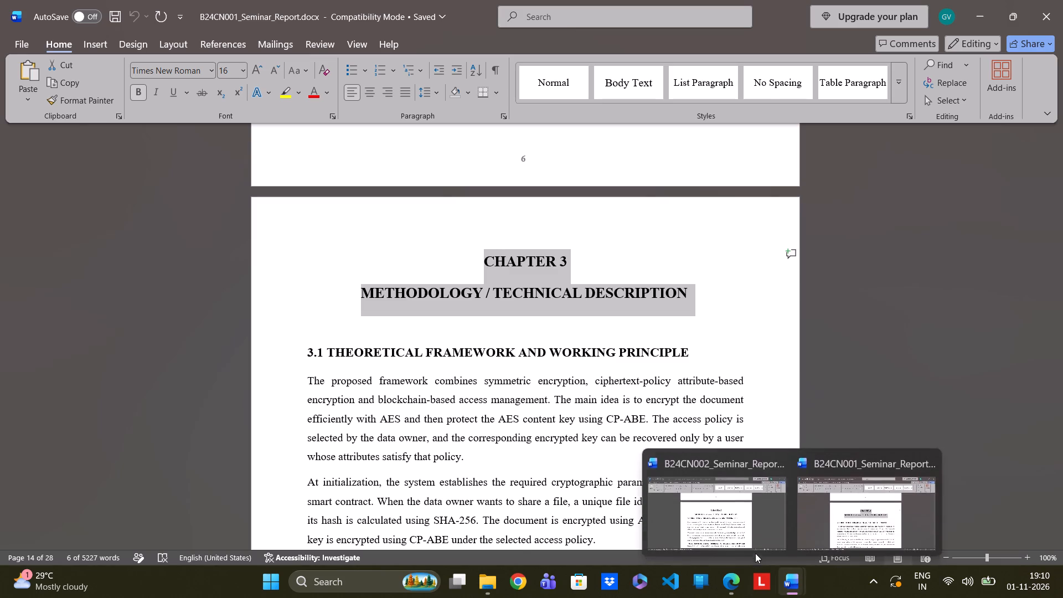
{"action": "left_click", "coordinate": [754, 550]}
{"action": "left_click", "coordinate": [718, 291]}
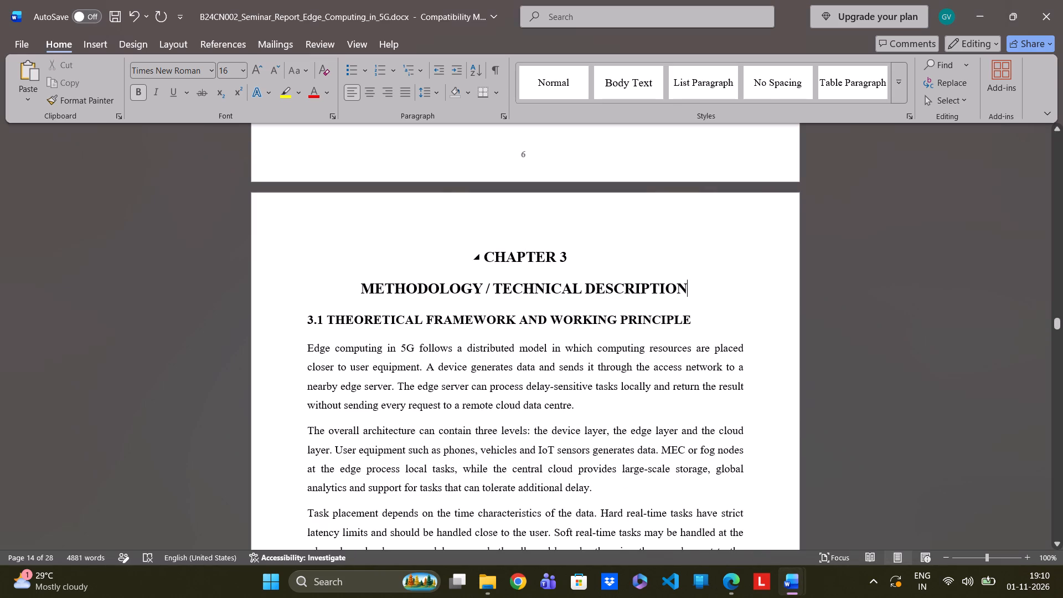
{"action": "key", "text": "Return"}
{"action": "scroll", "coordinate": [717, 291], "scroll_direction": "down", "scroll_amount": 1}
{"action": "left_click", "coordinate": [688, 306]}
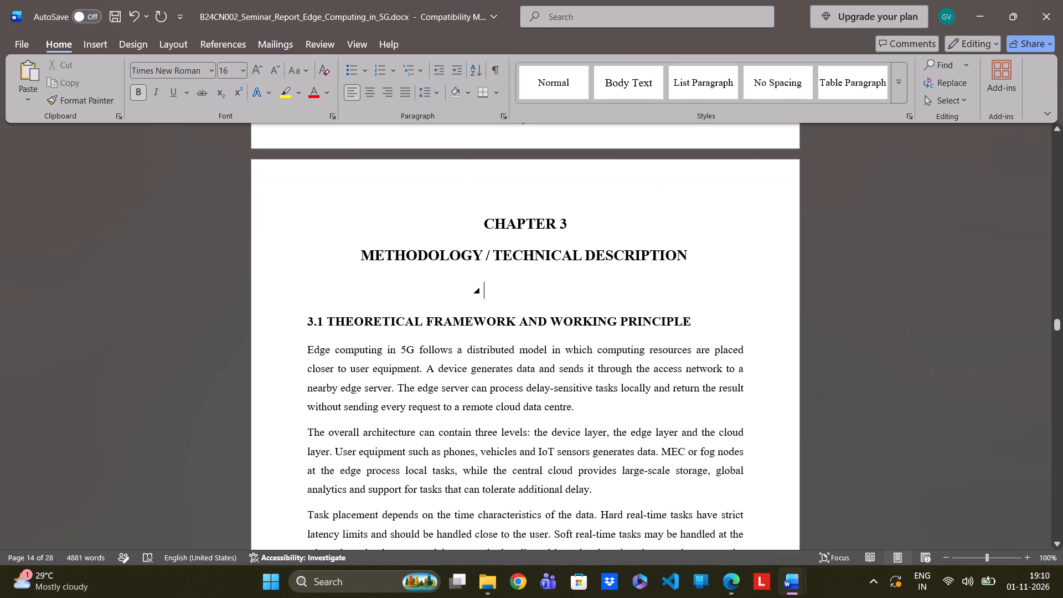
{"action": "left_click", "coordinate": [623, 220]}
{"action": "left_click", "coordinate": [720, 321]}
{"action": "left_click", "coordinate": [844, 530]}
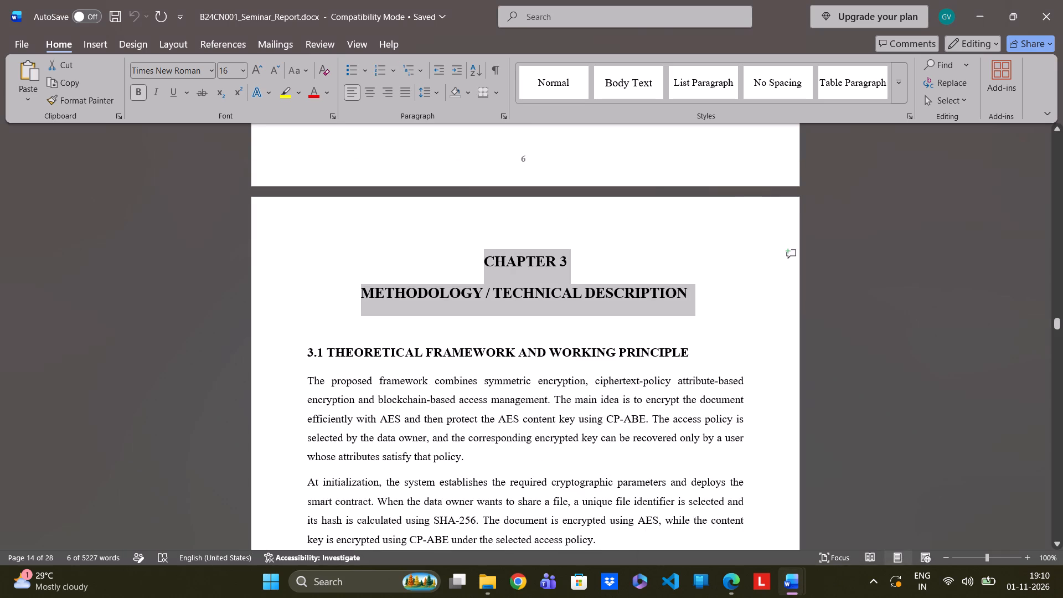
{"action": "left_click", "coordinate": [667, 329]}
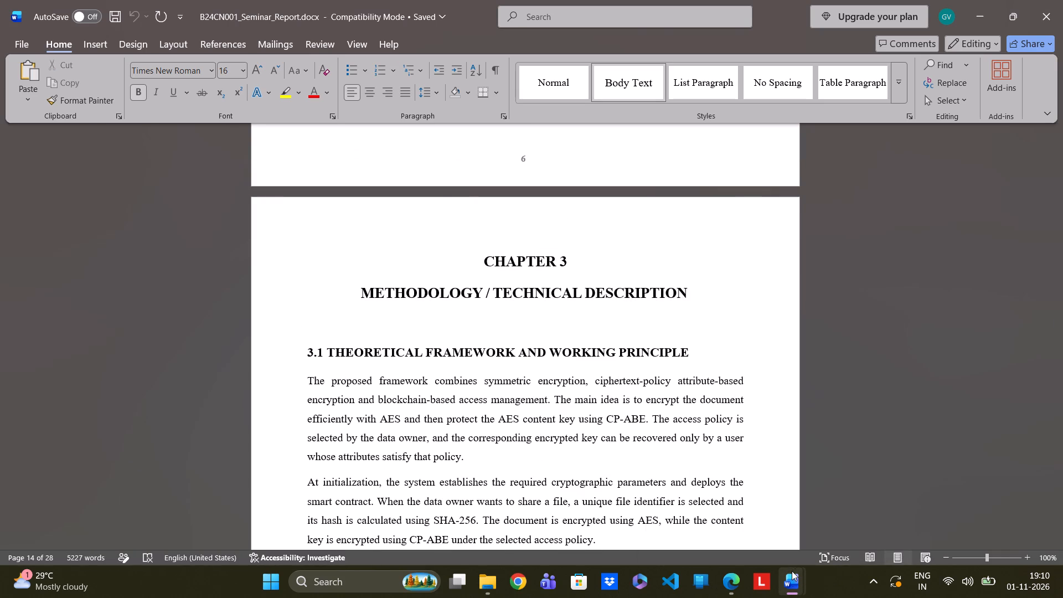
{"action": "left_click", "coordinate": [736, 519]}
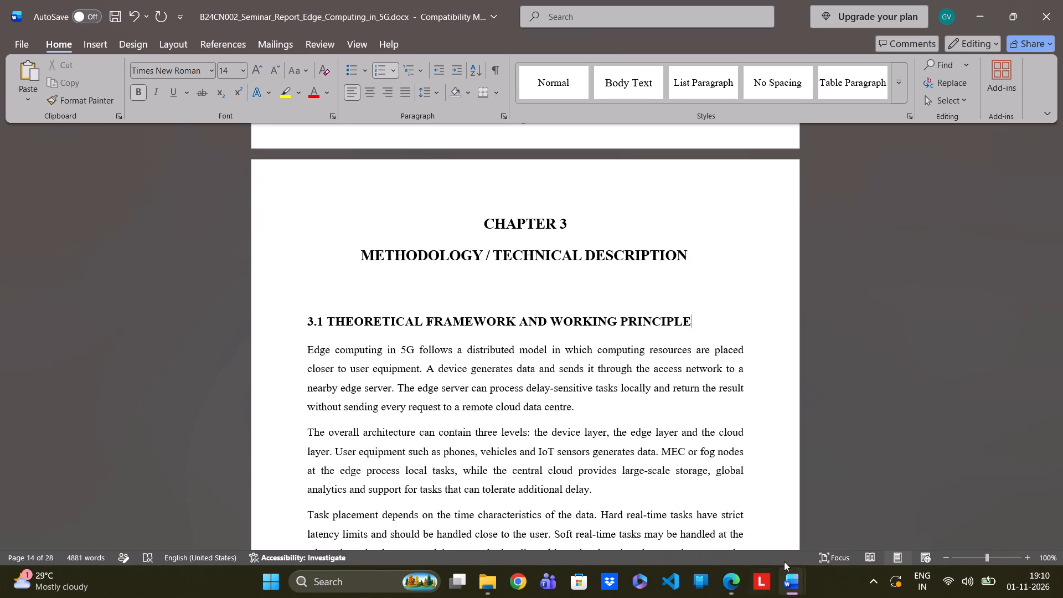
Review the layout of Chapter 3 from section 3.1 through its figures to the Component and Purpose table.
{"action": "scroll", "coordinate": [598, 390], "scroll_direction": "down", "scroll_amount": 13}
{"action": "scroll", "coordinate": [593, 378], "scroll_direction": "down", "scroll_amount": 13}
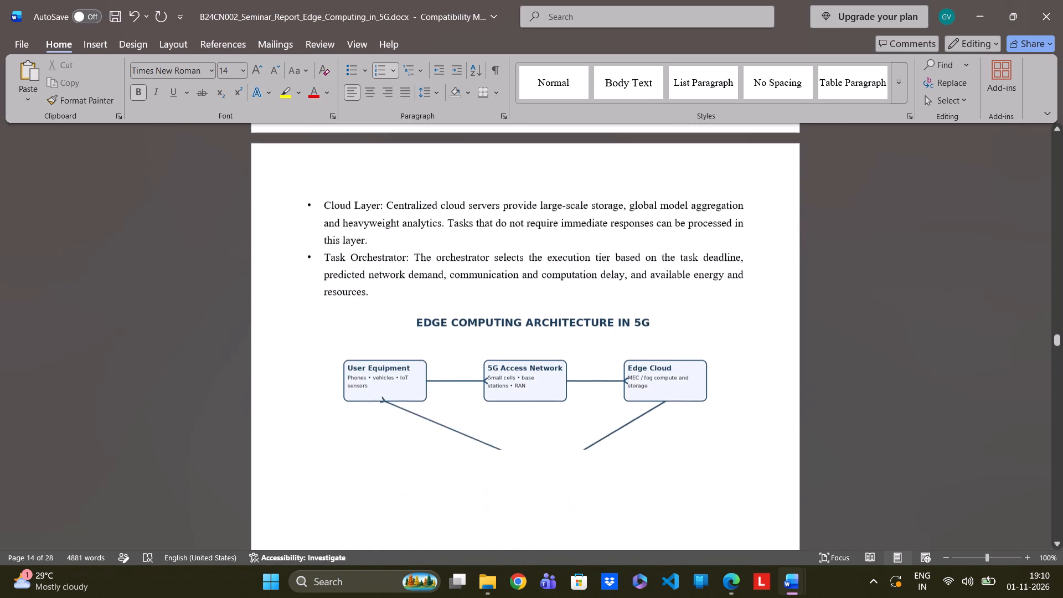
{"action": "scroll", "coordinate": [592, 376], "scroll_direction": "down", "scroll_amount": 2}
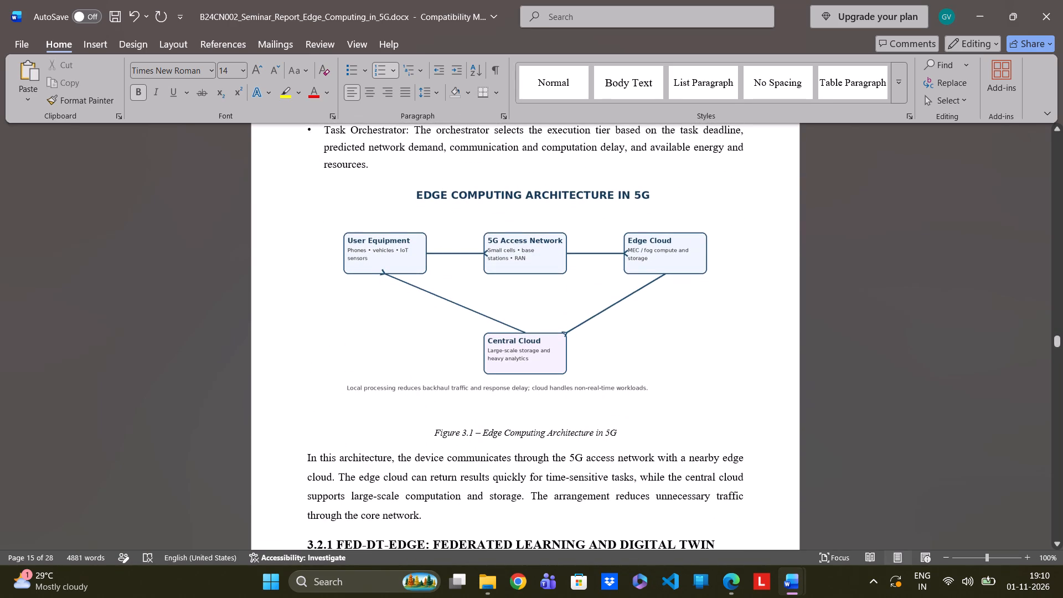
{"action": "scroll", "coordinate": [592, 374], "scroll_direction": "down", "scroll_amount": 9}
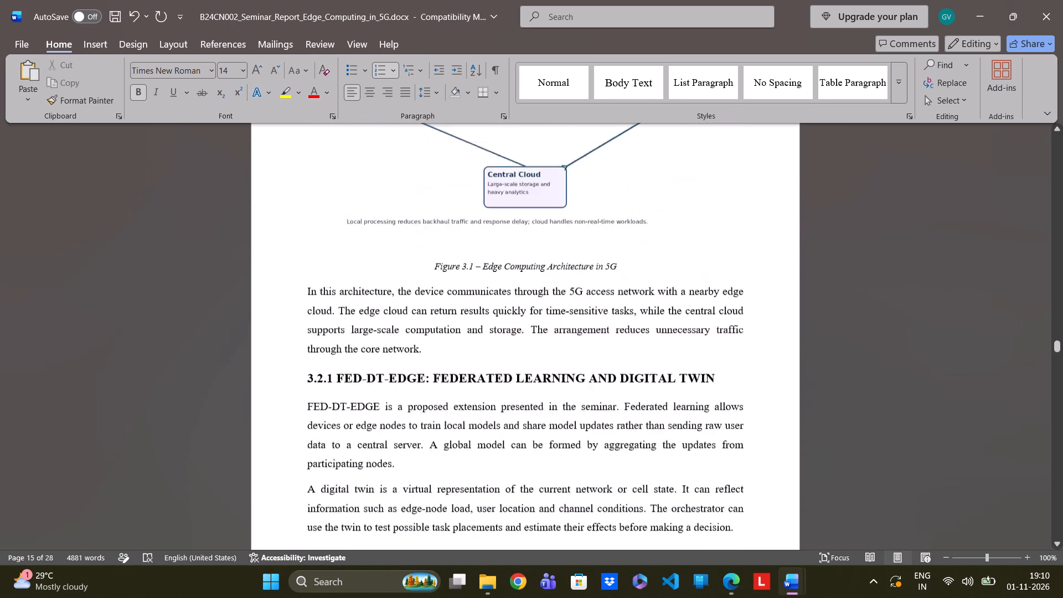
{"action": "scroll", "coordinate": [592, 374], "scroll_direction": "down", "scroll_amount": 17}
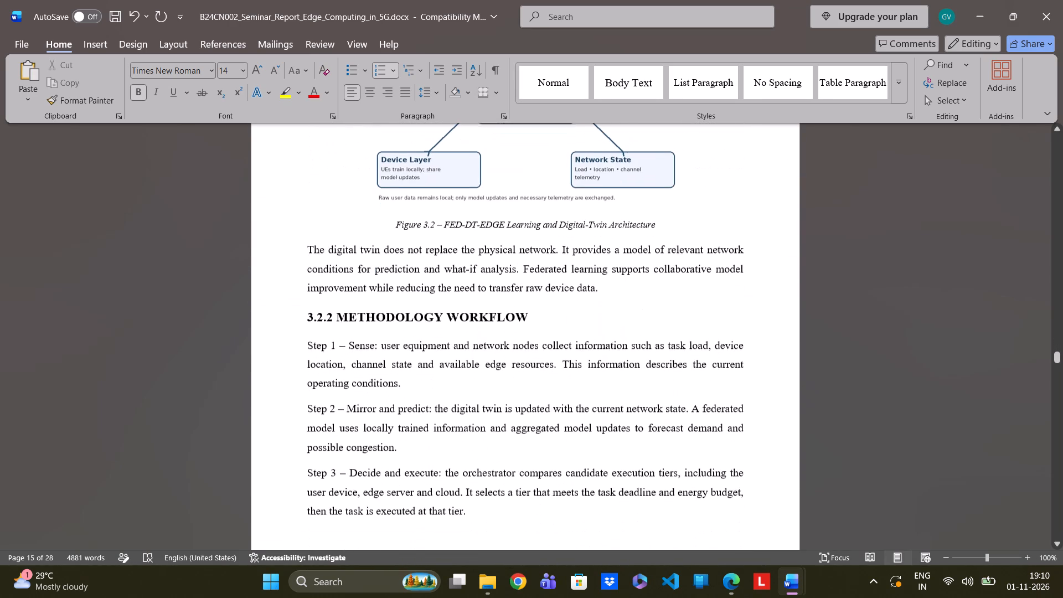
{"action": "scroll", "coordinate": [591, 372], "scroll_direction": "down", "scroll_amount": 19}
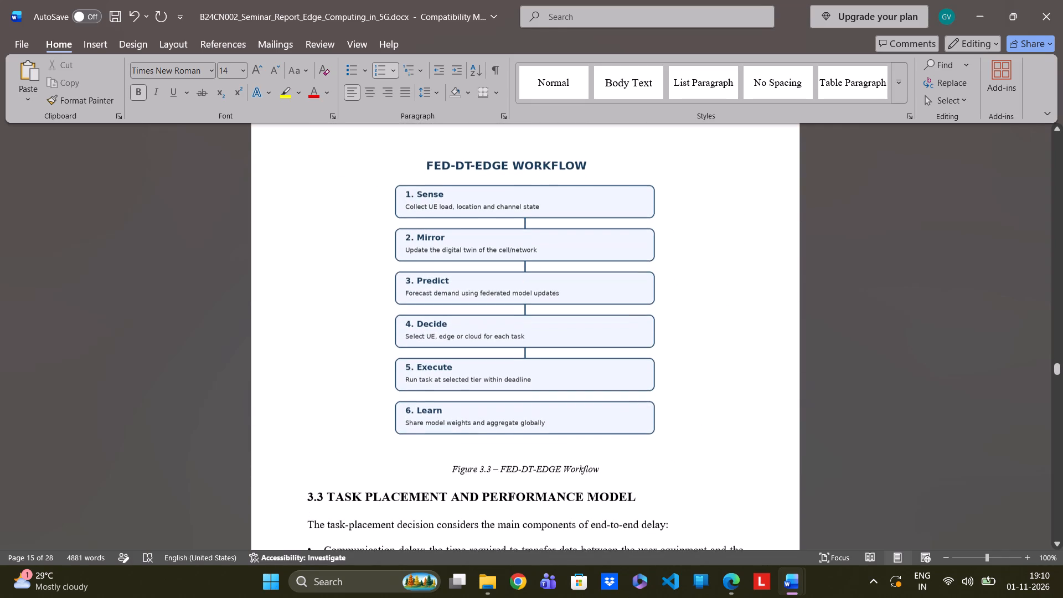
{"action": "scroll", "coordinate": [591, 372], "scroll_direction": "down", "scroll_amount": 14}
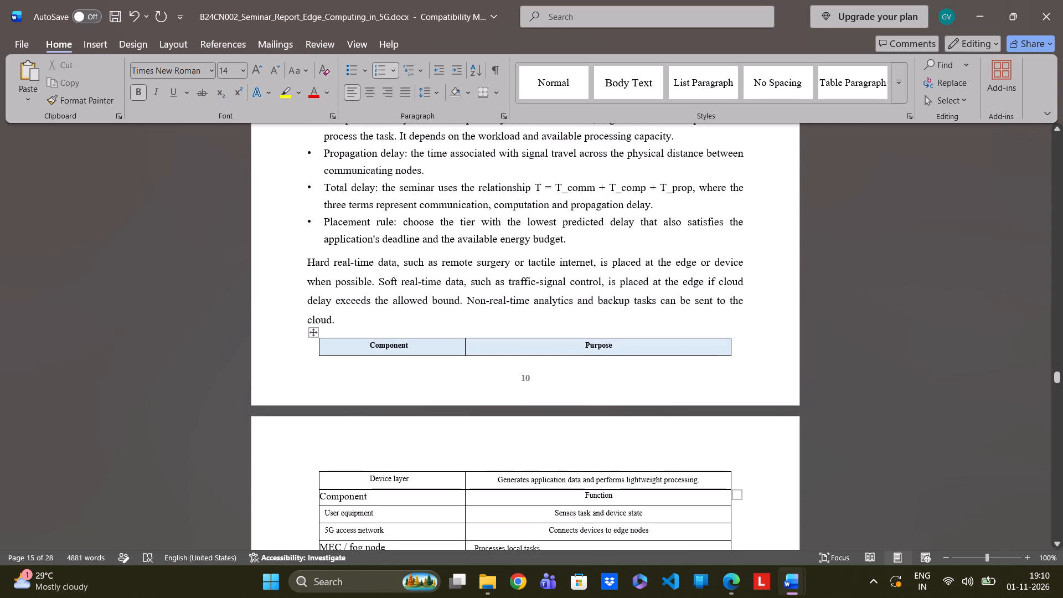
{"action": "scroll", "coordinate": [591, 372], "scroll_direction": "down", "scroll_amount": 4}
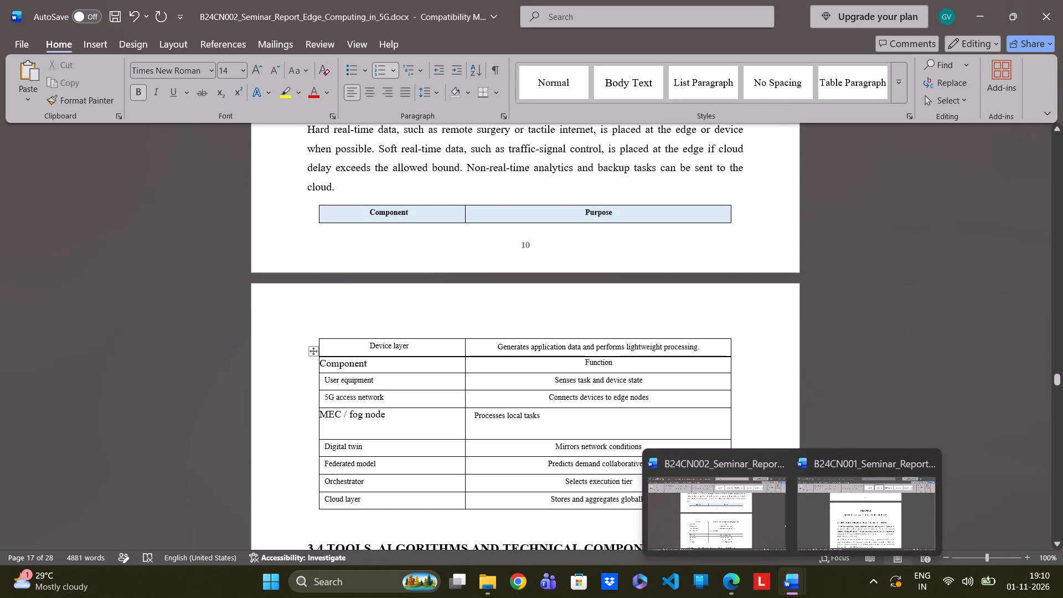
Move the Component and Purpose table off page 10 so that its header row starts on the following page.
{"action": "left_click_drag", "start_coordinate": [564, 209], "coordinate": [564, 224]}
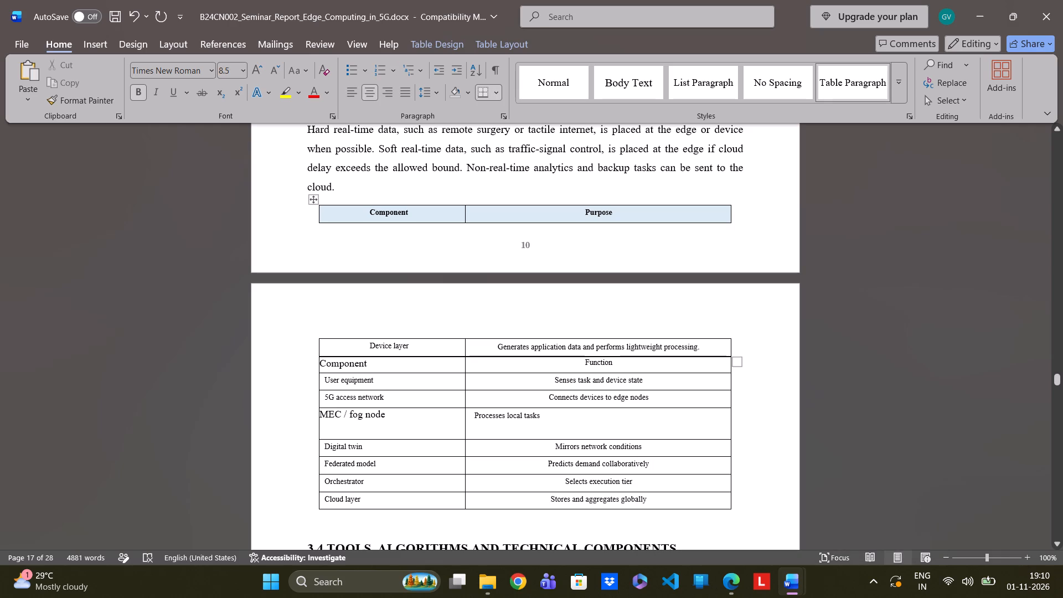
{"action": "left_click_drag", "start_coordinate": [314, 200], "coordinate": [323, 303]}
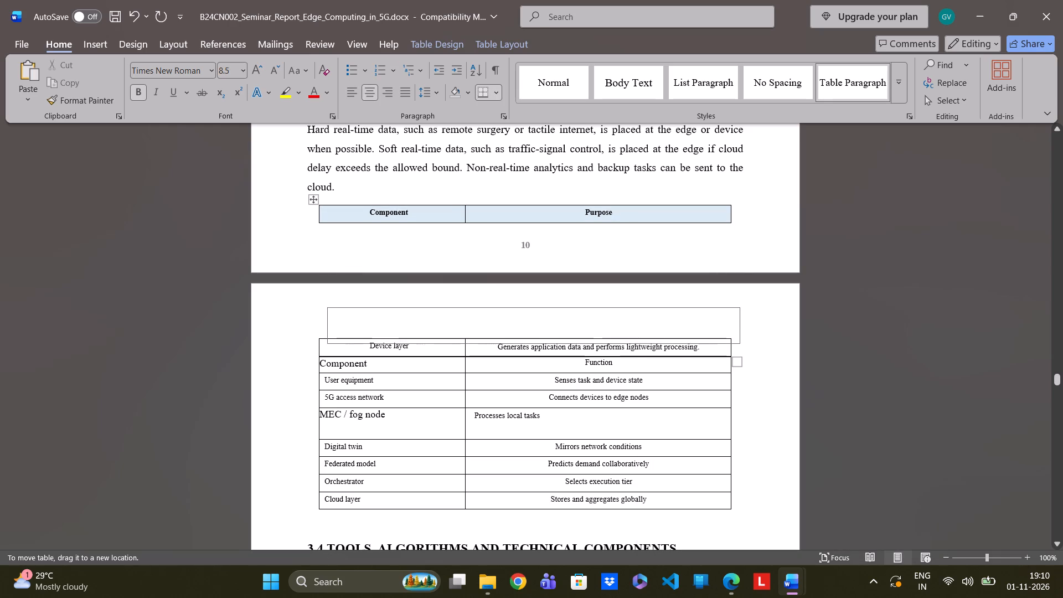
{"action": "left_click_drag", "start_coordinate": [323, 303], "coordinate": [316, 298]}
{"action": "scroll", "coordinate": [400, 323], "scroll_direction": "down", "scroll_amount": 12}
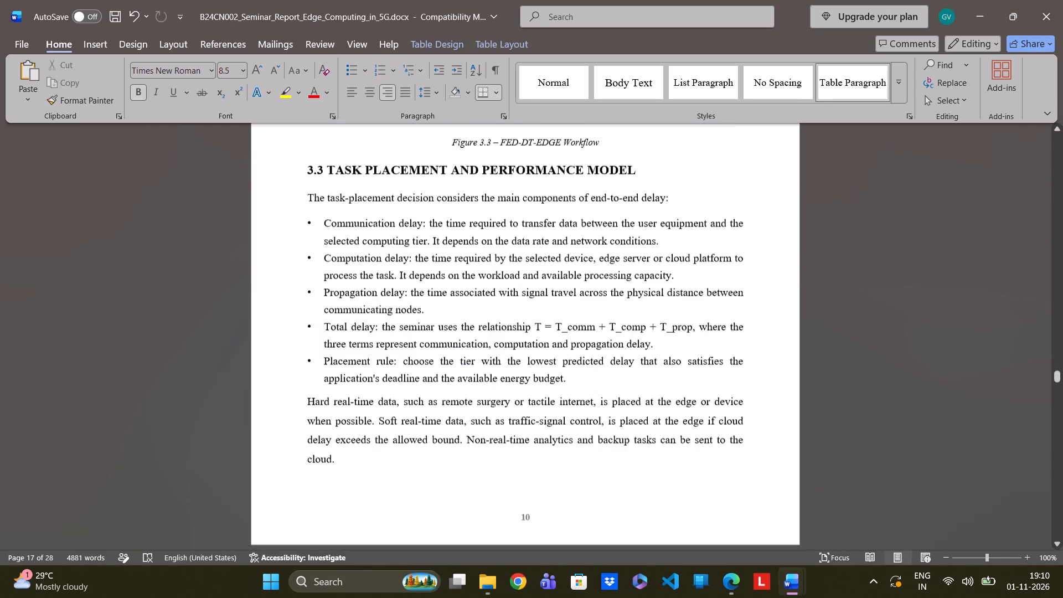
Undo the last change to the Component and Purpose table so its shaded header row is back on page 10.
{"action": "scroll", "coordinate": [419, 312], "scroll_direction": "down", "scroll_amount": 15}
{"action": "scroll", "coordinate": [436, 302], "scroll_direction": "up", "scroll_amount": 10}
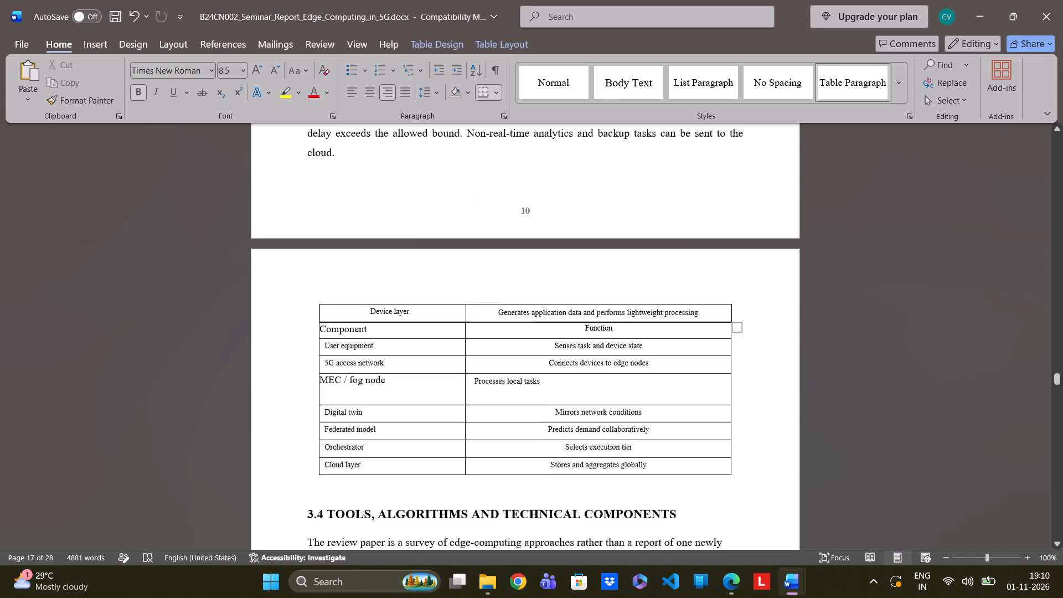
{"action": "scroll", "coordinate": [446, 377], "scroll_direction": "down", "scroll_amount": 9}
{"action": "scroll", "coordinate": [451, 235], "scroll_direction": "up", "scroll_amount": 2}
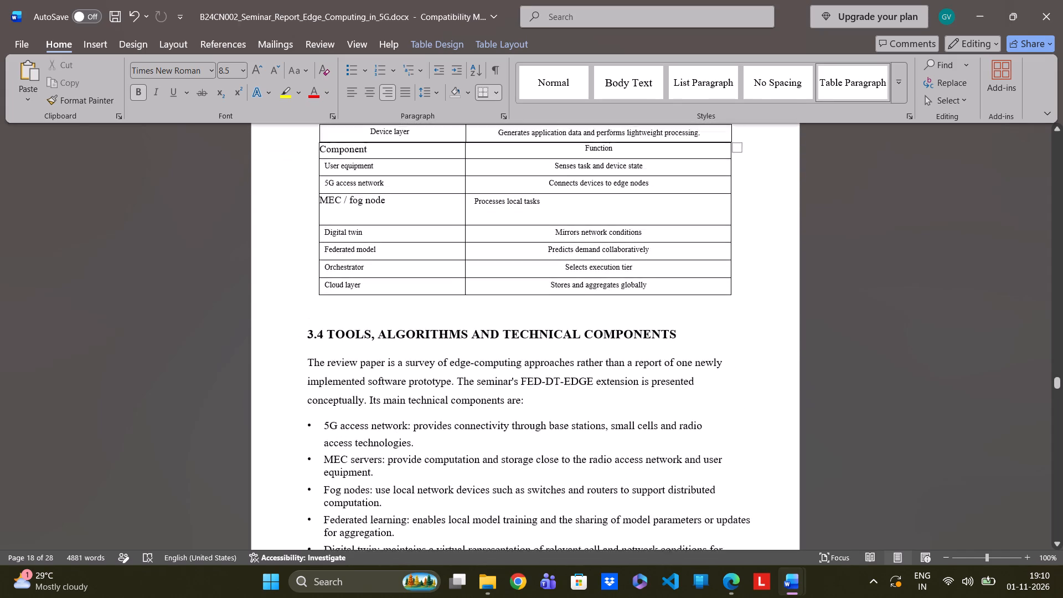
{"action": "scroll", "coordinate": [450, 235], "scroll_direction": "up", "scroll_amount": 3}
{"action": "left_click", "coordinate": [453, 152]}
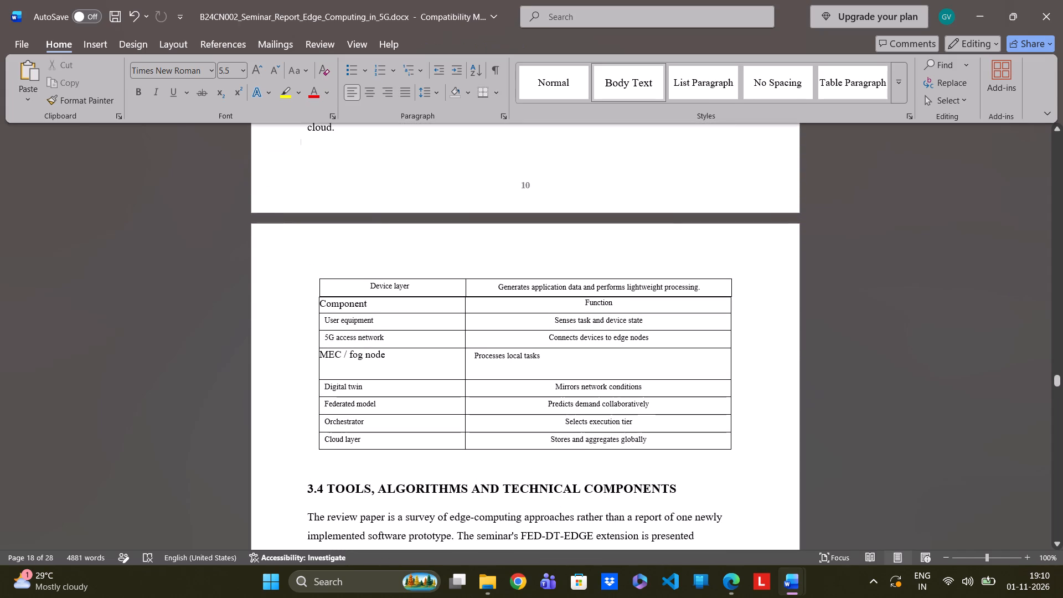
{"action": "key", "text": "ctrl+z"}
{"action": "left_click", "coordinate": [448, 168]}
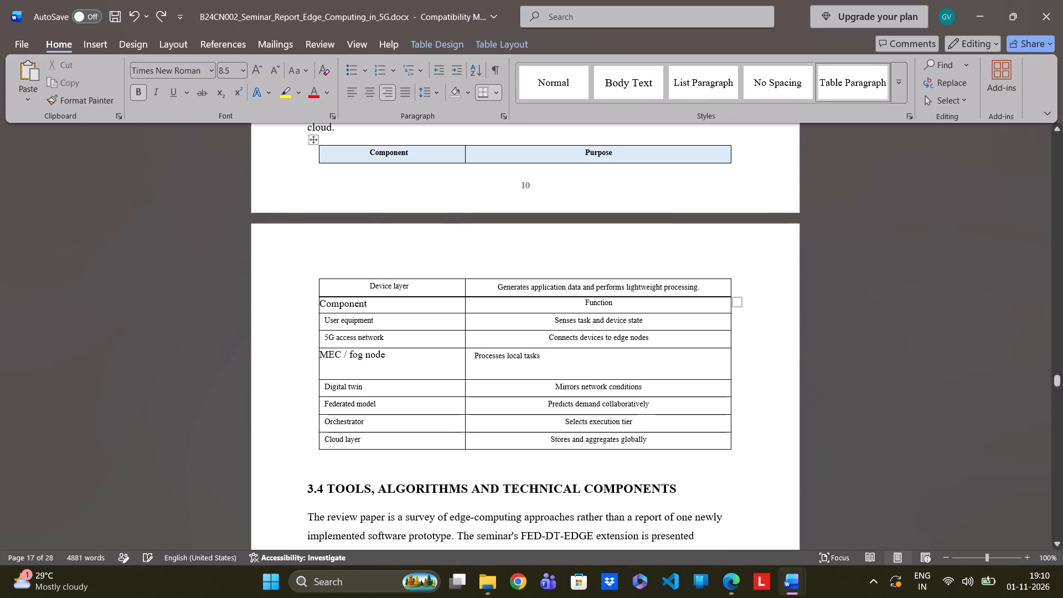
Increase the heights of the Federated model, Orchestrator and Cloud layer rows in the Component and Function table.
{"action": "left_click_drag", "start_coordinate": [466, 448], "coordinate": [467, 457]}
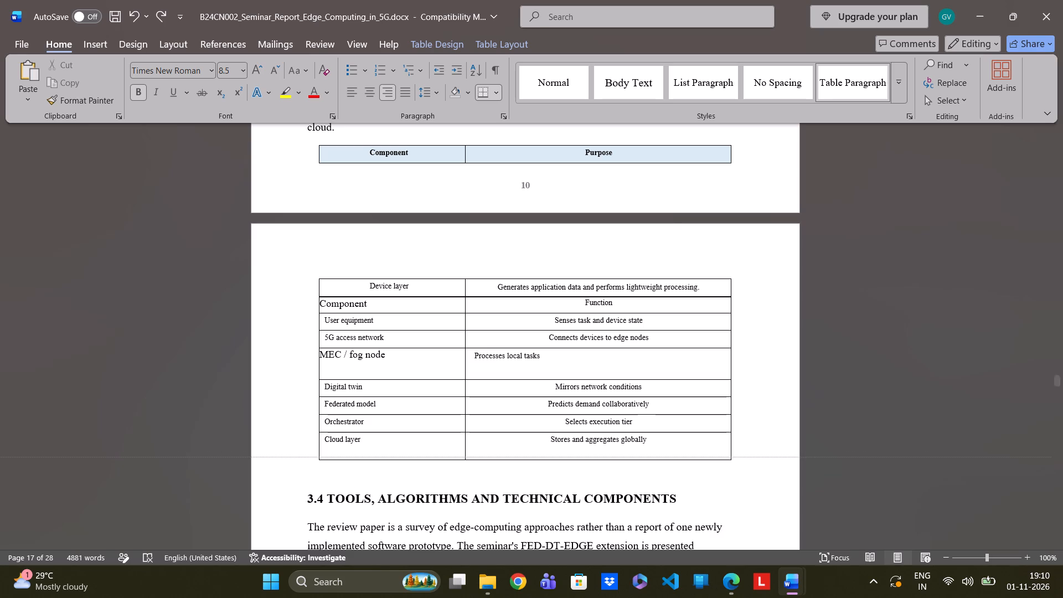
{"action": "left_click_drag", "start_coordinate": [467, 457], "coordinate": [467, 461]}
{"action": "left_click", "coordinate": [465, 432]}
{"action": "left_click_drag", "start_coordinate": [465, 432], "coordinate": [465, 441]}
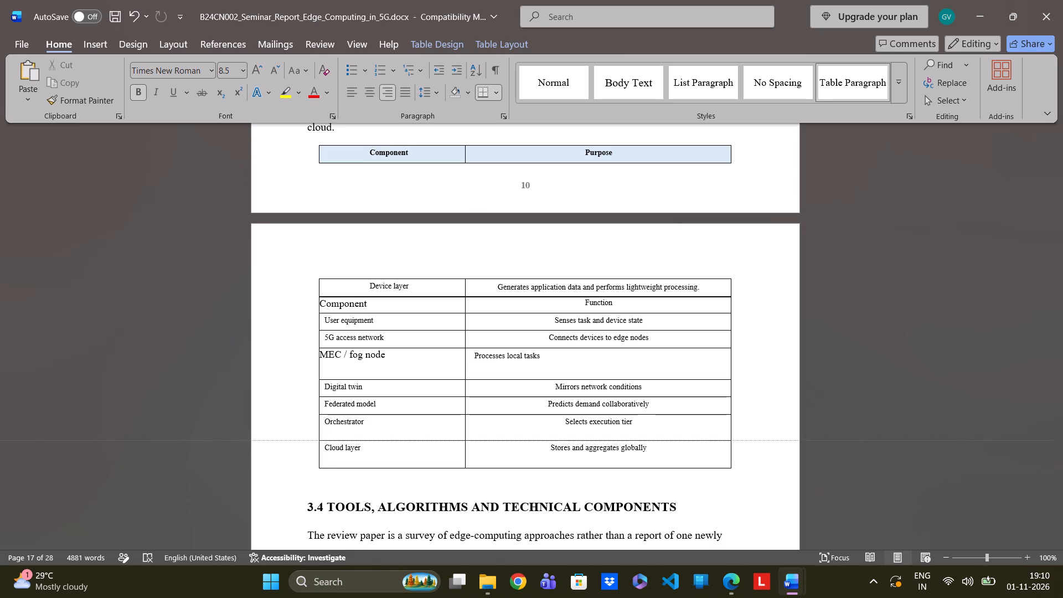
{"action": "left_click_drag", "start_coordinate": [465, 441], "coordinate": [465, 444]}
{"action": "left_click_drag", "start_coordinate": [463, 416], "coordinate": [465, 433]}
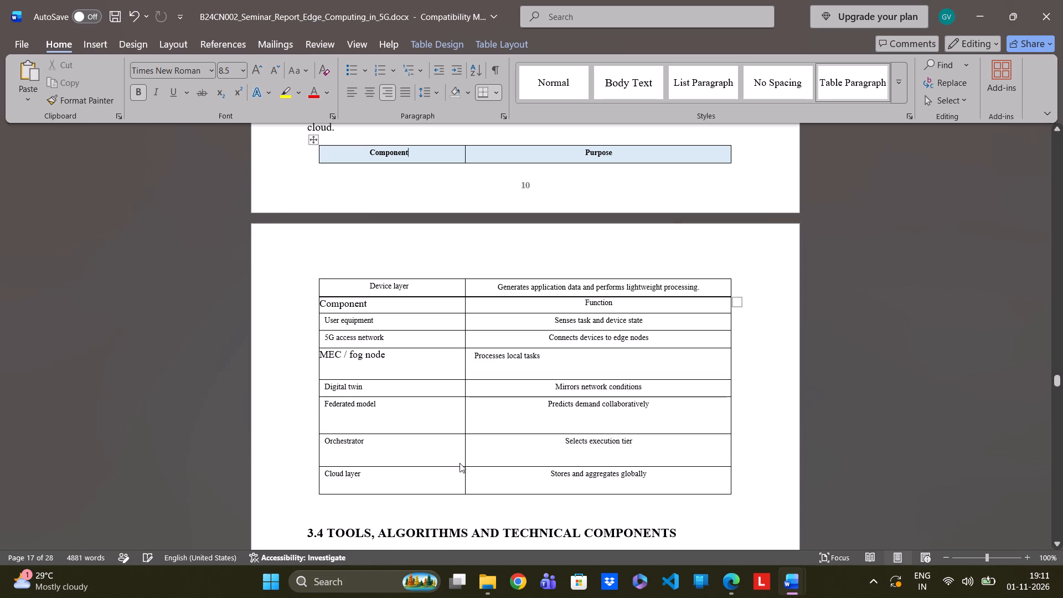
{"action": "left_click", "coordinate": [467, 466]}
{"action": "left_click_drag", "start_coordinate": [463, 466], "coordinate": [463, 465]}
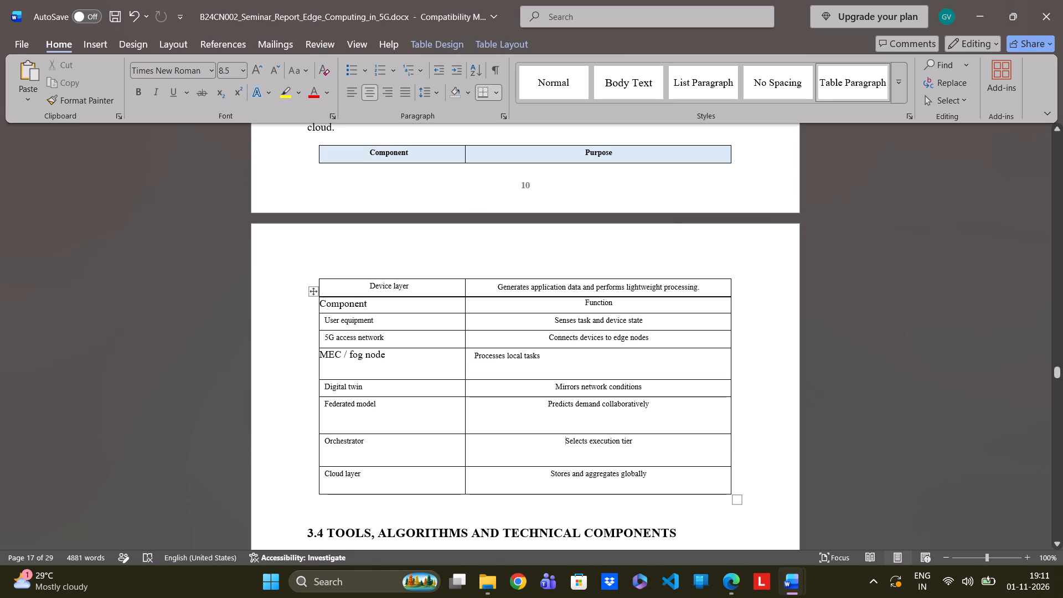
{"action": "left_click_drag", "start_coordinate": [463, 465], "coordinate": [463, 455]}
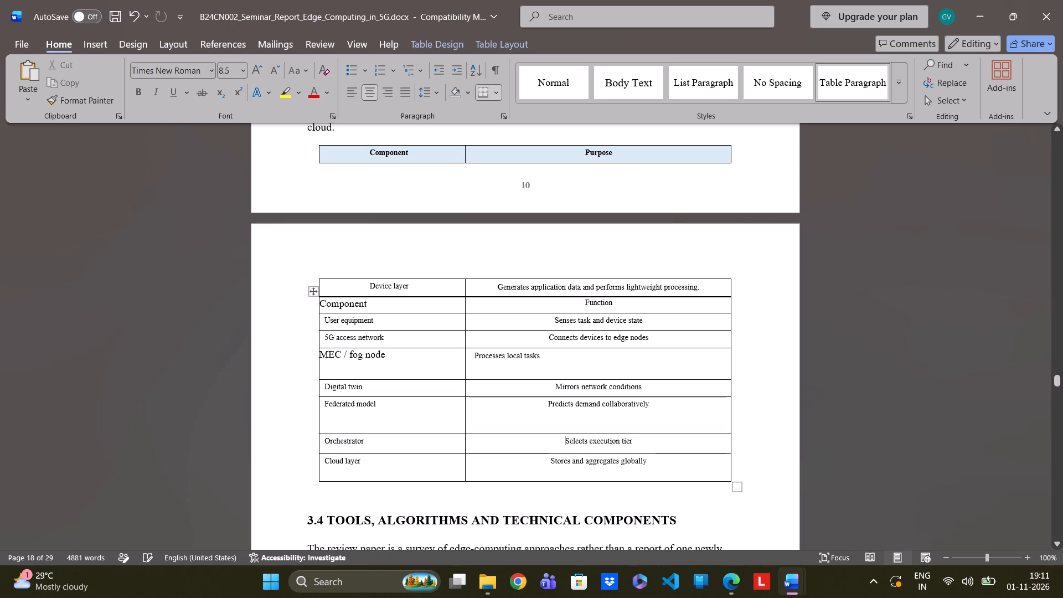
{"action": "left_click", "coordinate": [465, 482]}
{"action": "left_click_drag", "start_coordinate": [463, 481], "coordinate": [463, 473]}
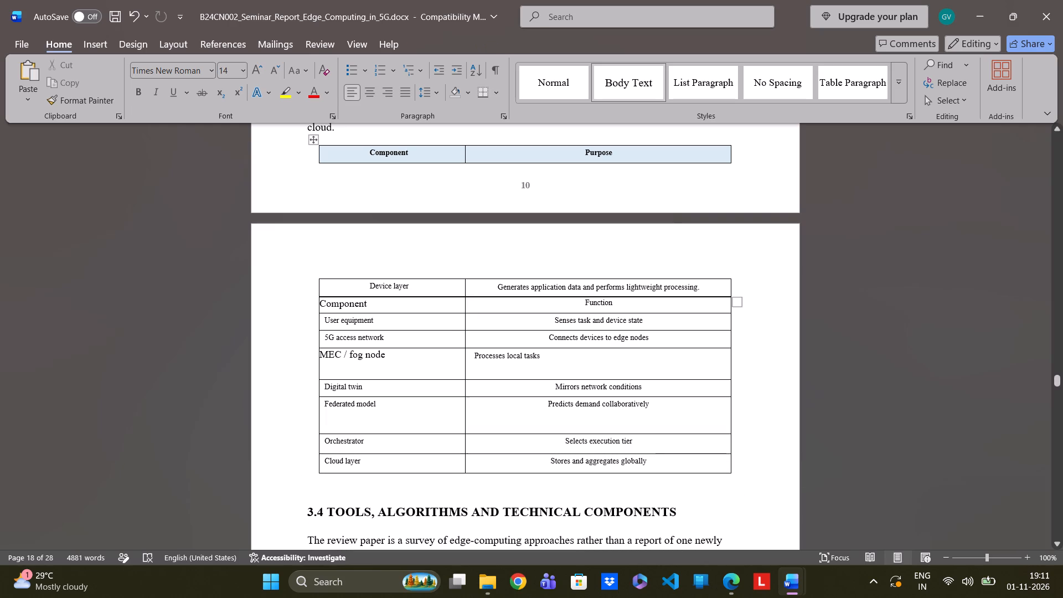
Insert an empty row above the Device layer row of the Component and Purpose table.
{"action": "left_click_drag", "start_coordinate": [314, 278], "coordinate": [317, 293]}
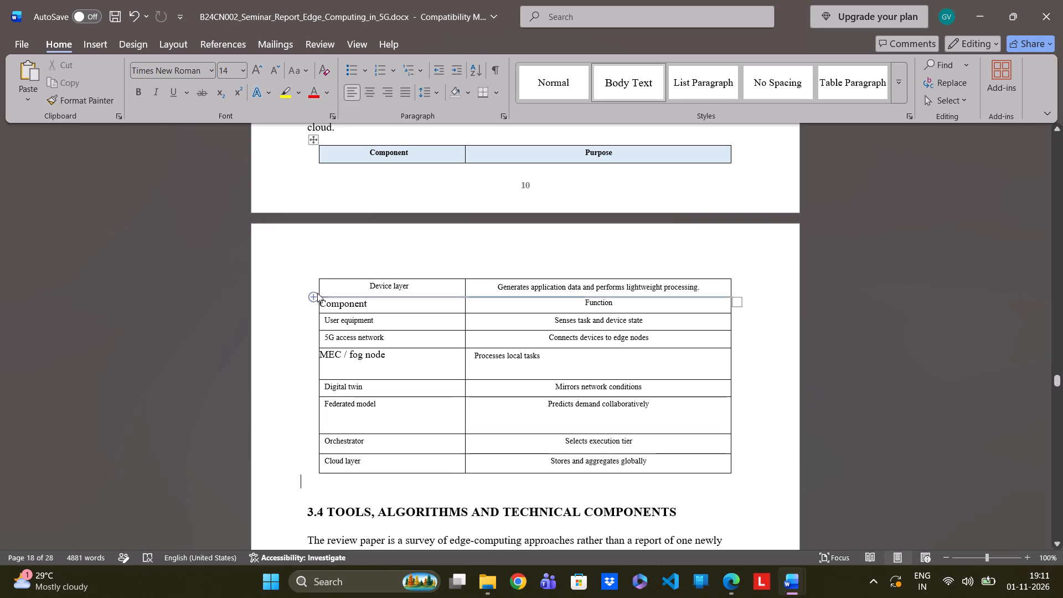
{"action": "left_click_drag", "start_coordinate": [317, 293], "coordinate": [317, 265]}
{"action": "left_click", "coordinate": [313, 279]}
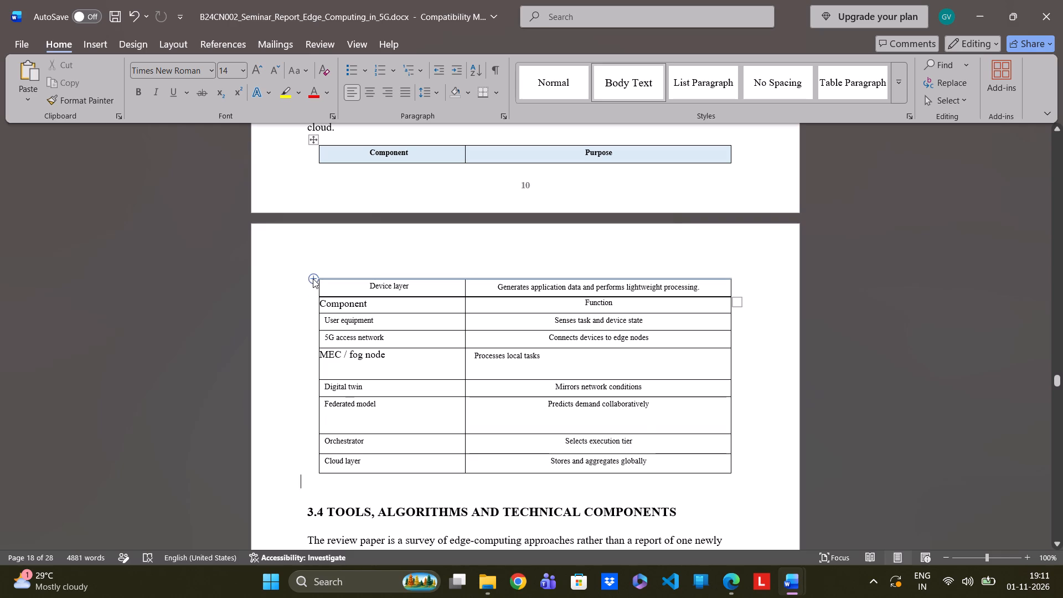
{"action": "left_click", "coordinate": [376, 290]}
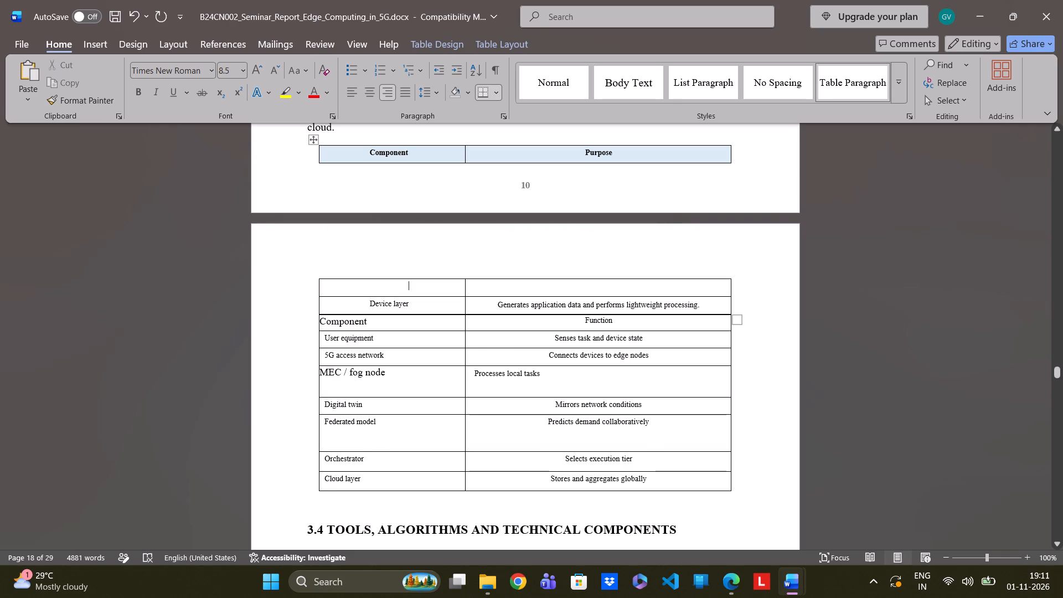
Copy the Component and Purpose header texts from page 10 into the two cells of the empty row above Device layer.
{"action": "left_click_drag", "start_coordinate": [618, 149], "coordinate": [570, 150]}
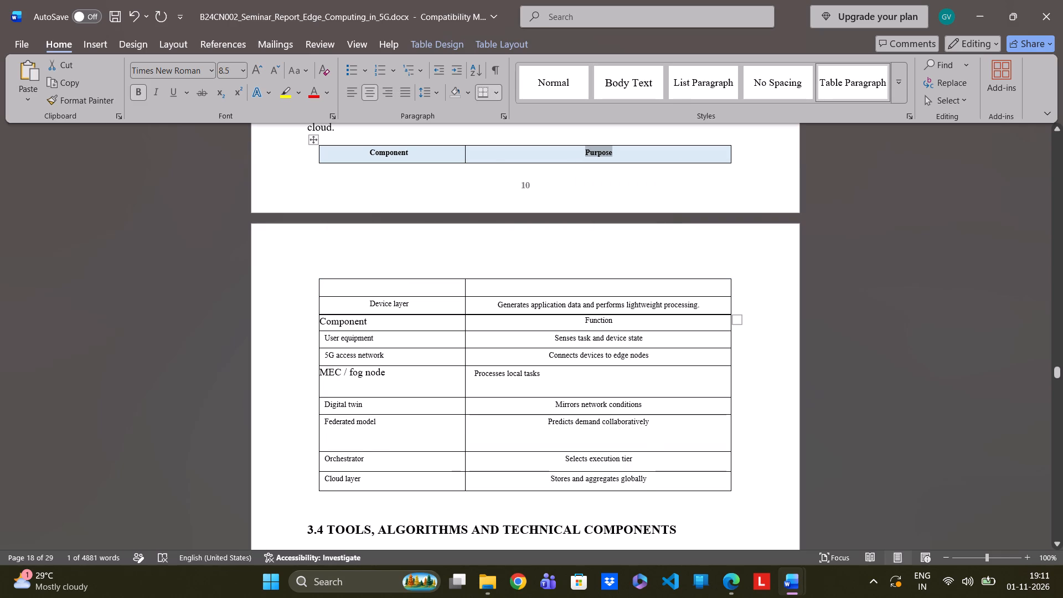
{"action": "left_click_drag", "start_coordinate": [410, 153], "coordinate": [358, 148]}
{"action": "key", "text": "ctrl+c"}
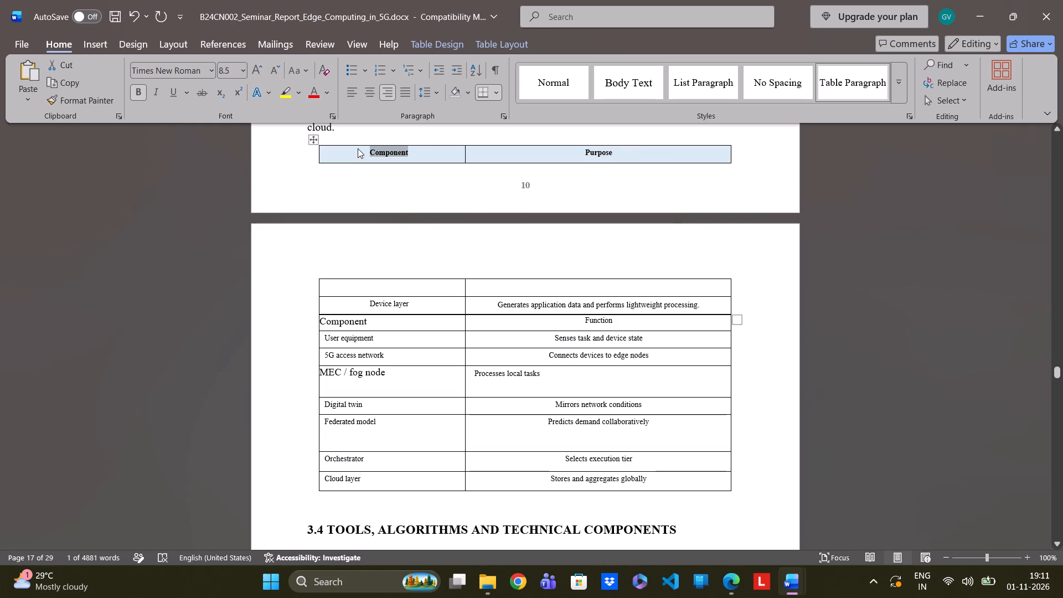
{"action": "left_click", "coordinate": [391, 289]}
{"action": "key", "text": "ctrl+v"}
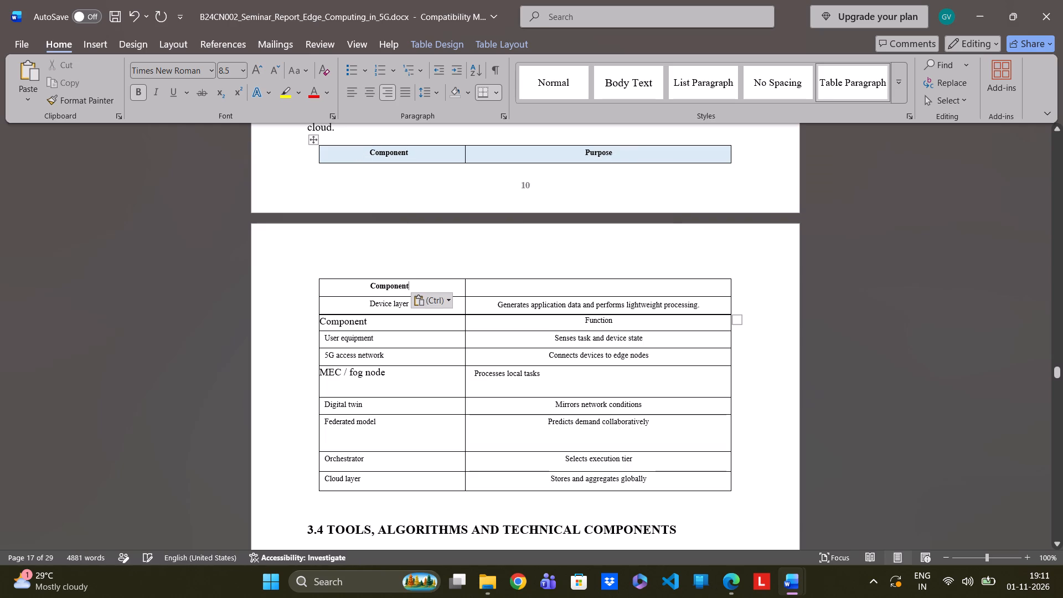
{"action": "left_click_drag", "start_coordinate": [621, 151], "coordinate": [569, 154]}
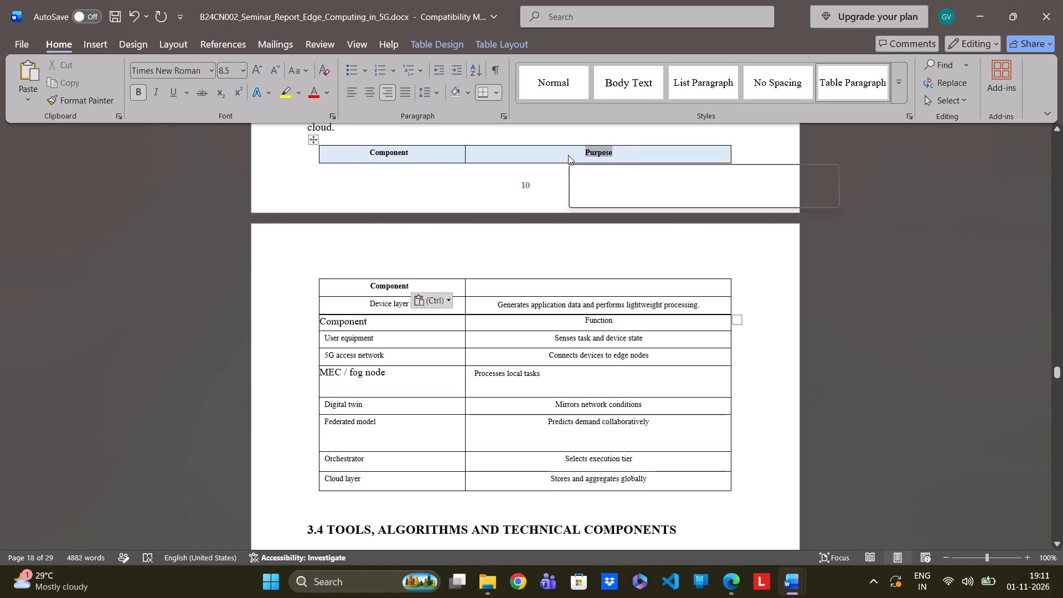
{"action": "key", "text": "ctrl+c"}
{"action": "left_click", "coordinate": [587, 287]}
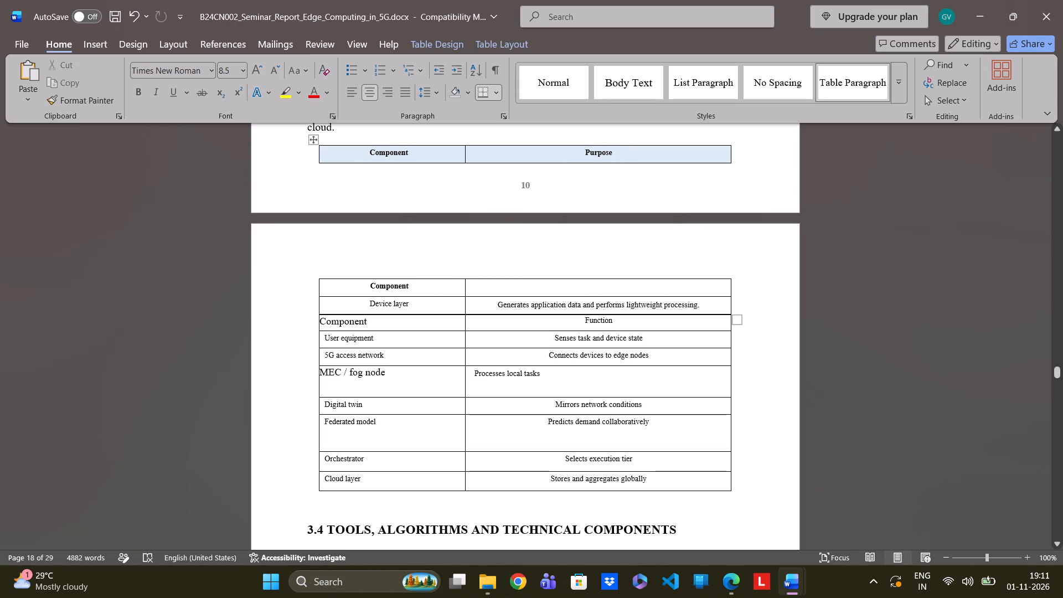
{"action": "key", "text": "ctrl+v"}
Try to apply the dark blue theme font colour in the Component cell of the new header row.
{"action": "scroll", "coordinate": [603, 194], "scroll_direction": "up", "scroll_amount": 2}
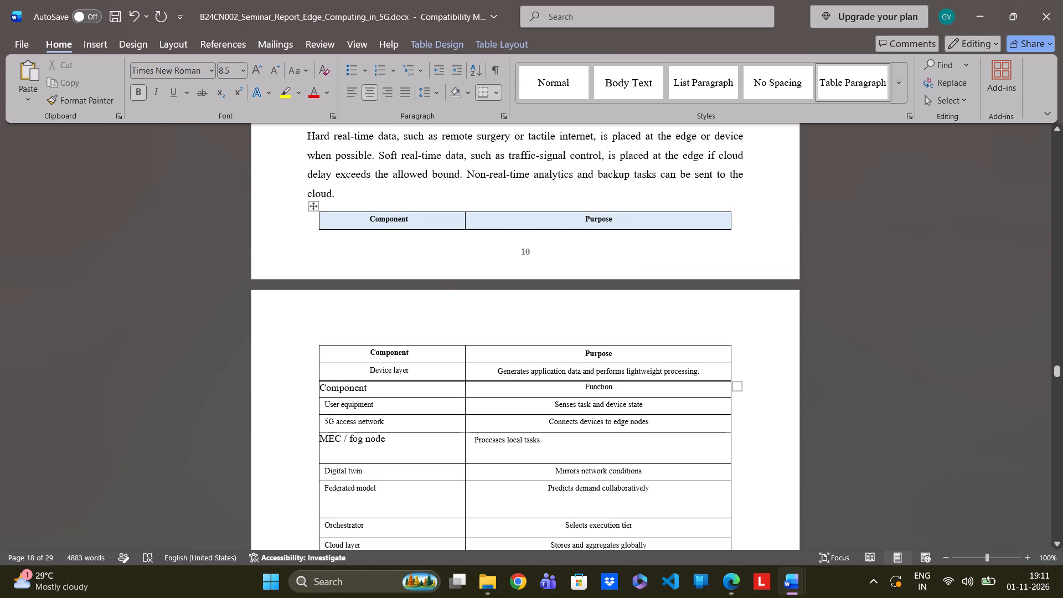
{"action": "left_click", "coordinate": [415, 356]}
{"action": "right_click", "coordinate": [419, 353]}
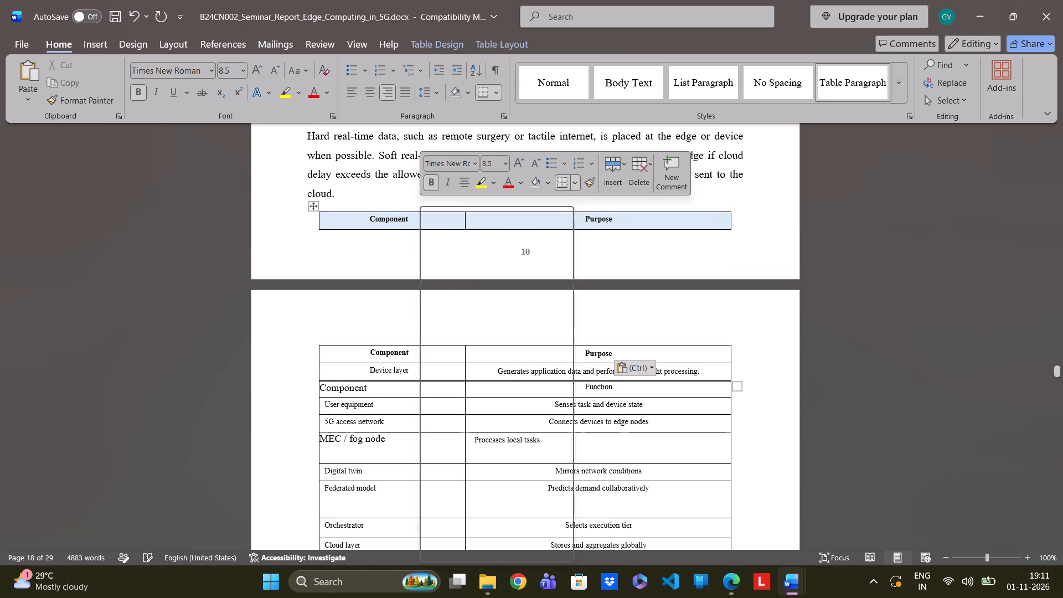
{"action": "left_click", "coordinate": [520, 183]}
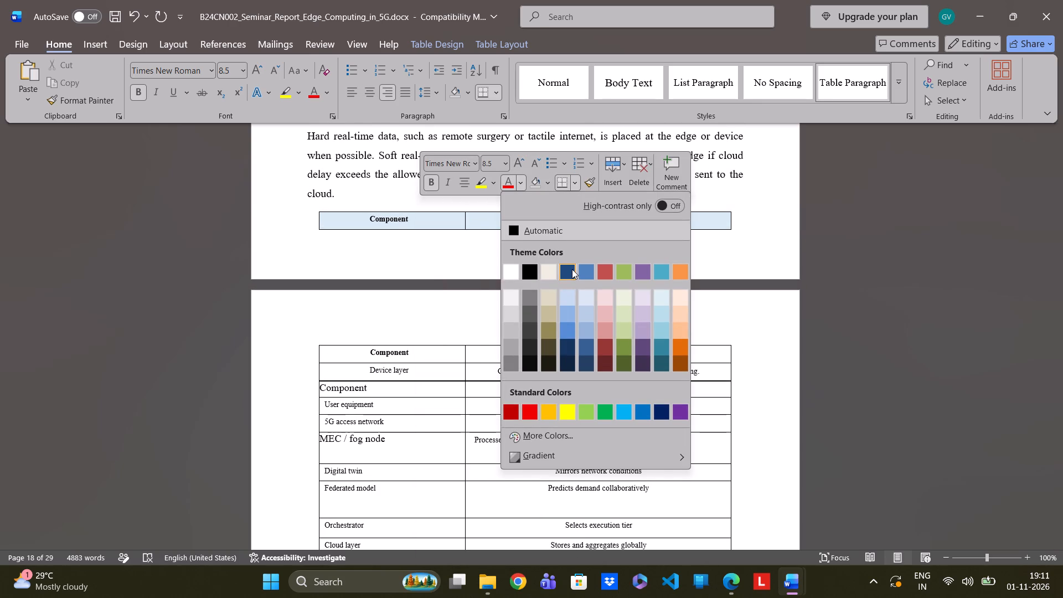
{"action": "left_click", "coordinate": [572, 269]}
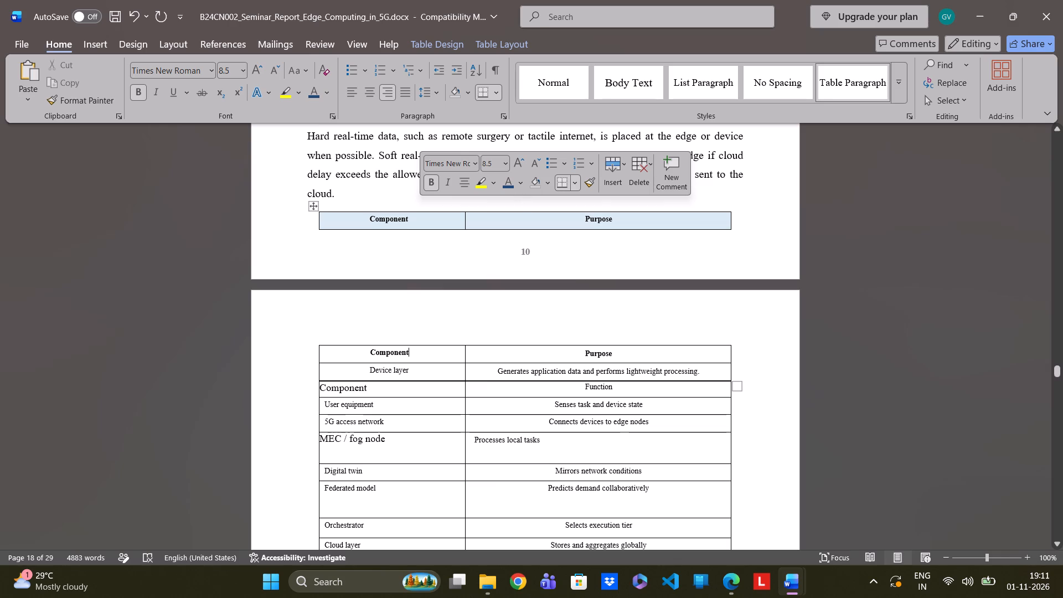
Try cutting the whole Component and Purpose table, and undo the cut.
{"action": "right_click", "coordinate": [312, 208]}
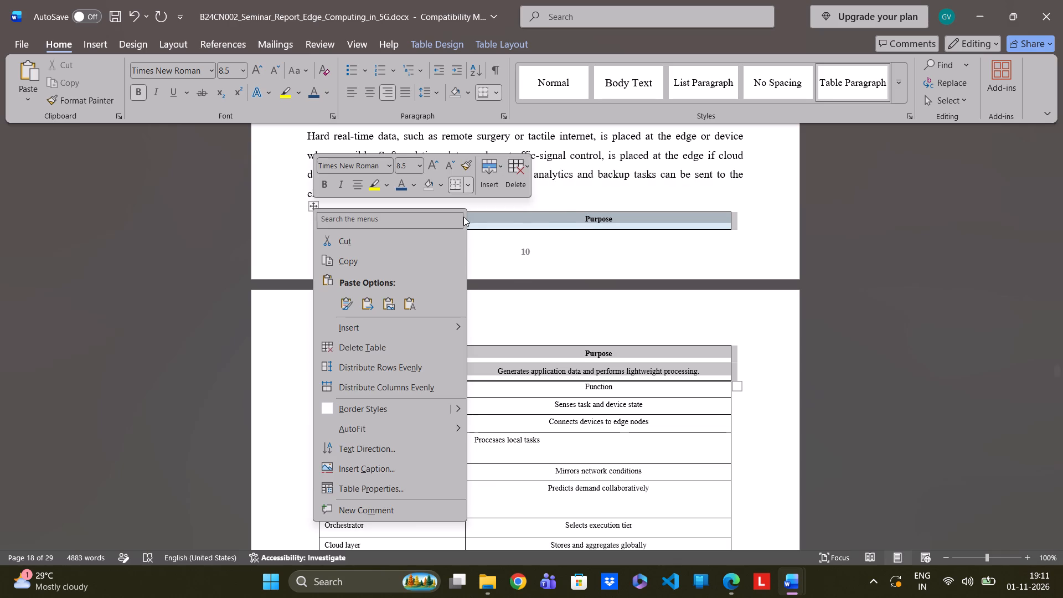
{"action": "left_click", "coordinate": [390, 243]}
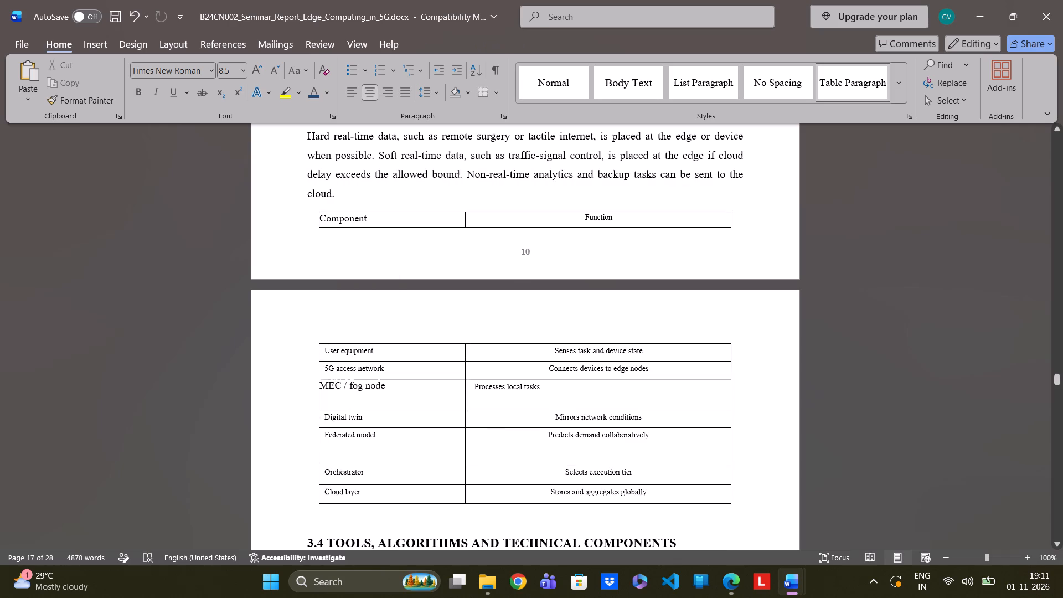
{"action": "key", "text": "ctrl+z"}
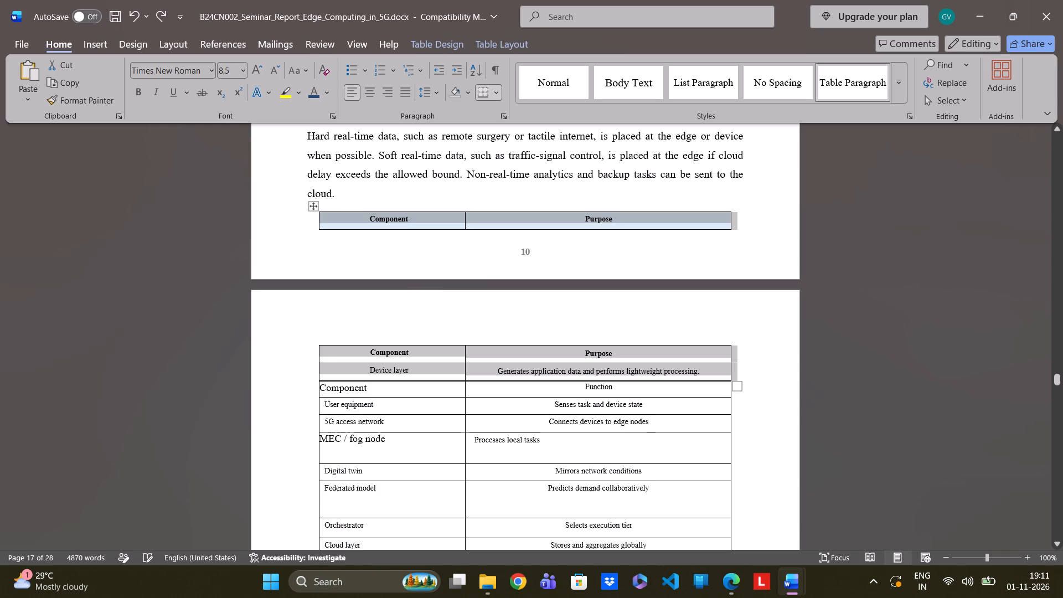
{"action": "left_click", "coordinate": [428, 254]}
Resize the Component and Function table to slightly taller rows, keeping its right edge aligned with the table above.
{"action": "scroll", "coordinate": [432, 255], "scroll_direction": "down", "scroll_amount": 3}
{"action": "scroll", "coordinate": [667, 276], "scroll_direction": "down", "scroll_amount": 1}
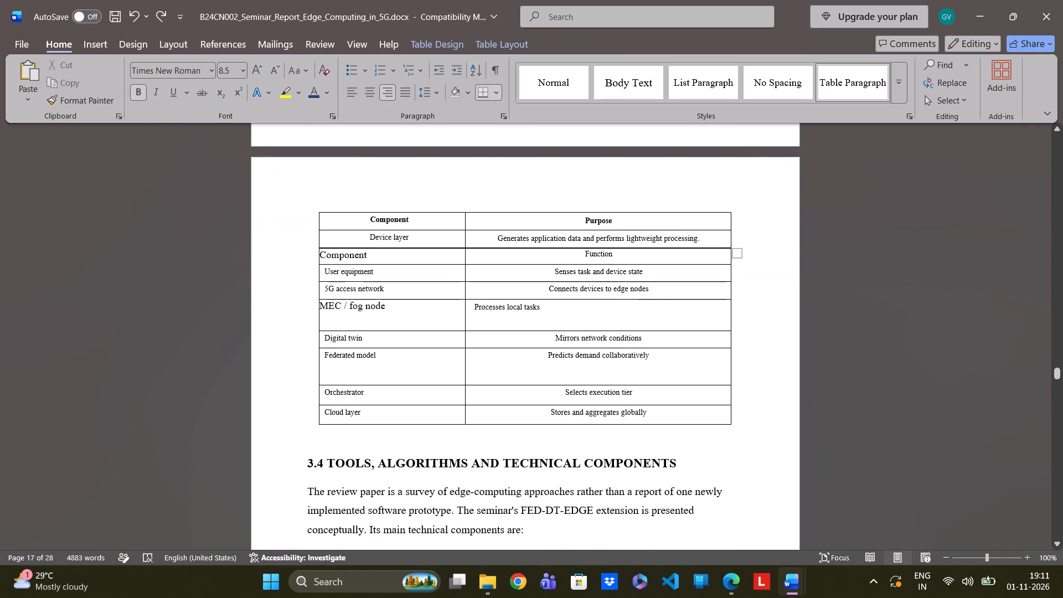
{"action": "left_click", "coordinate": [750, 279]}
{"action": "left_click_drag", "start_coordinate": [736, 432], "coordinate": [740, 439]}
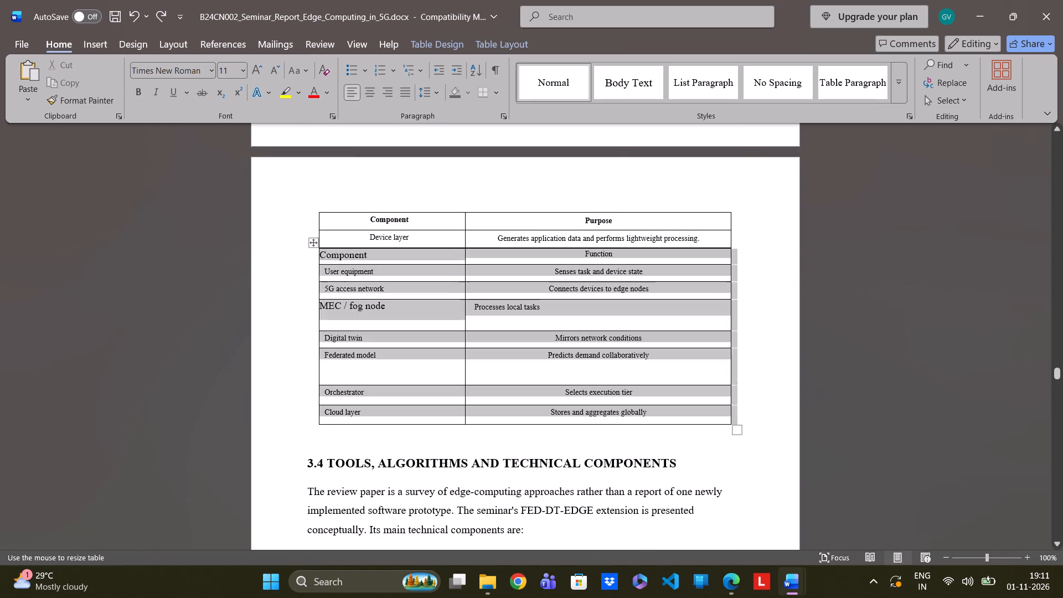
{"action": "left_click_drag", "start_coordinate": [740, 439], "coordinate": [742, 442]}
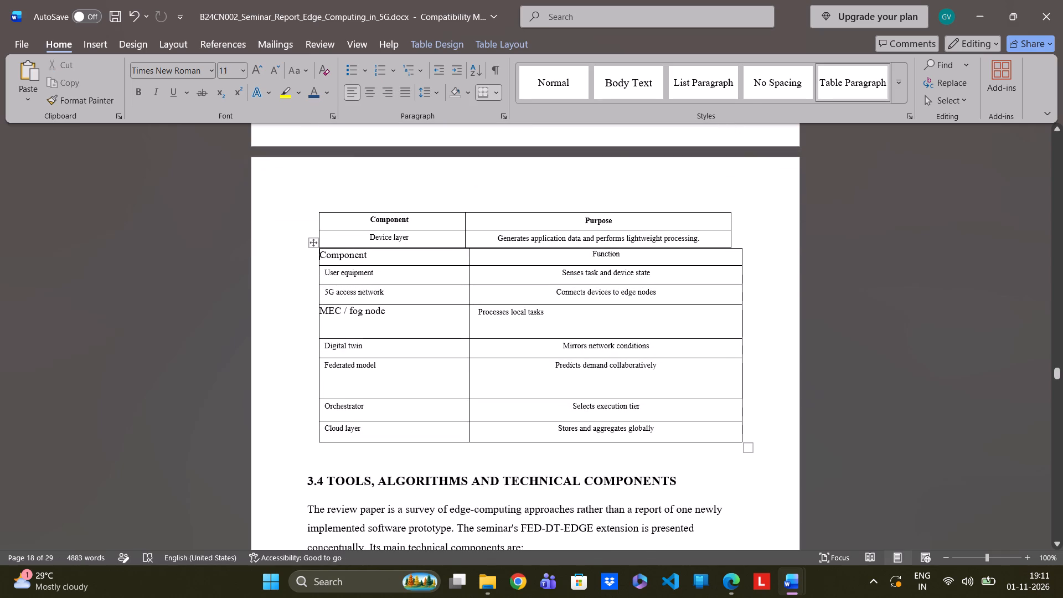
{"action": "left_click_drag", "start_coordinate": [749, 447], "coordinate": [732, 439]}
{"action": "left_click", "coordinate": [692, 269]}
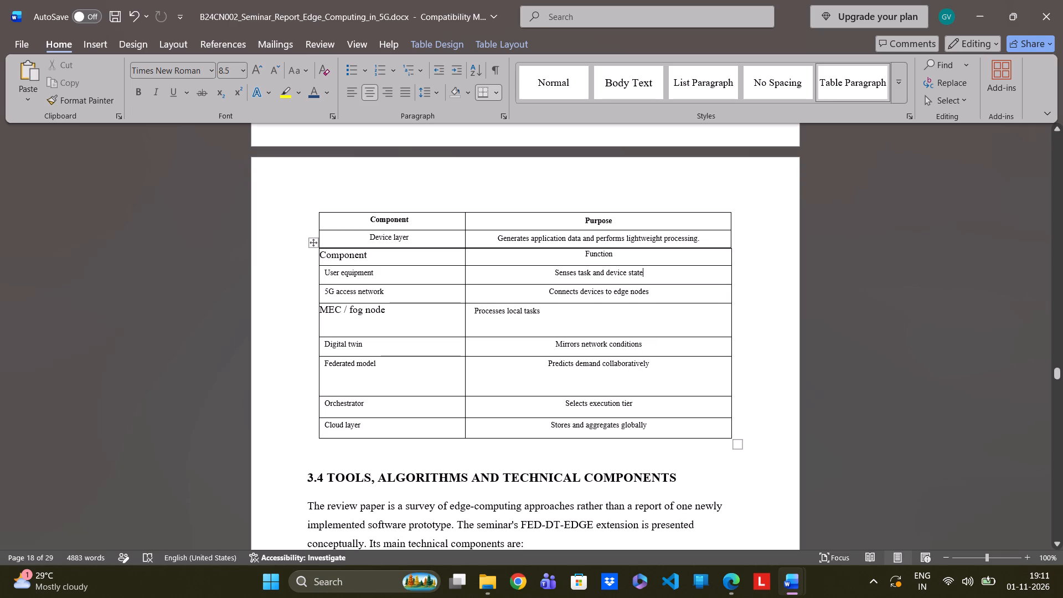
Review the layout from the Component and Purpose header row on page 10 through the section 3.4 bullet list.
{"action": "scroll", "coordinate": [545, 322], "scroll_direction": "up", "scroll_amount": 6}
{"action": "scroll", "coordinate": [549, 324], "scroll_direction": "down", "scroll_amount": 5}
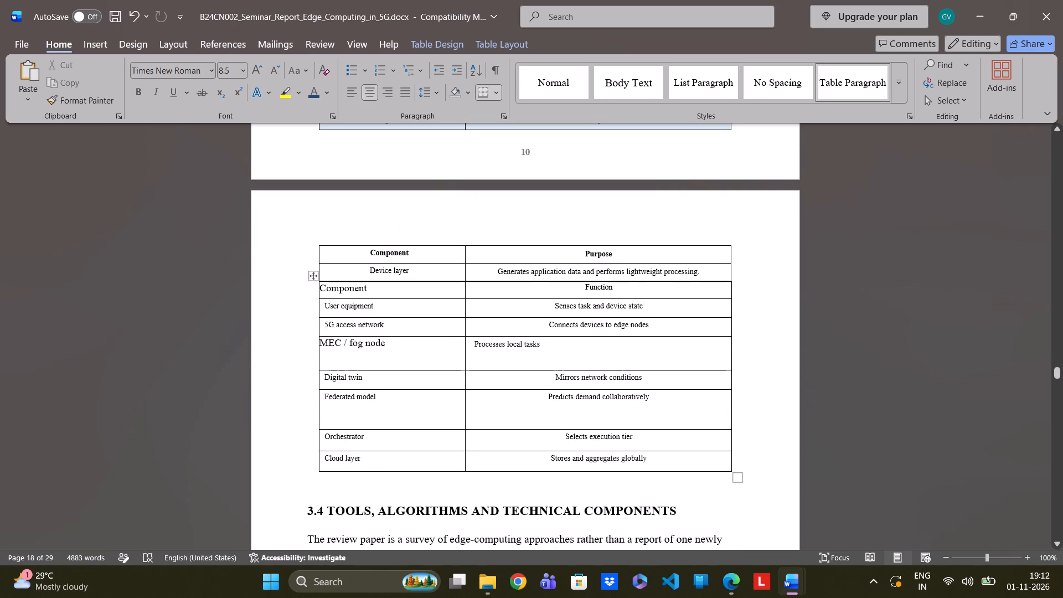
{"action": "scroll", "coordinate": [549, 324], "scroll_direction": "up", "scroll_amount": 3}
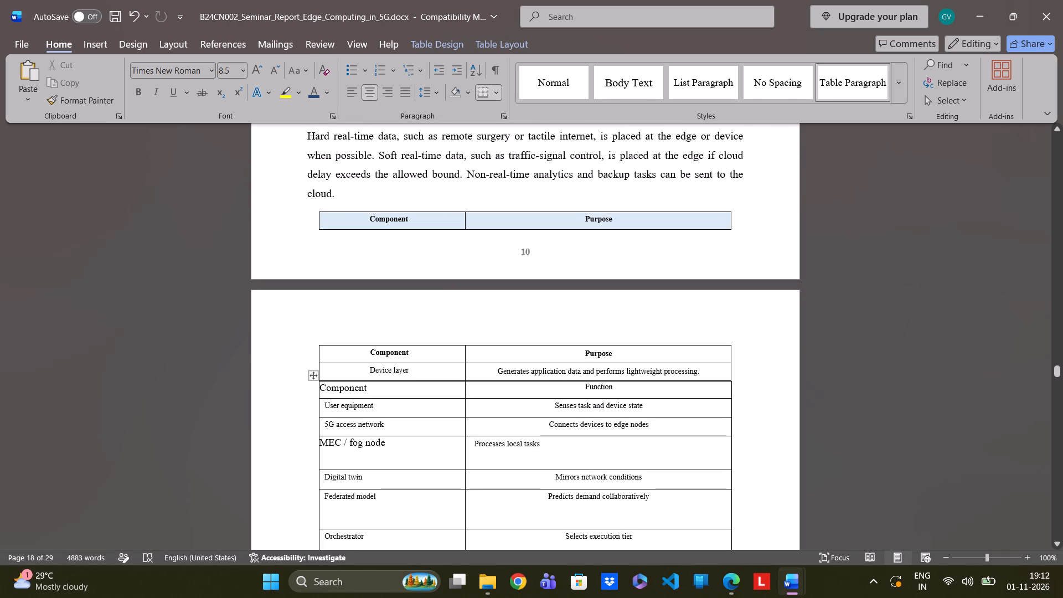
{"action": "scroll", "coordinate": [692, 356], "scroll_direction": "down", "scroll_amount": 2}
{"action": "left_click", "coordinate": [736, 593]}
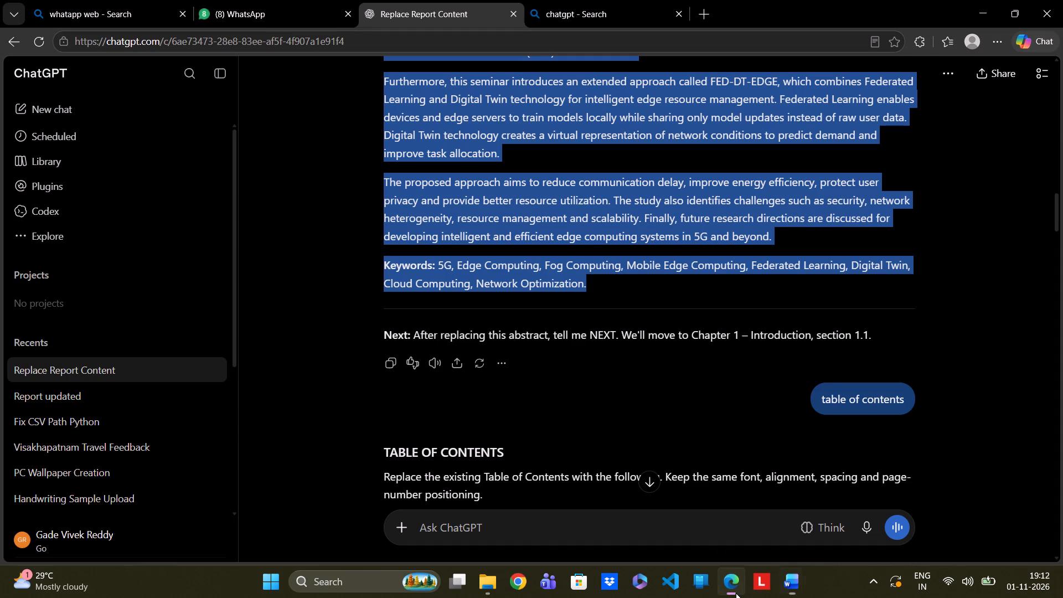
{"action": "left_click", "coordinate": [975, 4]}
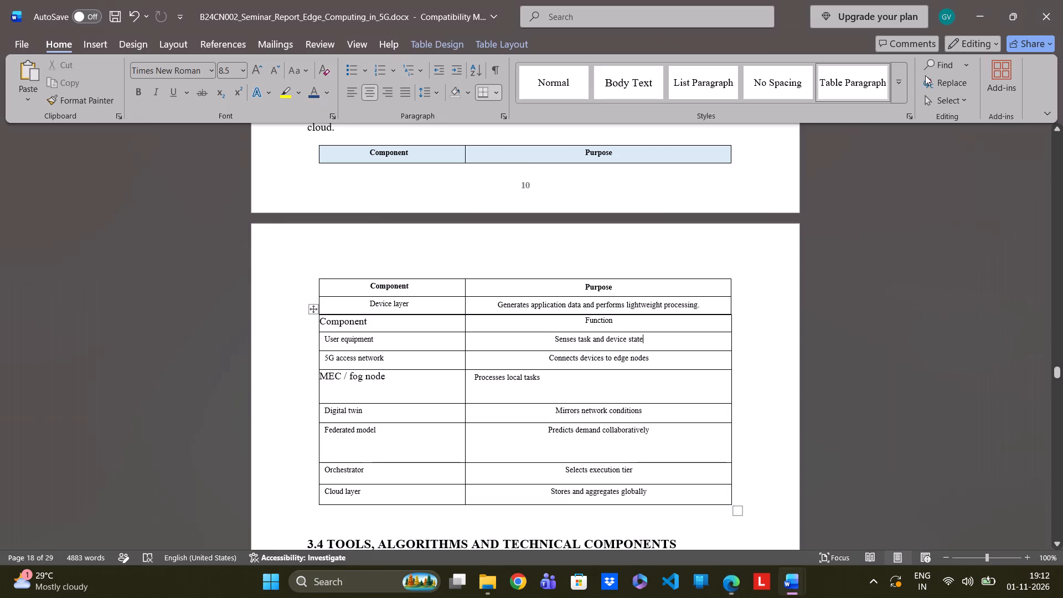
{"action": "scroll", "coordinate": [756, 282], "scroll_direction": "up", "scroll_amount": 3}
{"action": "scroll", "coordinate": [758, 287], "scroll_direction": "down", "scroll_amount": 13}
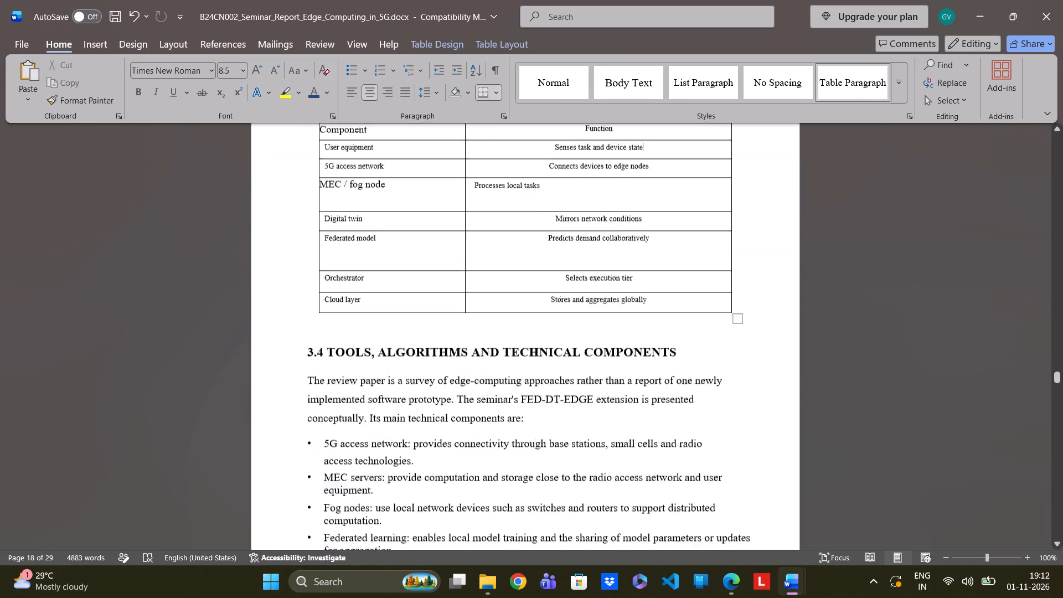
{"action": "scroll", "coordinate": [758, 287], "scroll_direction": "down", "scroll_amount": 1}
{"action": "scroll", "coordinate": [761, 285], "scroll_direction": "up", "scroll_amount": 1}
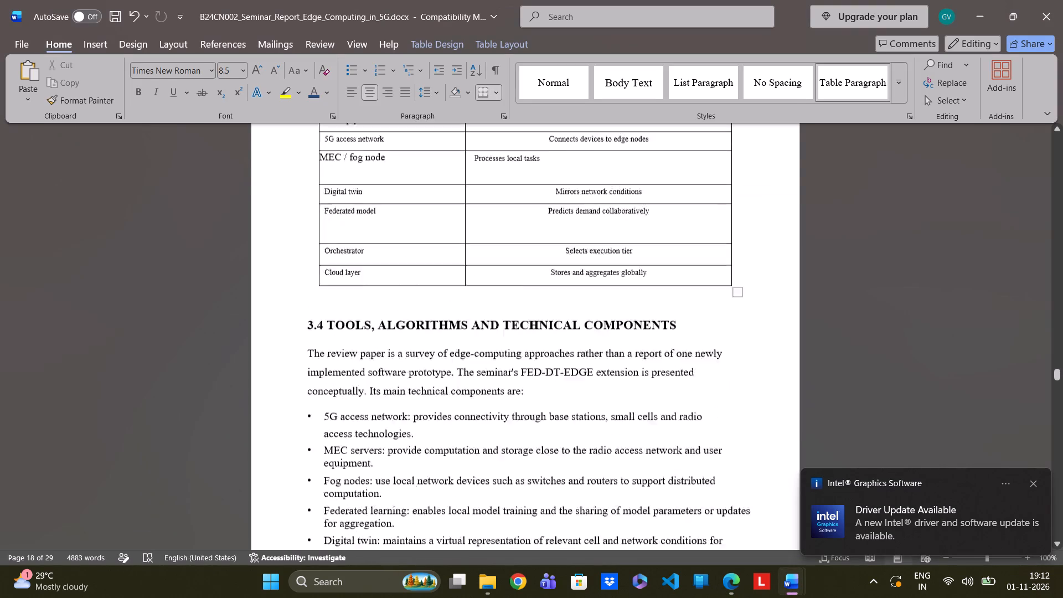
{"action": "scroll", "coordinate": [642, 506], "scroll_direction": "up", "scroll_amount": 5}
{"action": "scroll", "coordinate": [646, 504], "scroll_direction": "down", "scroll_amount": 2}
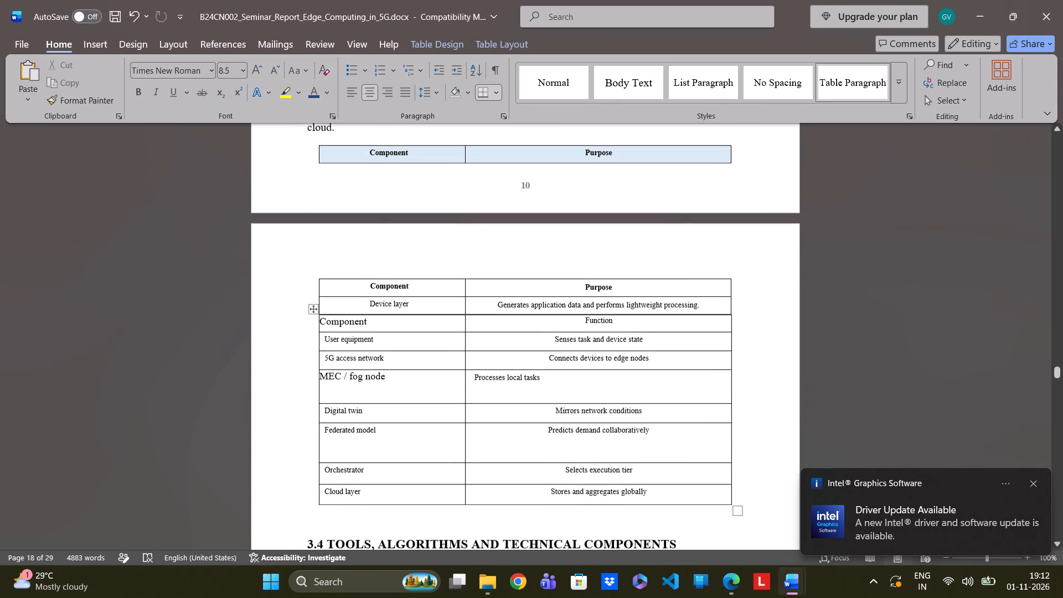
{"action": "left_click", "coordinate": [847, 519]}
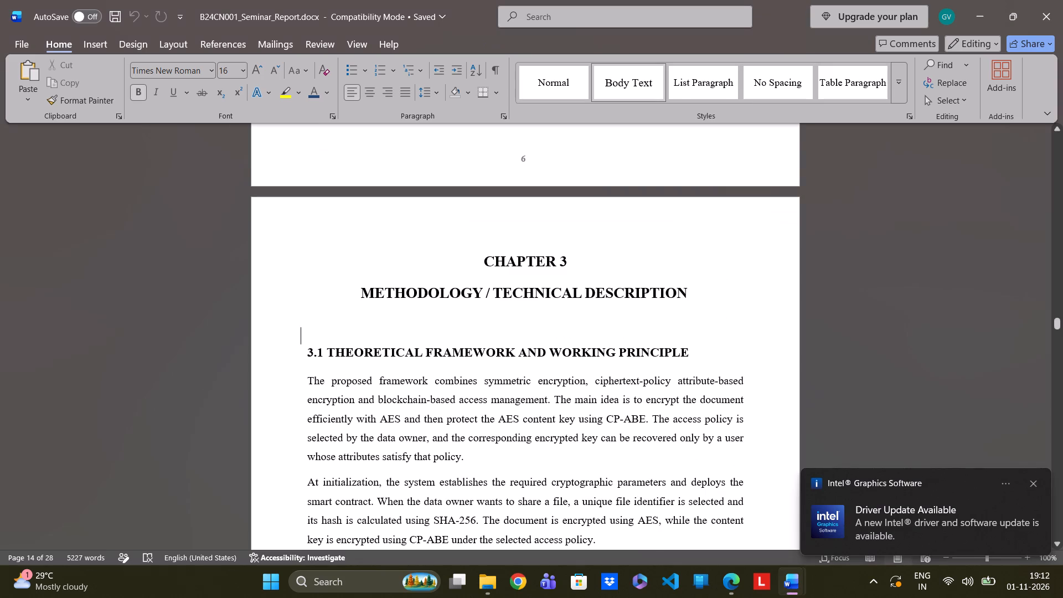
{"action": "scroll", "coordinate": [660, 404], "scroll_direction": "down", "scroll_amount": 16}
{"action": "scroll", "coordinate": [660, 400], "scroll_direction": "up", "scroll_amount": 5}
{"action": "scroll", "coordinate": [706, 435], "scroll_direction": "down", "scroll_amount": 5}
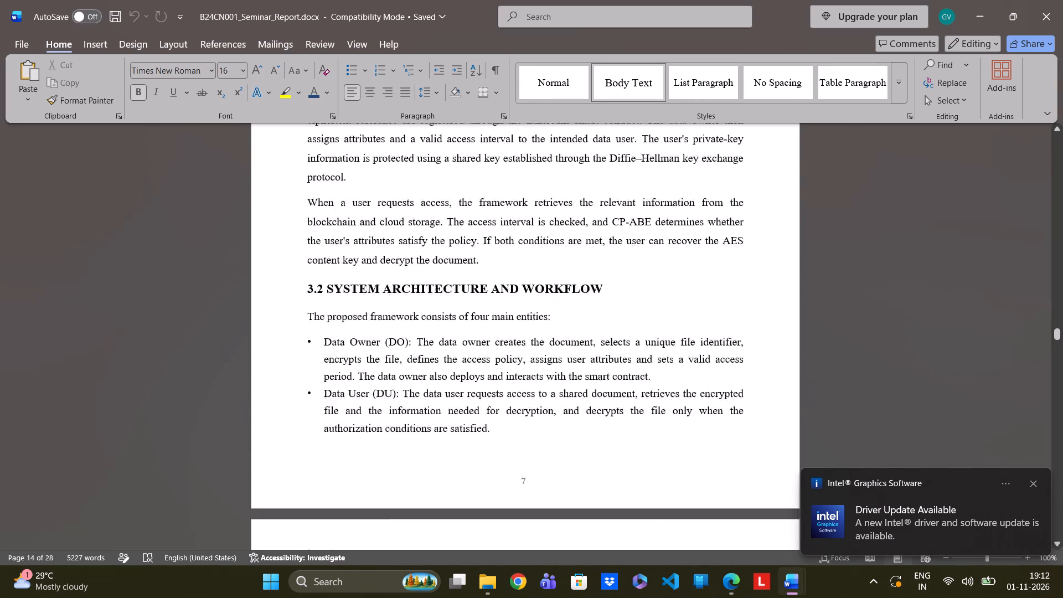
{"action": "scroll", "coordinate": [708, 439], "scroll_direction": "down", "scroll_amount": 17}
{"action": "scroll", "coordinate": [711, 431], "scroll_direction": "down", "scroll_amount": 13}
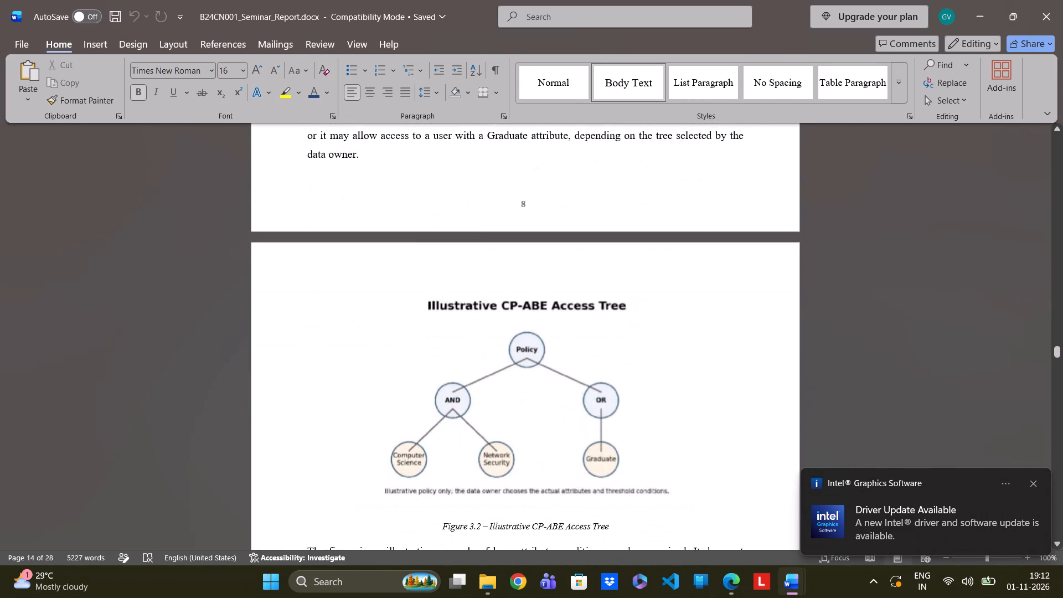
{"action": "scroll", "coordinate": [711, 431], "scroll_direction": "down", "scroll_amount": 9}
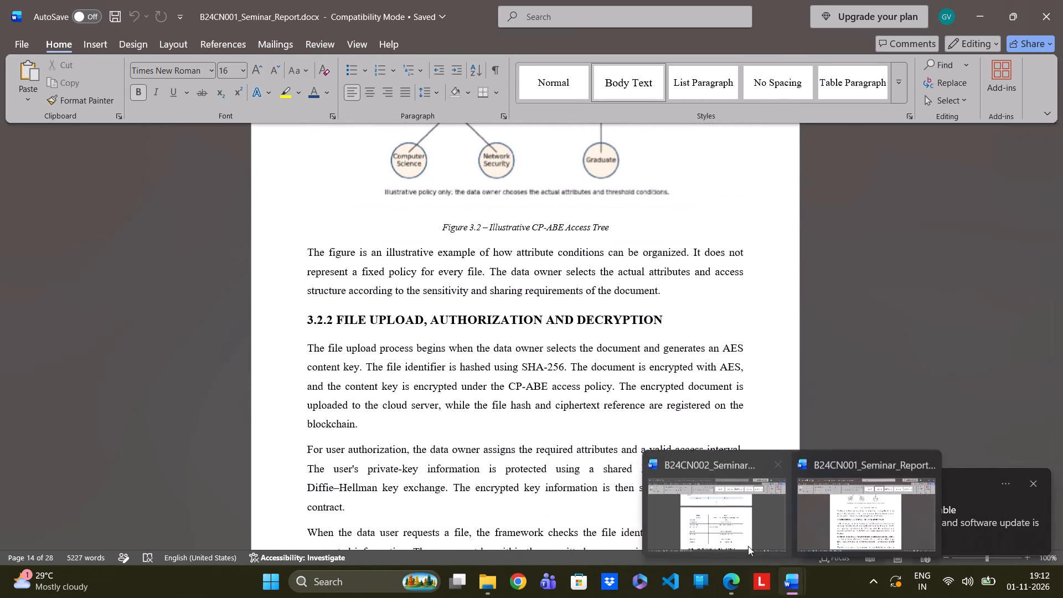
{"action": "left_click", "coordinate": [741, 535]}
{"action": "scroll", "coordinate": [644, 486], "scroll_direction": "up", "scroll_amount": 17}
{"action": "scroll", "coordinate": [644, 473], "scroll_direction": "up", "scroll_amount": 7}
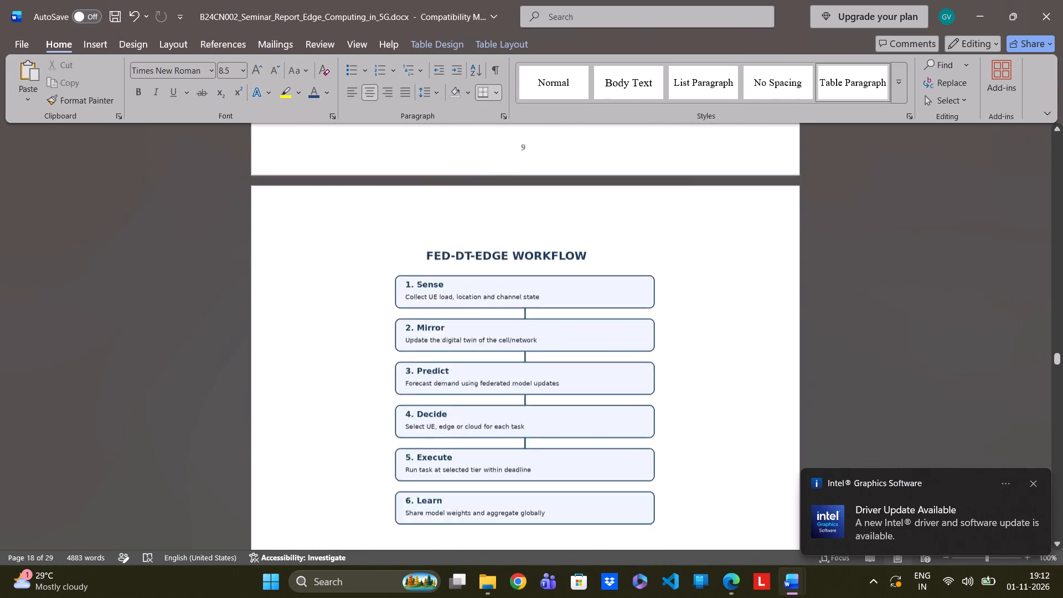
{"action": "scroll", "coordinate": [644, 473], "scroll_direction": "up", "scroll_amount": 20}
{"action": "scroll", "coordinate": [644, 473], "scroll_direction": "up", "scroll_amount": 1}
{"action": "scroll", "coordinate": [644, 473], "scroll_direction": "down", "scroll_amount": 14}
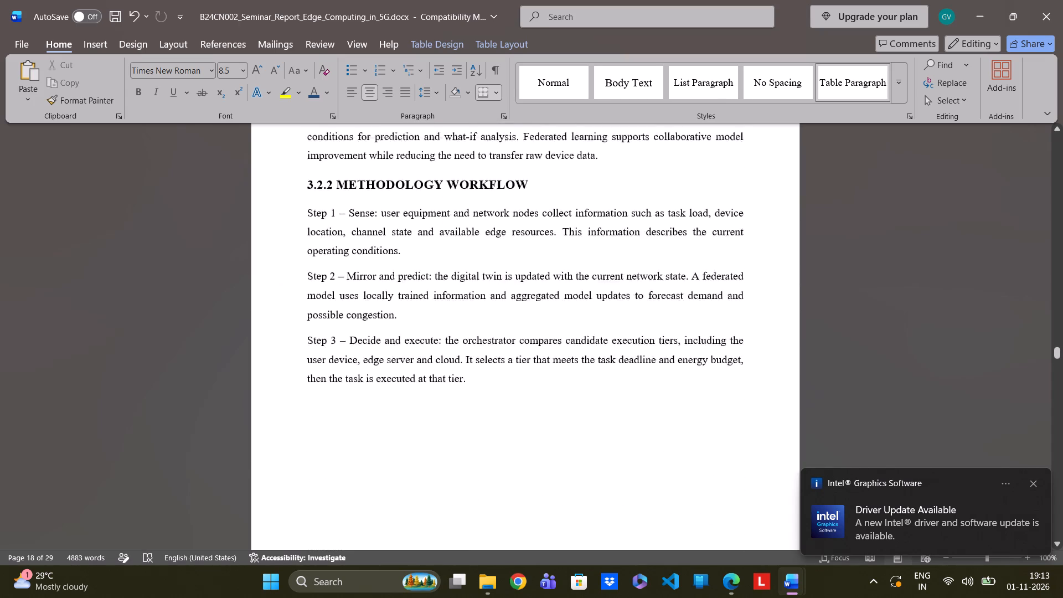
{"action": "scroll", "coordinate": [646, 472], "scroll_direction": "down", "scroll_amount": 13}
{"action": "scroll", "coordinate": [651, 469], "scroll_direction": "up", "scroll_amount": 15}
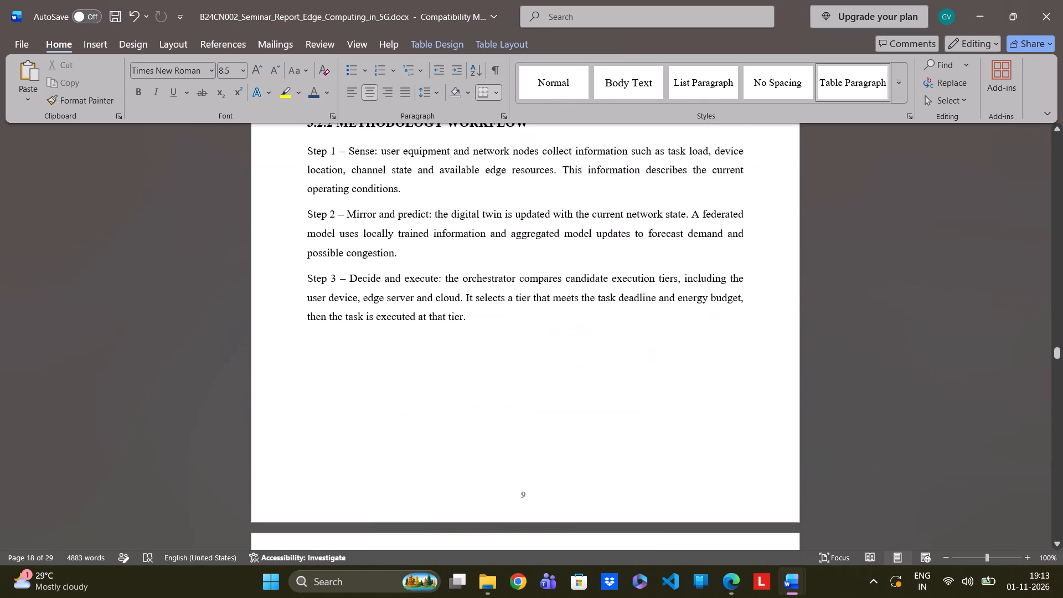
{"action": "scroll", "coordinate": [651, 469], "scroll_direction": "down", "scroll_amount": 20}
{"action": "scroll", "coordinate": [652, 469], "scroll_direction": "down", "scroll_amount": 8}
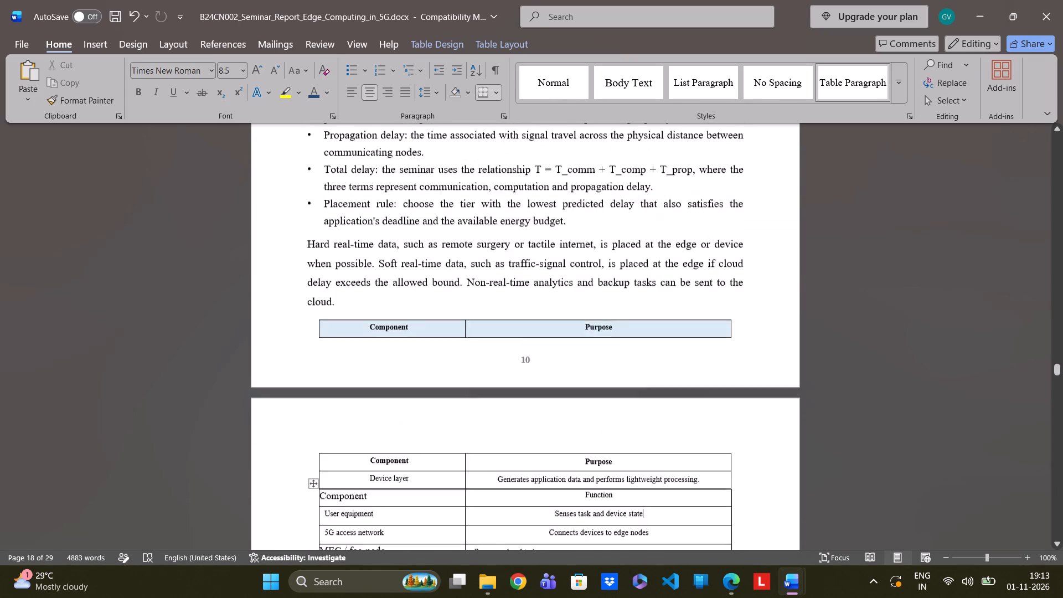
{"action": "scroll", "coordinate": [652, 469], "scroll_direction": "down", "scroll_amount": 5}
{"action": "scroll", "coordinate": [652, 468], "scroll_direction": "up", "scroll_amount": 6}
{"action": "scroll", "coordinate": [652, 468], "scroll_direction": "down", "scroll_amount": 3}
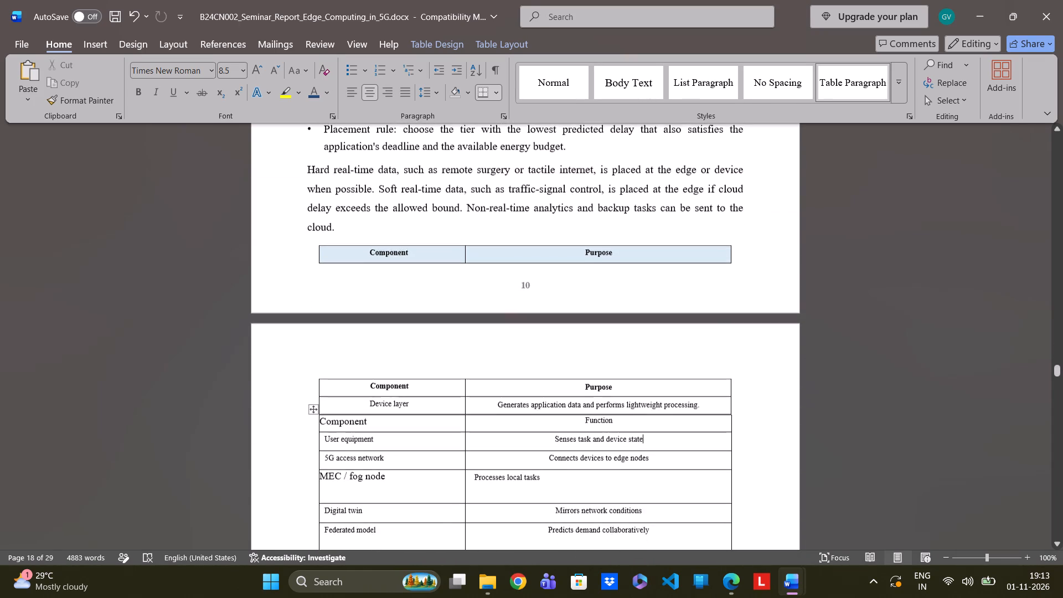
{"action": "scroll", "coordinate": [653, 468], "scroll_direction": "up", "scroll_amount": 9}
{"action": "scroll", "coordinate": [653, 468], "scroll_direction": "down", "scroll_amount": 3}
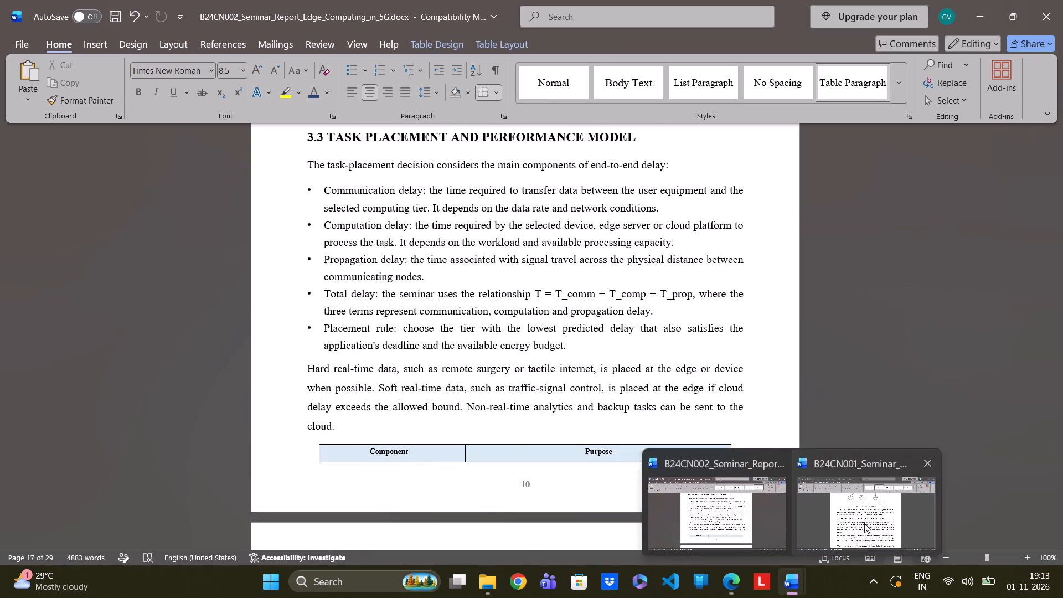
{"action": "left_click", "coordinate": [864, 523]}
{"action": "scroll", "coordinate": [683, 317], "scroll_direction": "down", "scroll_amount": 11}
{"action": "scroll", "coordinate": [675, 333], "scroll_direction": "up", "scroll_amount": 1}
{"action": "scroll", "coordinate": [675, 333], "scroll_direction": "down", "scroll_amount": 10}
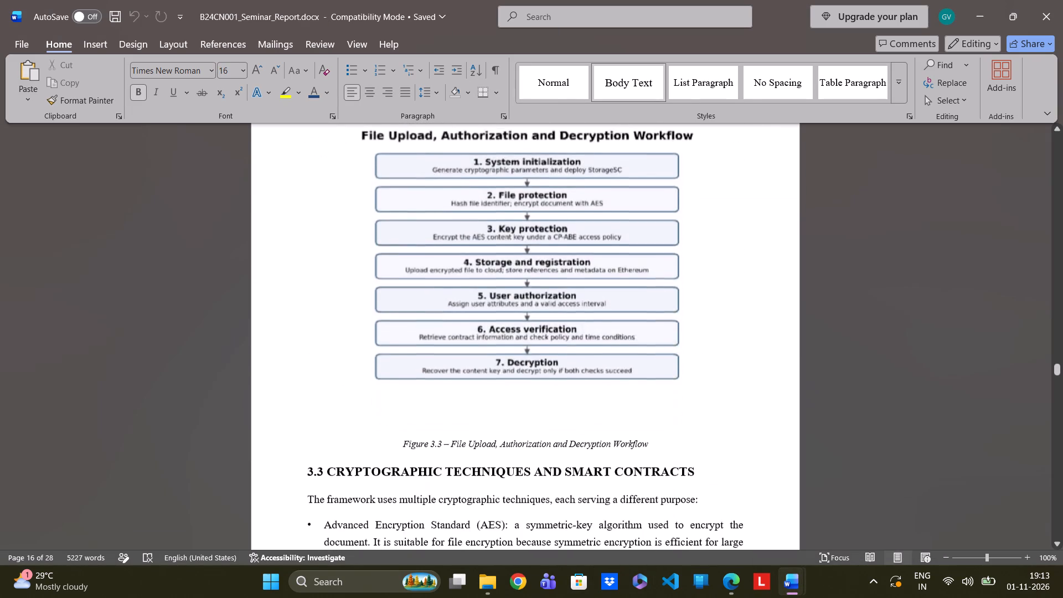
{"action": "scroll", "coordinate": [673, 339], "scroll_direction": "down", "scroll_amount": 17}
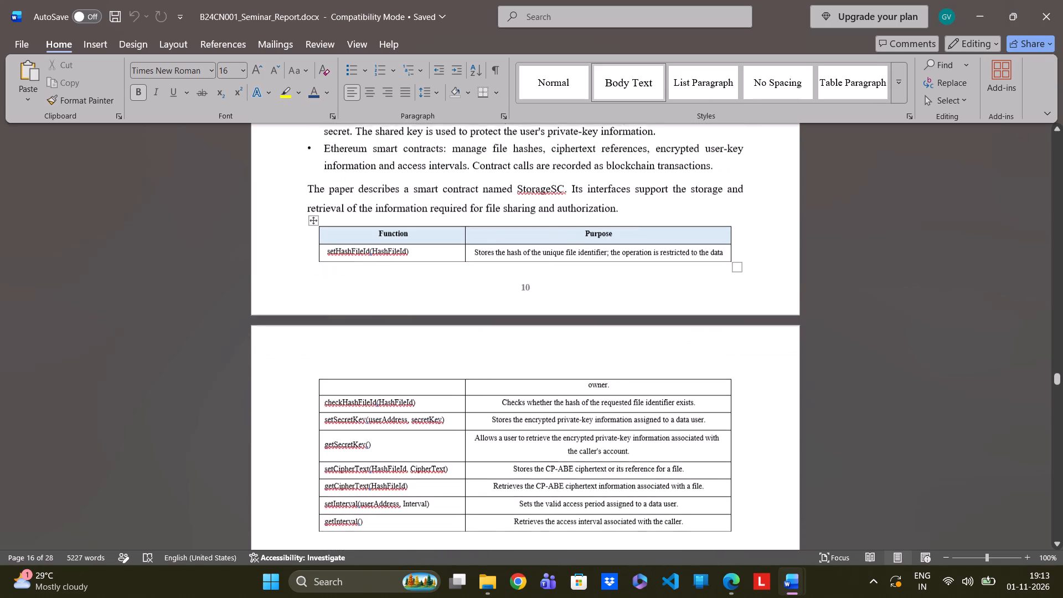
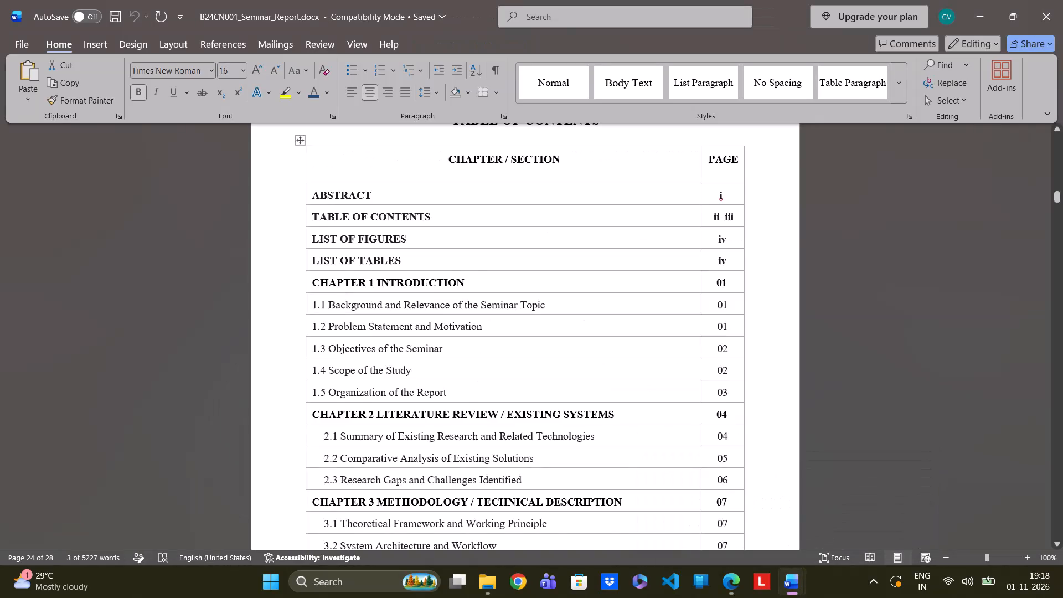
{"action": "scroll", "coordinate": [672, 413], "scroll_direction": "up", "scroll_amount": 5}
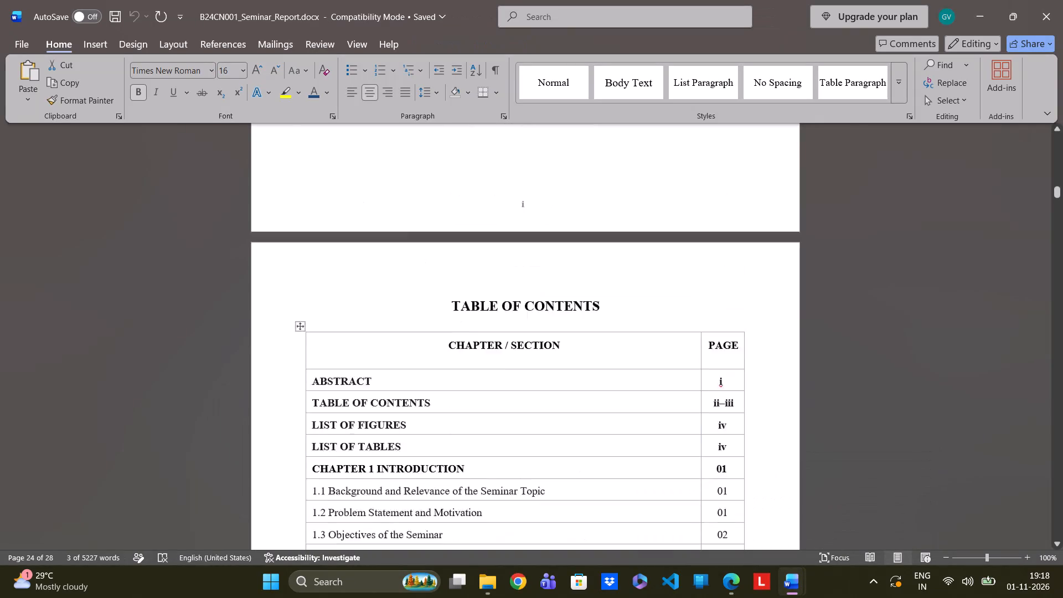
{"action": "scroll", "coordinate": [670, 410], "scroll_direction": "up", "scroll_amount": 20}
{"action": "scroll", "coordinate": [670, 410], "scroll_direction": "up", "scroll_amount": 20}
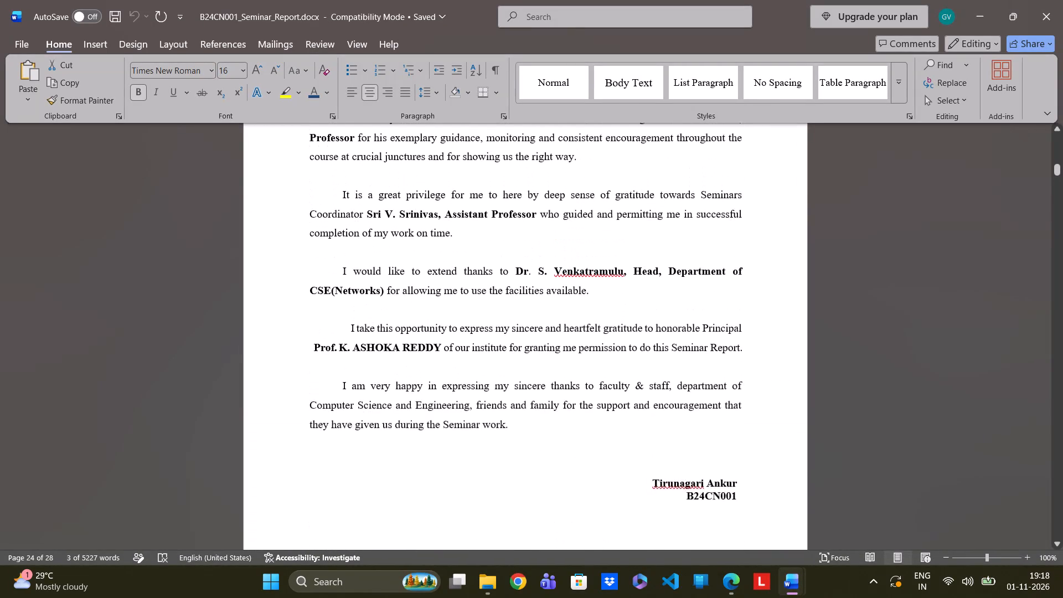
{"action": "left_click_drag", "start_coordinate": [744, 521], "coordinate": [486, 273]}
{"action": "scroll", "coordinate": [577, 353], "scroll_direction": "up", "scroll_amount": 4}
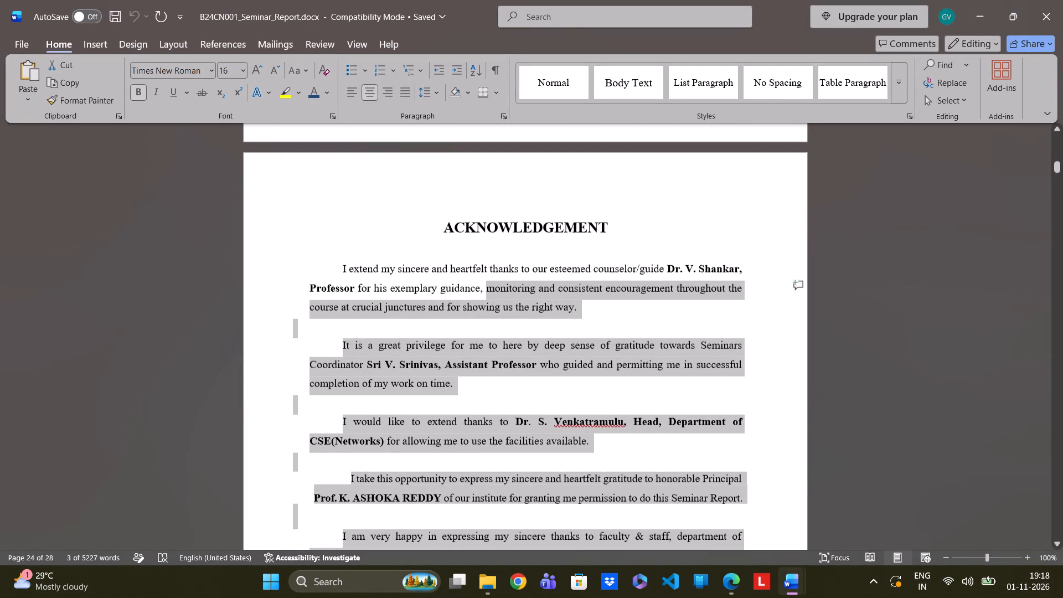
{"action": "left_click_drag", "start_coordinate": [486, 273], "coordinate": [340, 271]}
{"action": "key", "text": "ctrl+c"}
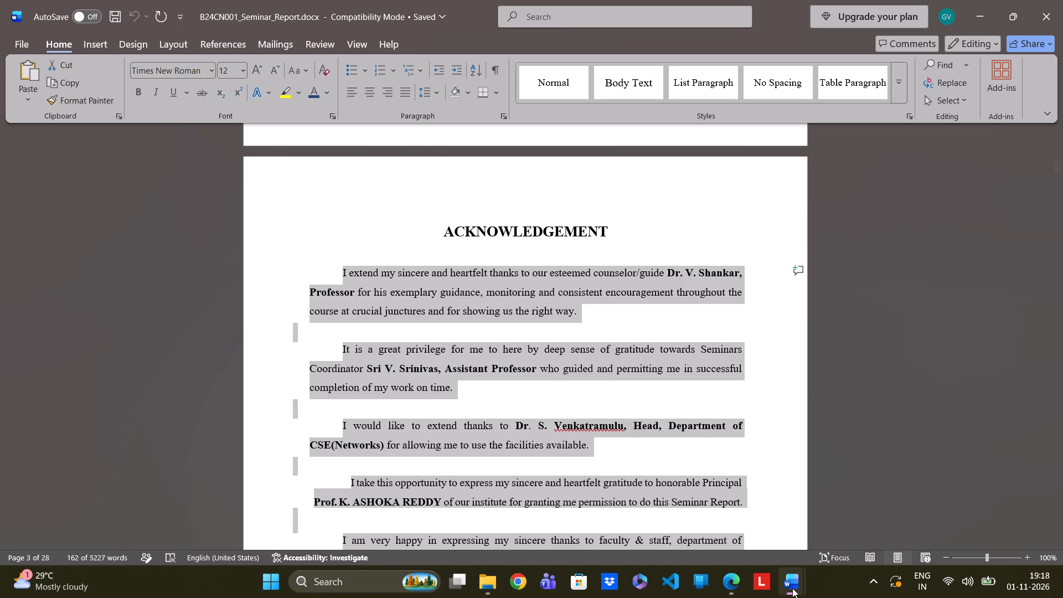
{"action": "left_click", "coordinate": [746, 523]}
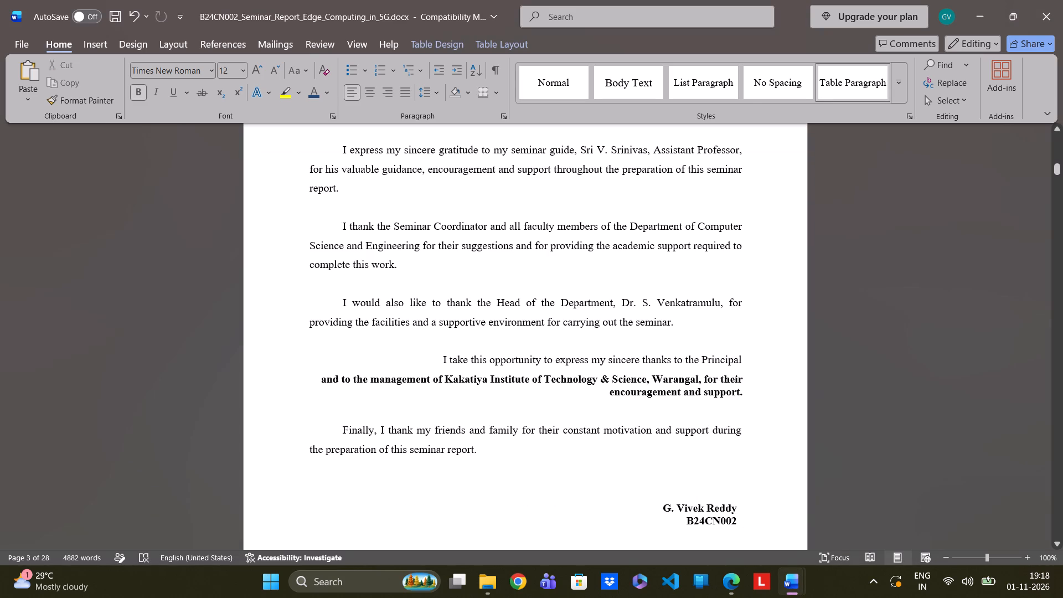
{"action": "left_click_drag", "start_coordinate": [744, 526], "coordinate": [414, 354]}
{"action": "scroll", "coordinate": [594, 375], "scroll_direction": "up", "scroll_amount": 6}
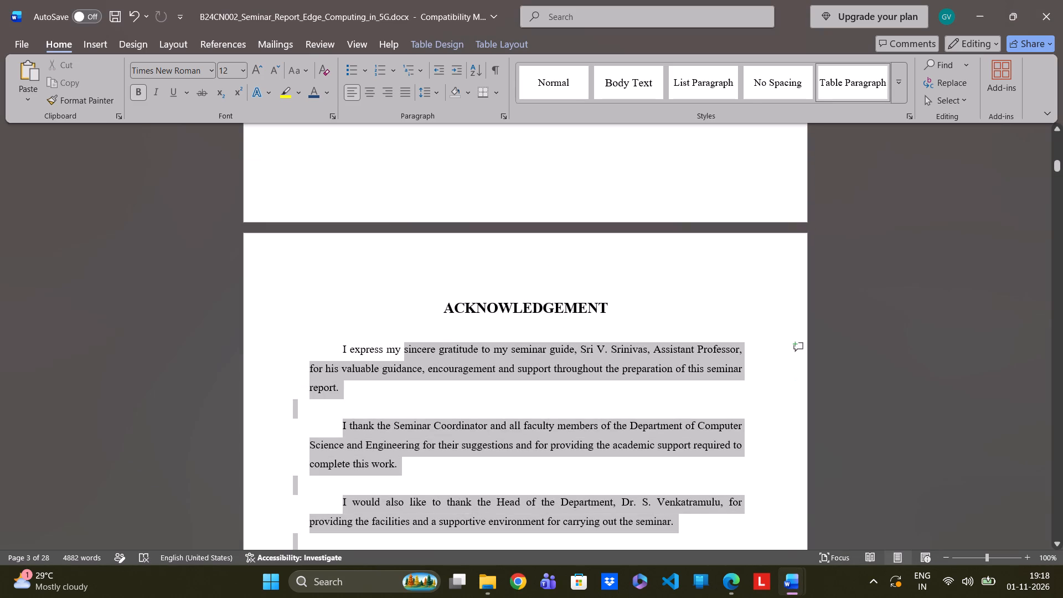
{"action": "left_click_drag", "start_coordinate": [414, 354], "coordinate": [338, 352]}
{"action": "key", "text": "ctrl+v"}
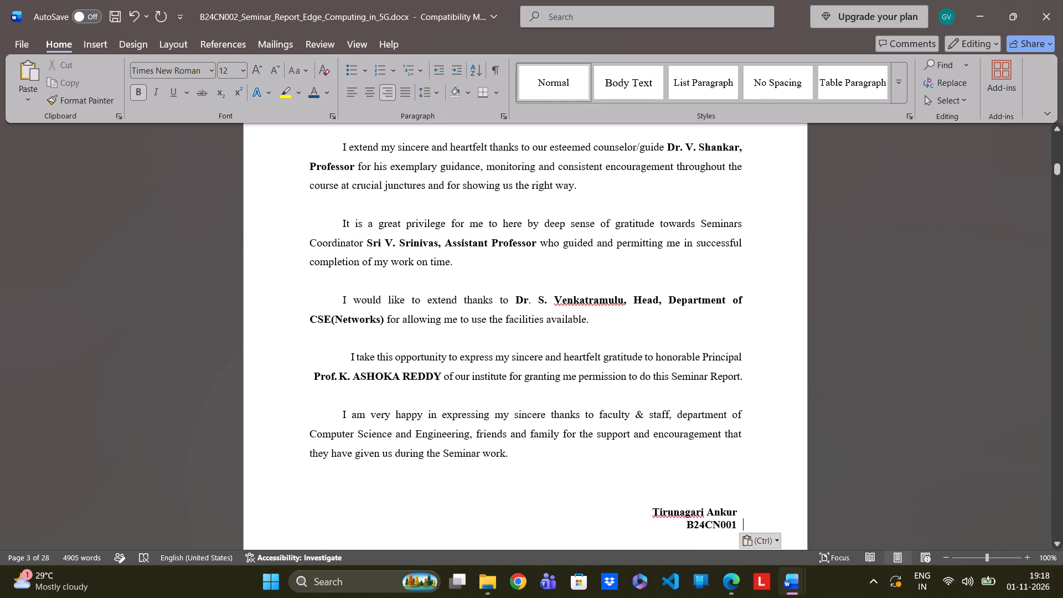
Change the name and roll number signing the pasted acknowledgement to those of the Edge Computing in 5G report's author.
{"action": "left_click", "coordinate": [847, 519]}
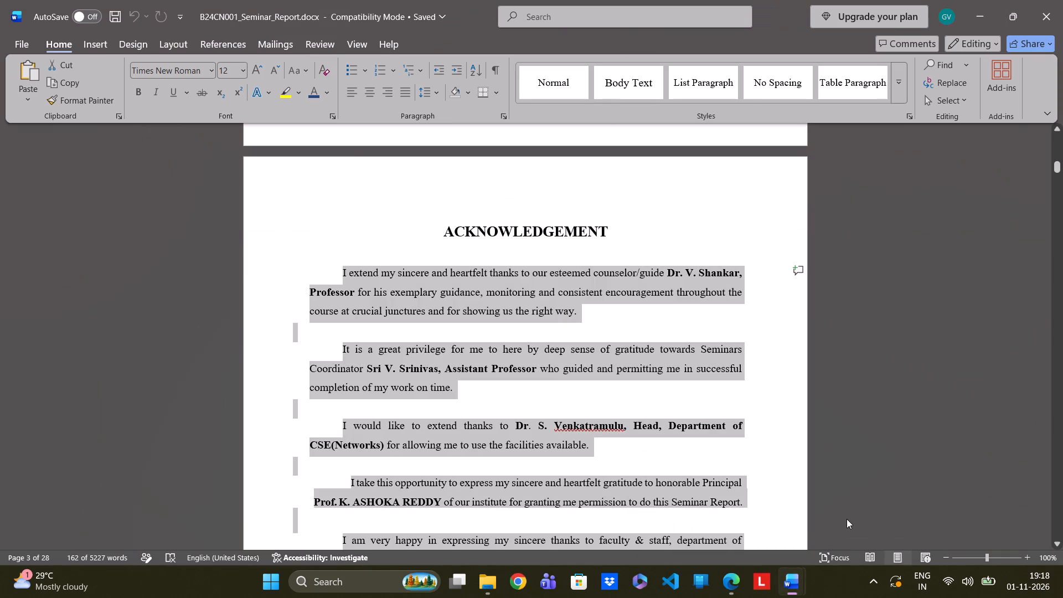
{"action": "scroll", "coordinate": [581, 425], "scroll_direction": "down", "scroll_amount": 6}
{"action": "left_click", "coordinate": [584, 421]}
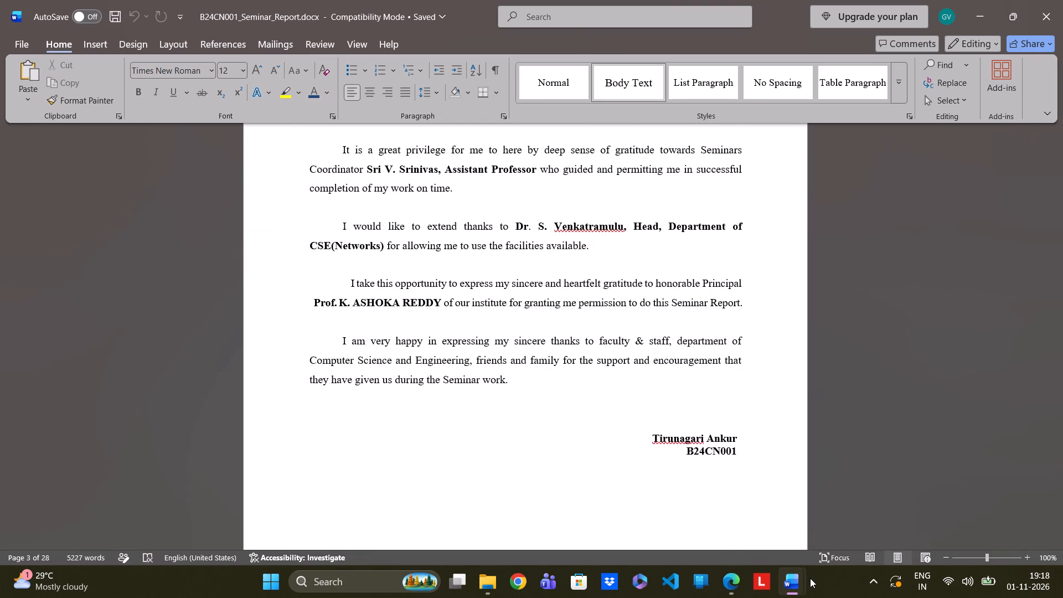
{"action": "left_click", "coordinate": [742, 526]}
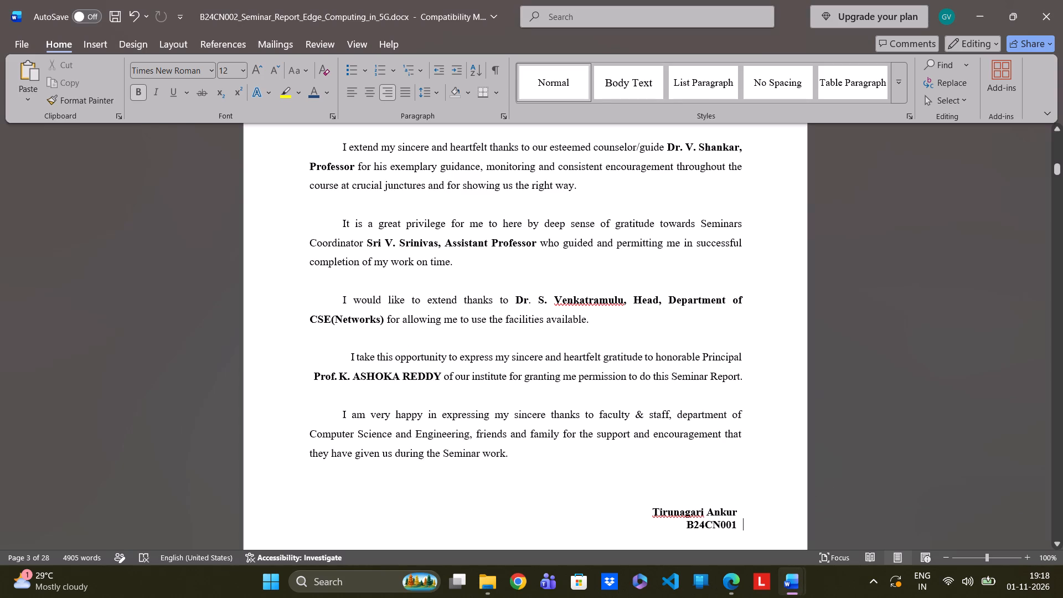
{"action": "scroll", "coordinate": [608, 439], "scroll_direction": "up", "scroll_amount": 5}
{"action": "scroll", "coordinate": [608, 439], "scroll_direction": "down", "scroll_amount": 6}
{"action": "scroll", "coordinate": [752, 502], "scroll_direction": "down", "scroll_amount": 1}
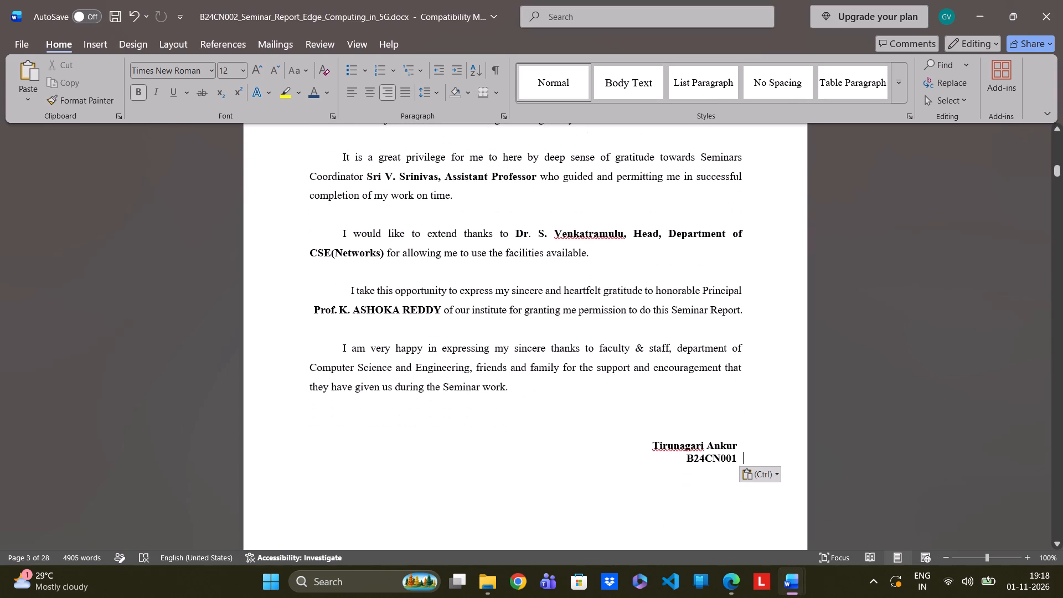
{"action": "left_click_drag", "start_coordinate": [737, 444], "coordinate": [665, 441]}
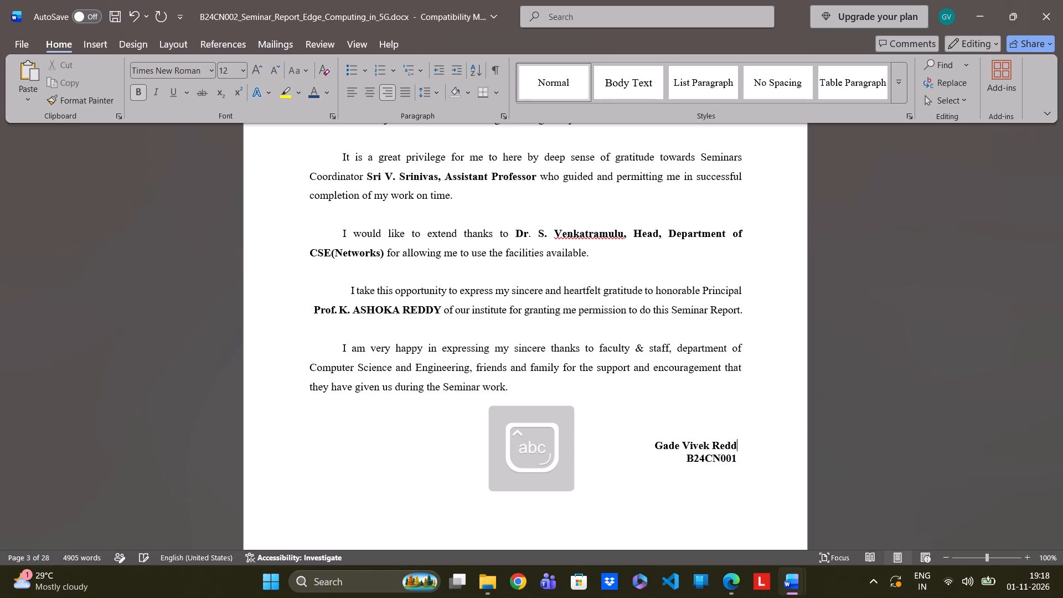
{"action": "left_click", "coordinate": [737, 457]}
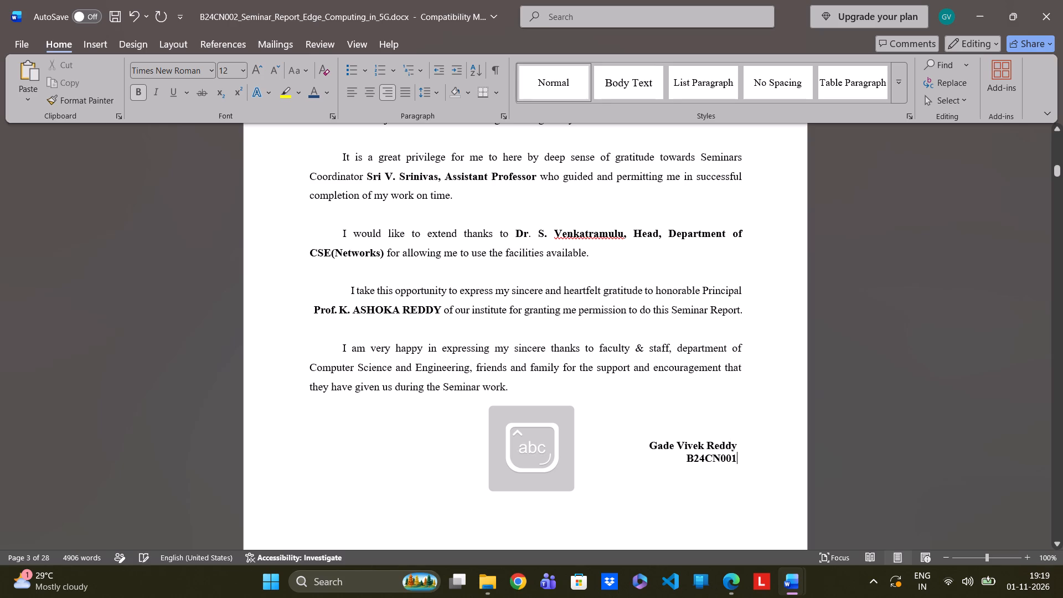
{"action": "key", "text": "BackSpace"}
{"action": "key", "text": "2"}
Compare the title pages of the Edge Computing in 5G report and the blockchain cloud storage report, especially the guide details.
{"action": "scroll", "coordinate": [737, 457], "scroll_direction": "up", "scroll_amount": 5}
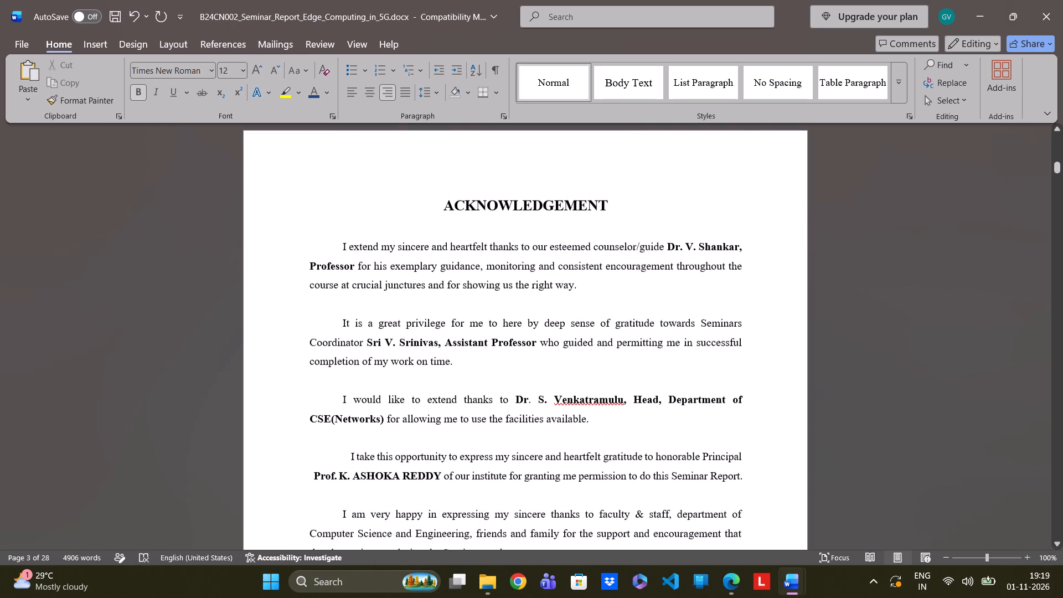
{"action": "scroll", "coordinate": [663, 415], "scroll_direction": "up", "scroll_amount": 20}
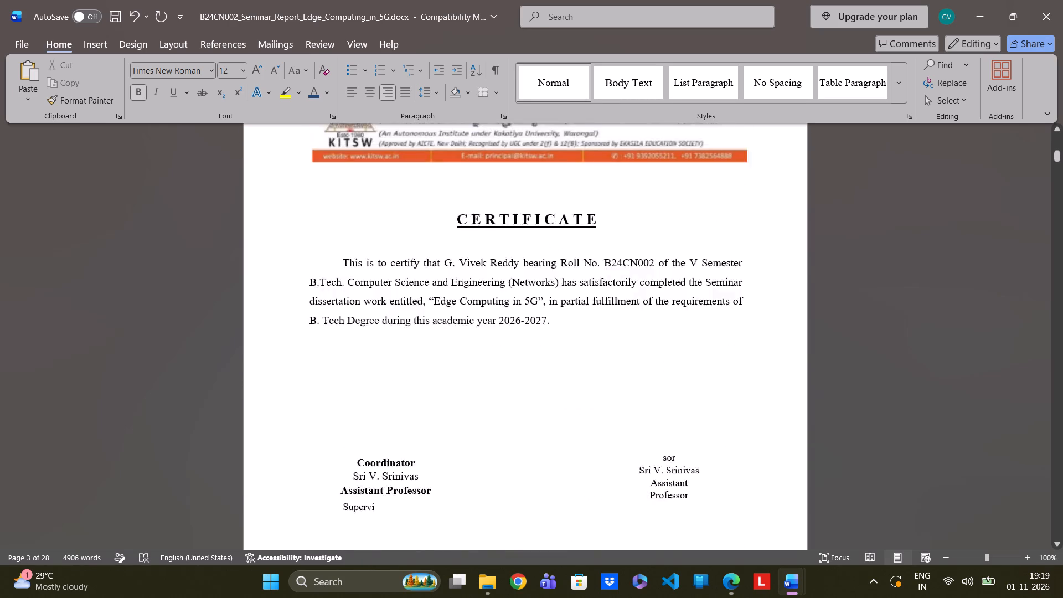
{"action": "scroll", "coordinate": [663, 415], "scroll_direction": "up", "scroll_amount": 19}
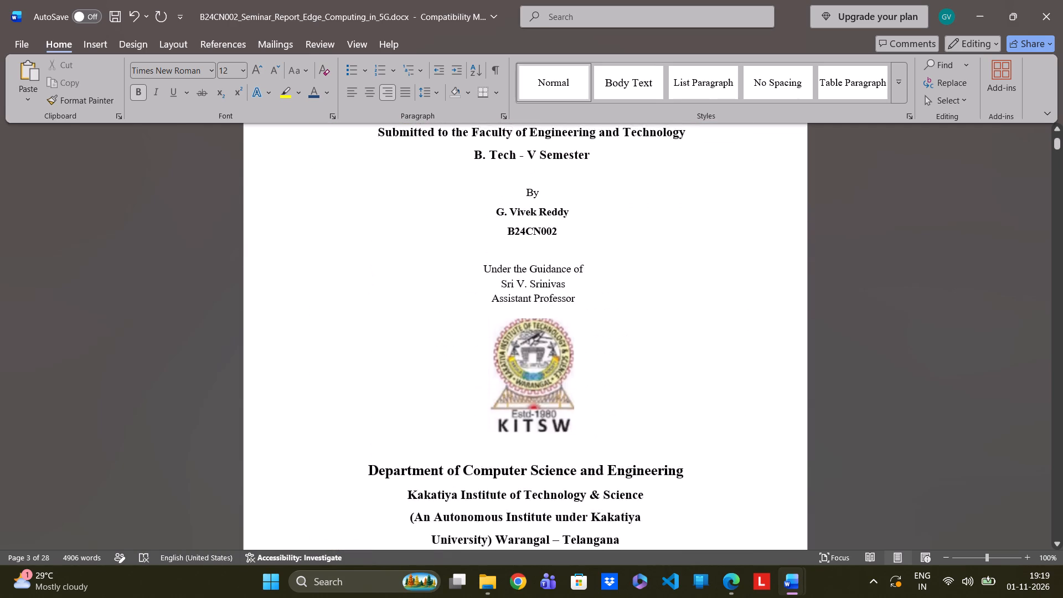
{"action": "scroll", "coordinate": [663, 414], "scroll_direction": "up", "scroll_amount": 5}
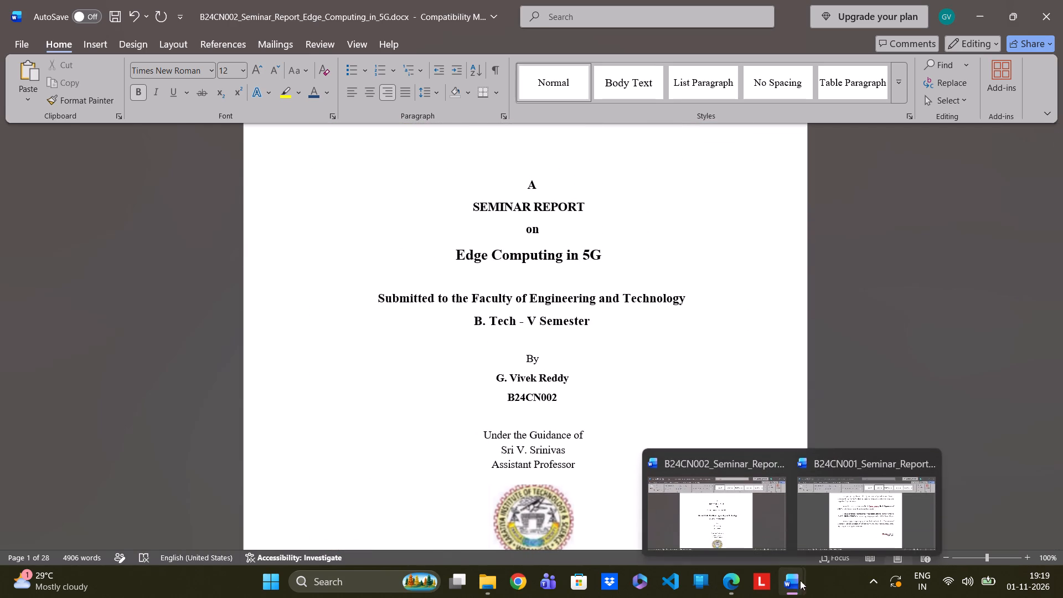
{"action": "left_click", "coordinate": [751, 522]}
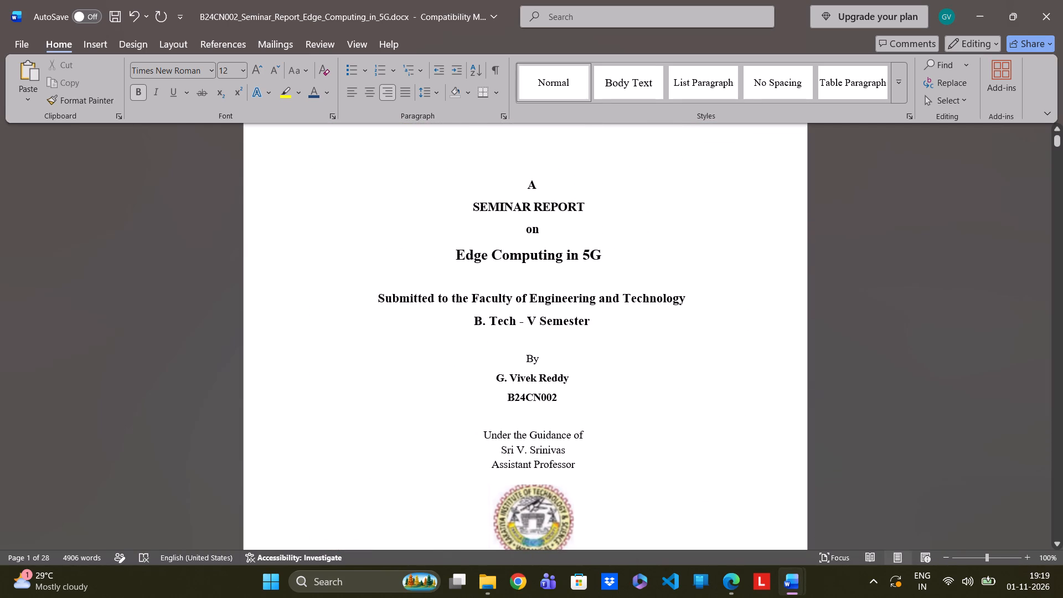
{"action": "left_click", "coordinate": [844, 534]}
{"action": "scroll", "coordinate": [679, 471], "scroll_direction": "up", "scroll_amount": 8}
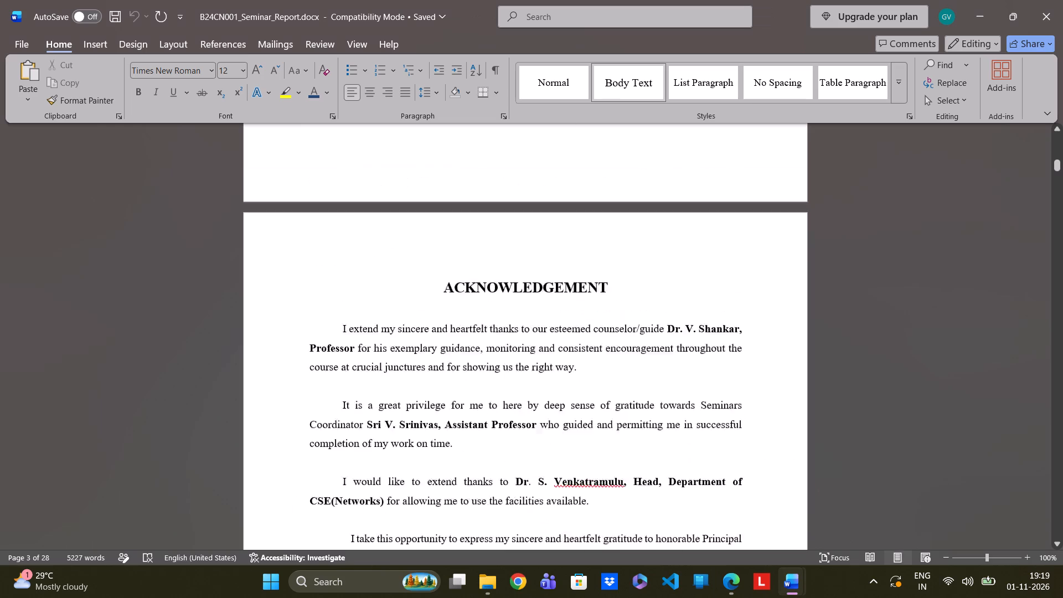
{"action": "scroll", "coordinate": [670, 450], "scroll_direction": "up", "scroll_amount": 20}
{"action": "scroll", "coordinate": [670, 450], "scroll_direction": "up", "scroll_amount": 20}
{"action": "scroll", "coordinate": [670, 450], "scroll_direction": "up", "scroll_amount": 3}
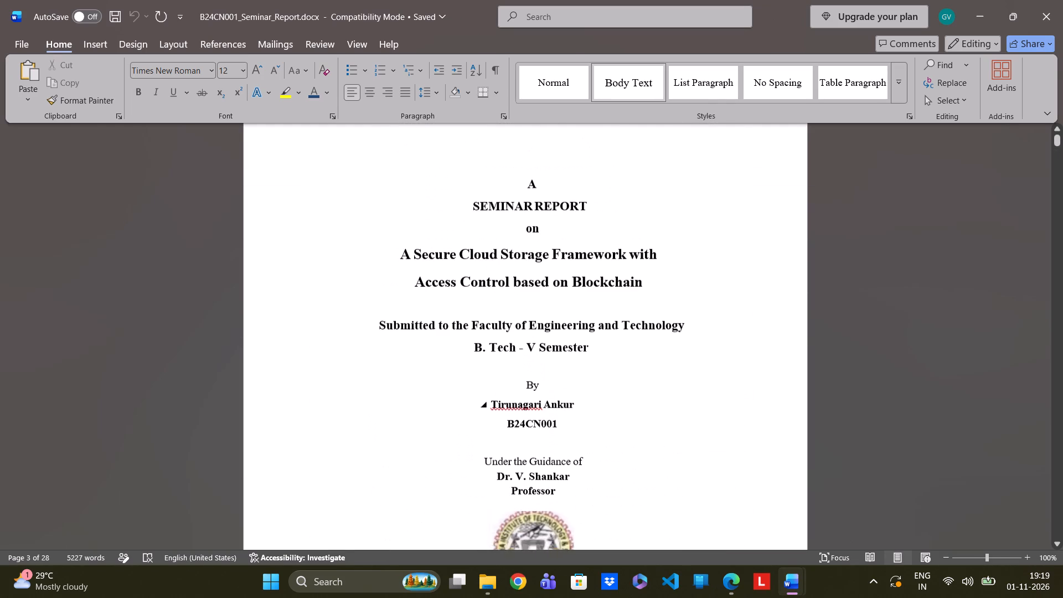
{"action": "left_click", "coordinate": [750, 528]}
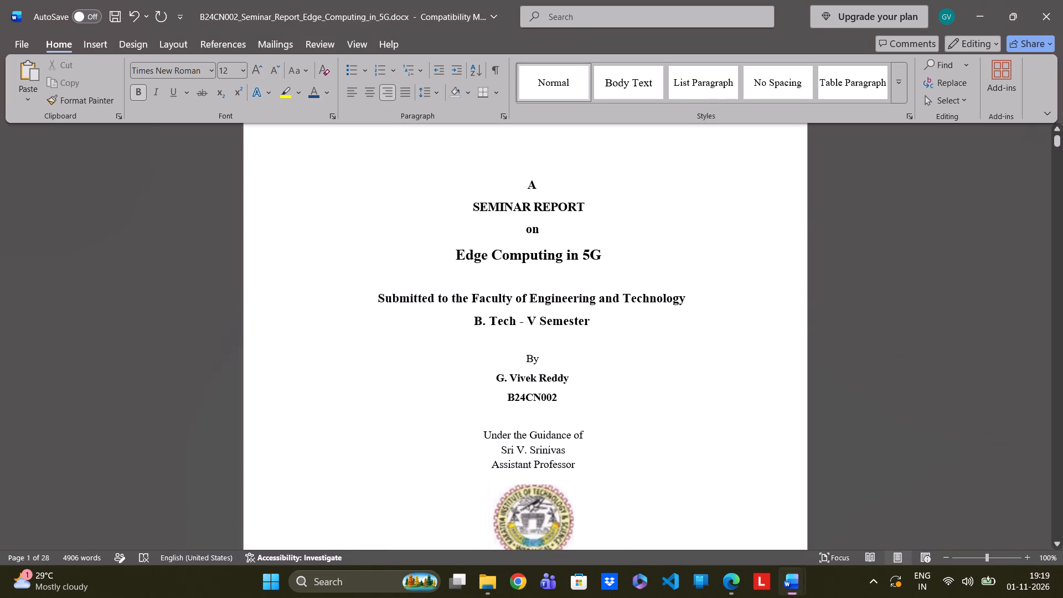
{"action": "left_click", "coordinate": [827, 524]}
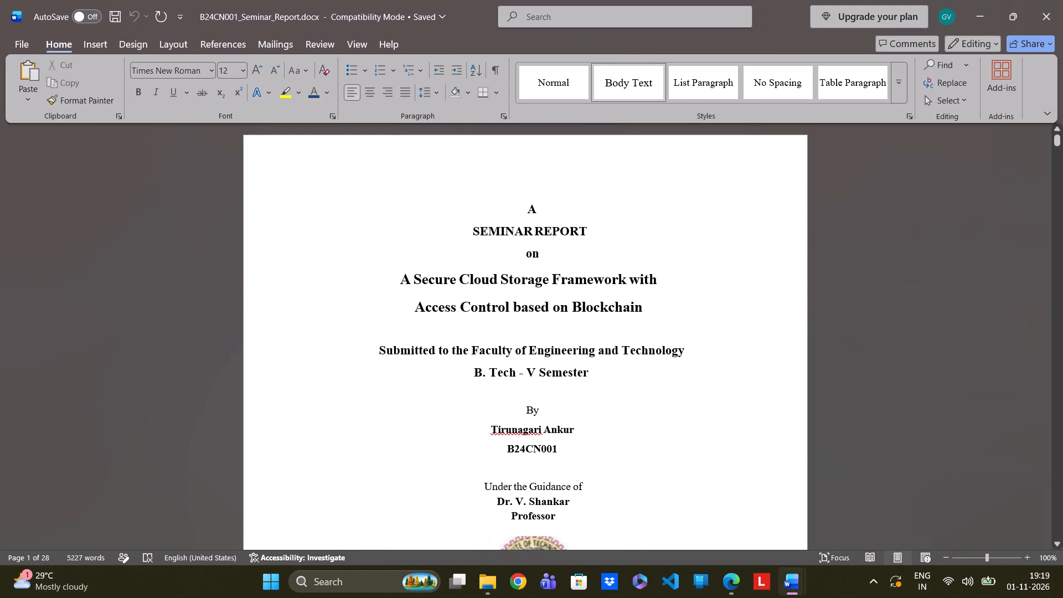
{"action": "left_click", "coordinate": [738, 532]}
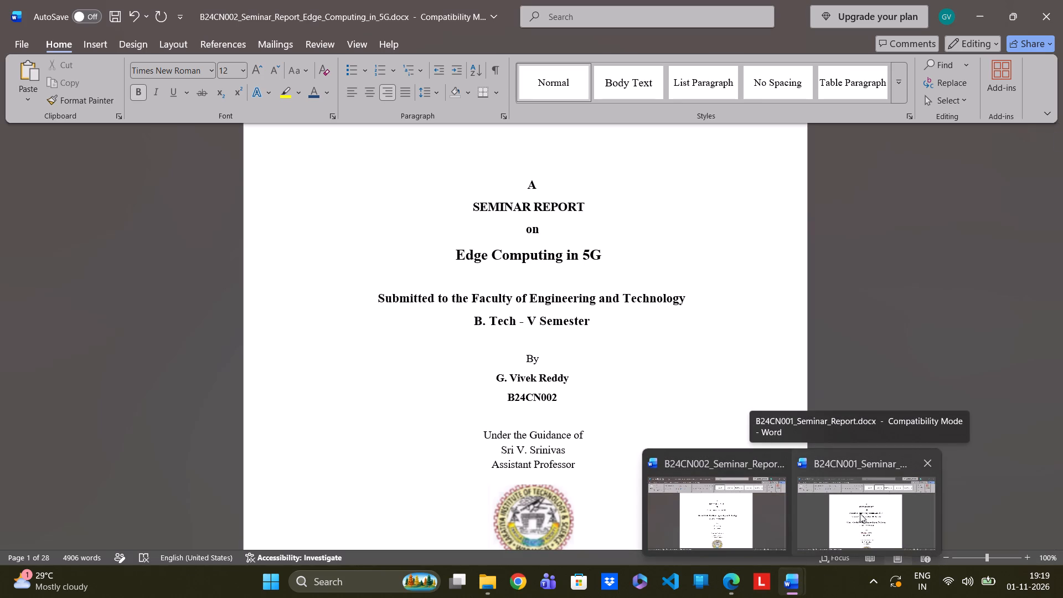
{"action": "left_click", "coordinate": [860, 513]}
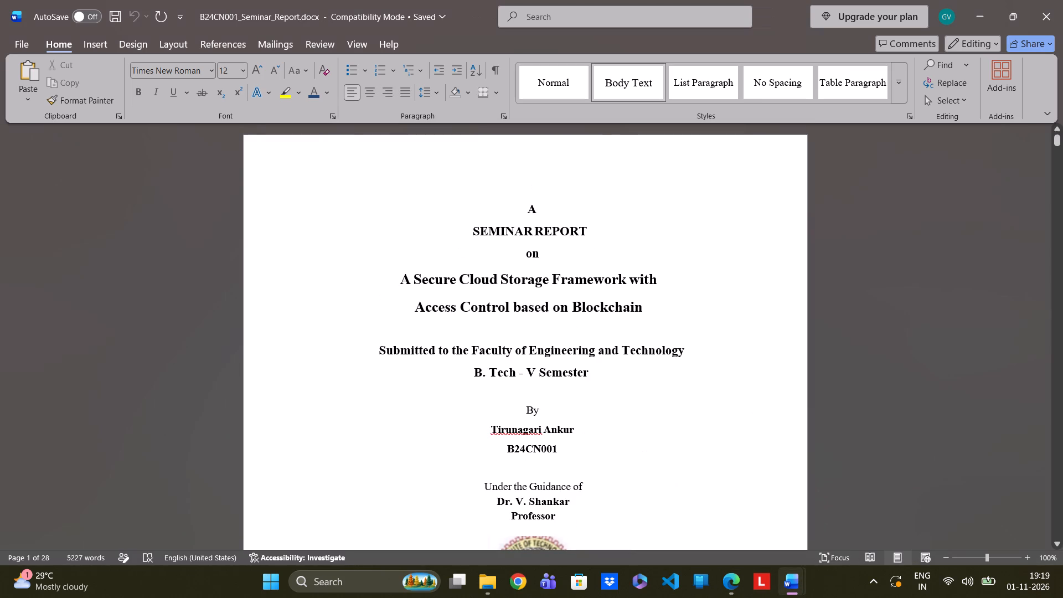
{"action": "left_click", "coordinate": [735, 524]}
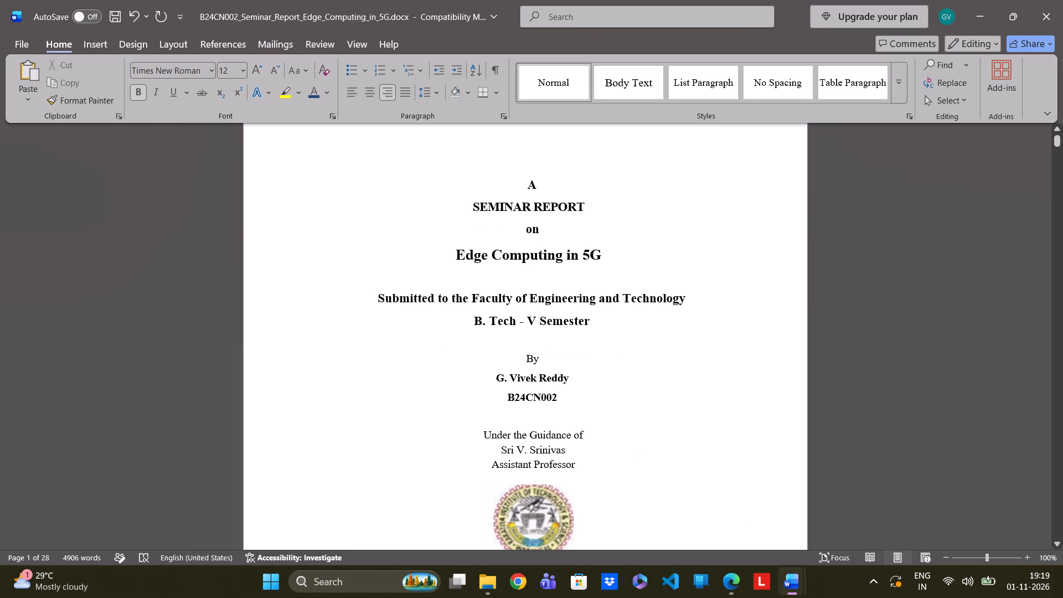
{"action": "left_click", "coordinate": [840, 533]}
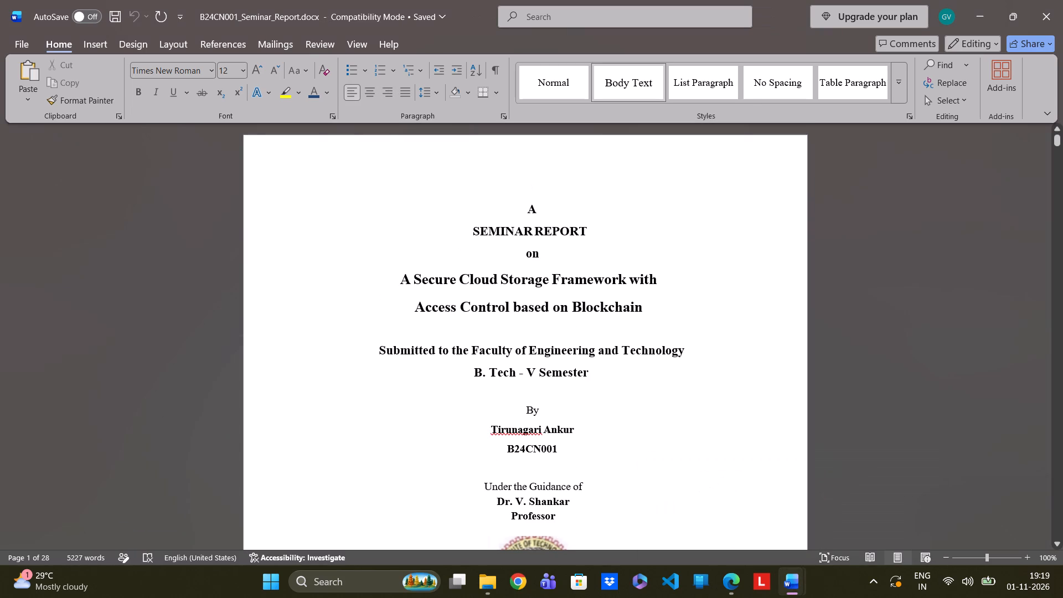
{"action": "left_click", "coordinate": [751, 524]}
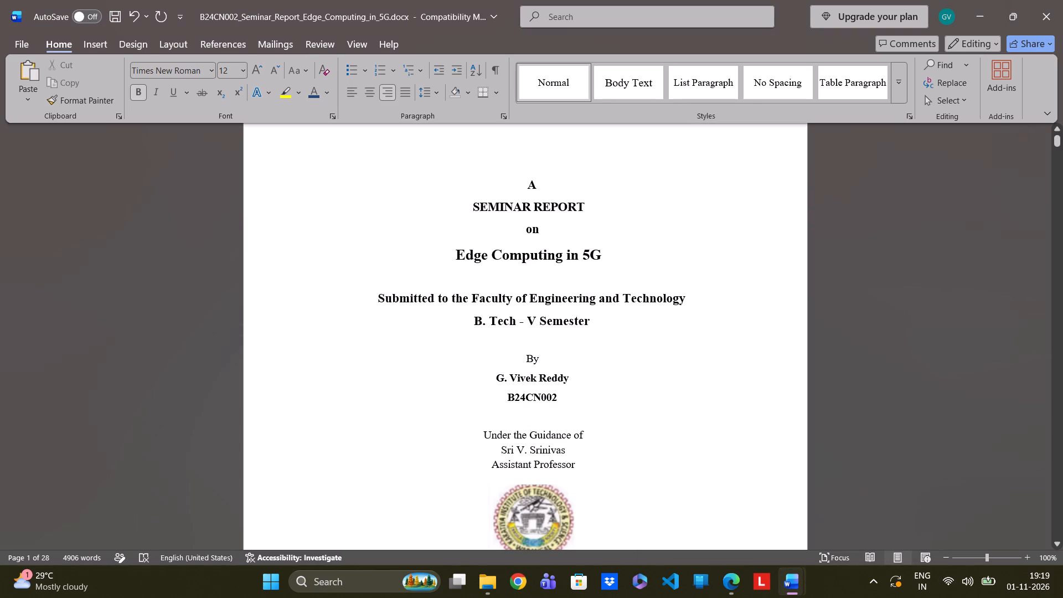
{"action": "scroll", "coordinate": [751, 524], "scroll_direction": "down", "scroll_amount": 1}
{"action": "left_click", "coordinate": [822, 531]}
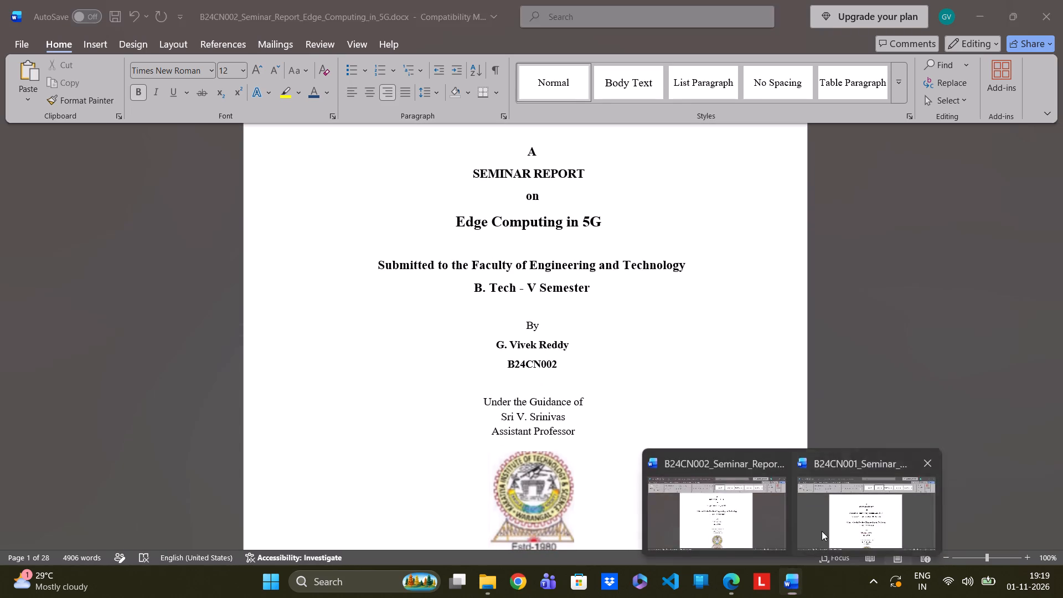
{"action": "scroll", "coordinate": [724, 461], "scroll_direction": "down", "scroll_amount": 1}
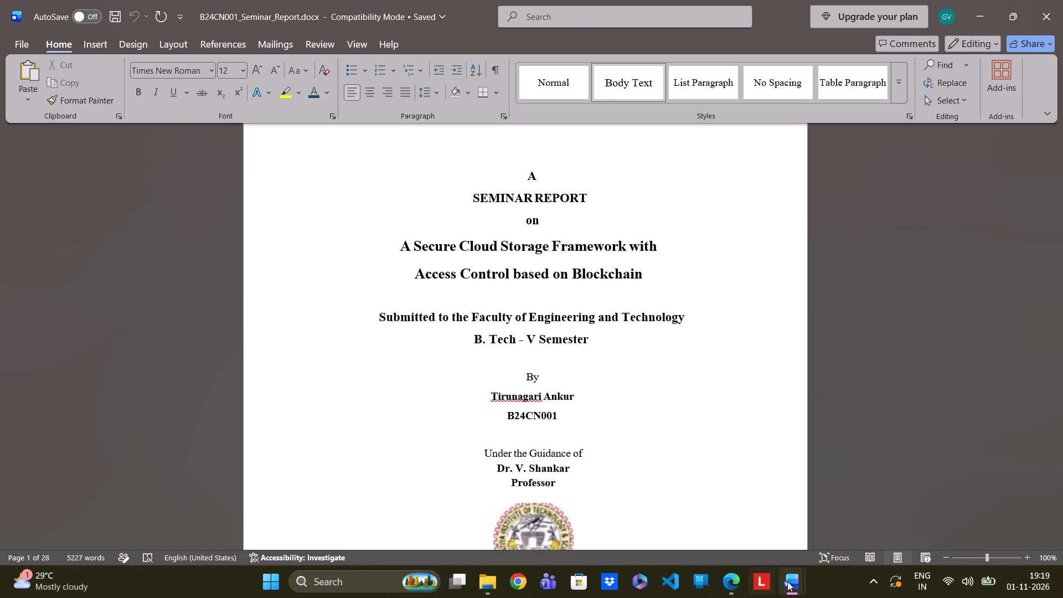
{"action": "left_click", "coordinate": [729, 519]}
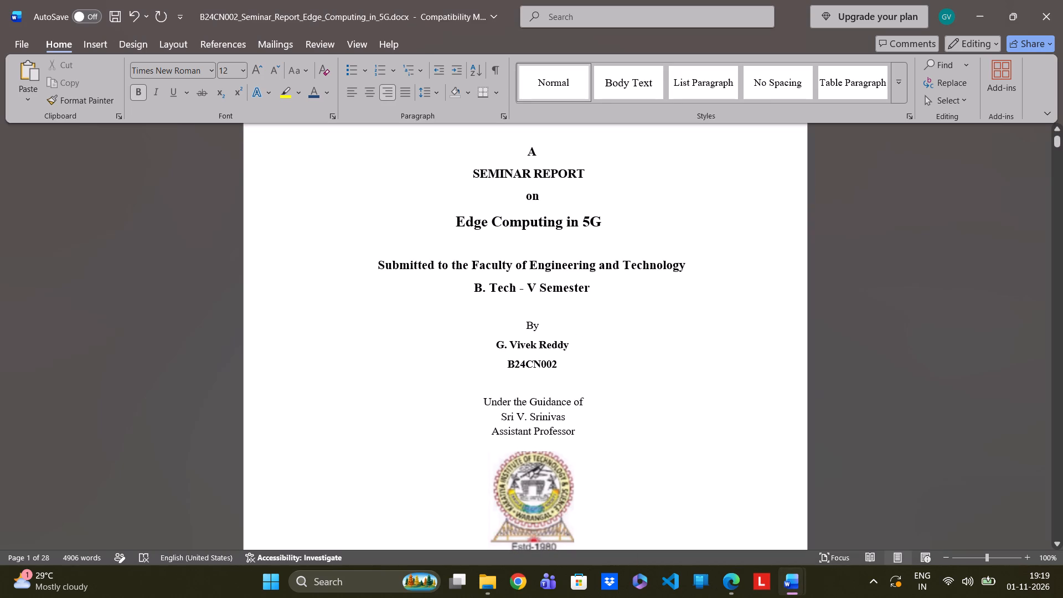
Replace the guide's name under "Under the Guidance of" on the Edge Computing in 5G title page with "Dr.".
{"action": "left_click_drag", "start_coordinate": [566, 416], "coordinate": [514, 414]}
{"action": "key", "text": "BackSpace"}
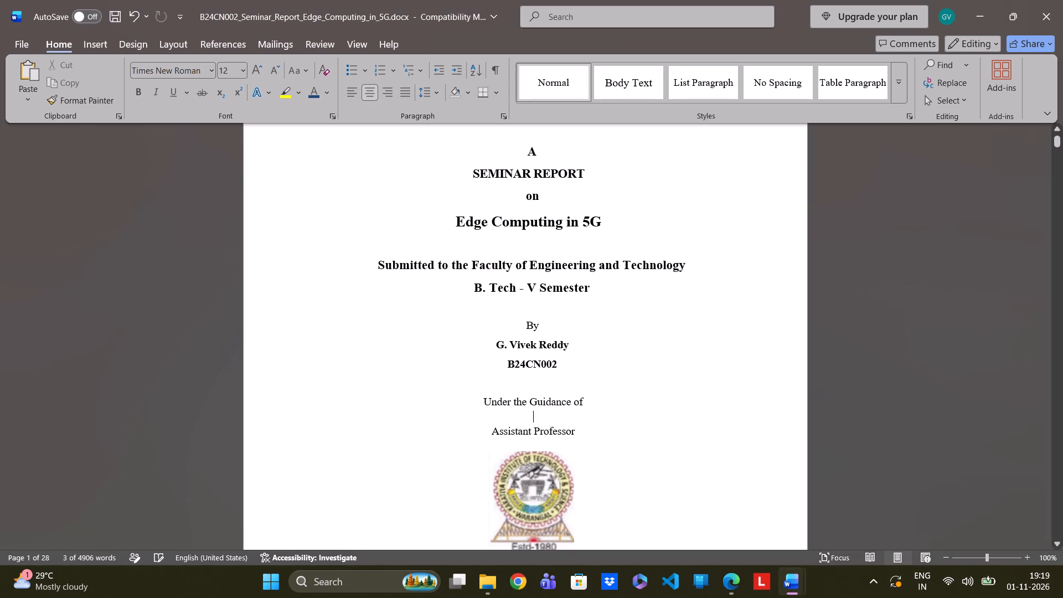
{"action": "key", "text": "r"}
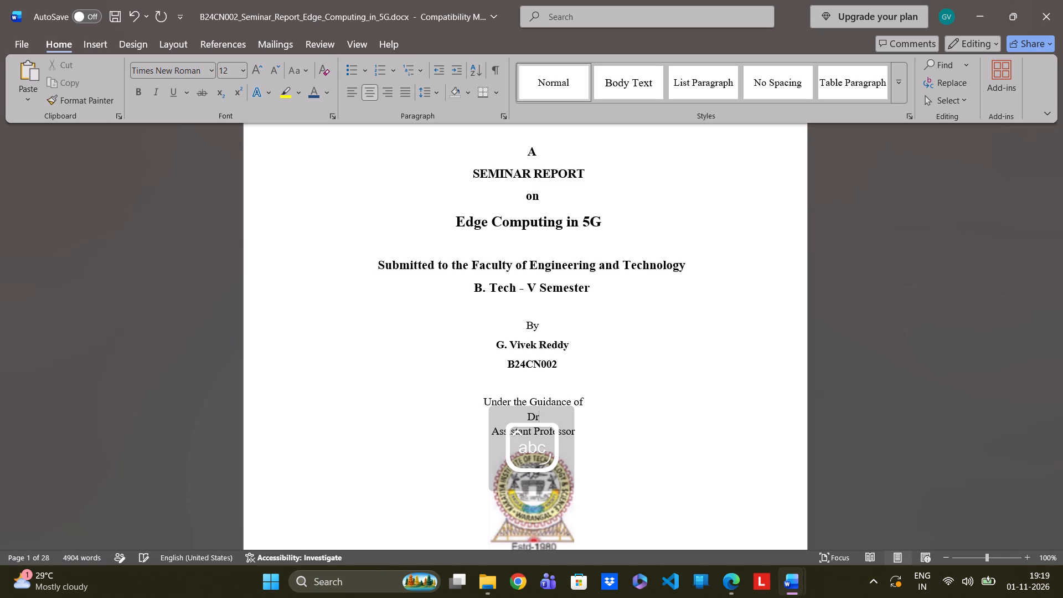
{"action": "key", "text": "period"}
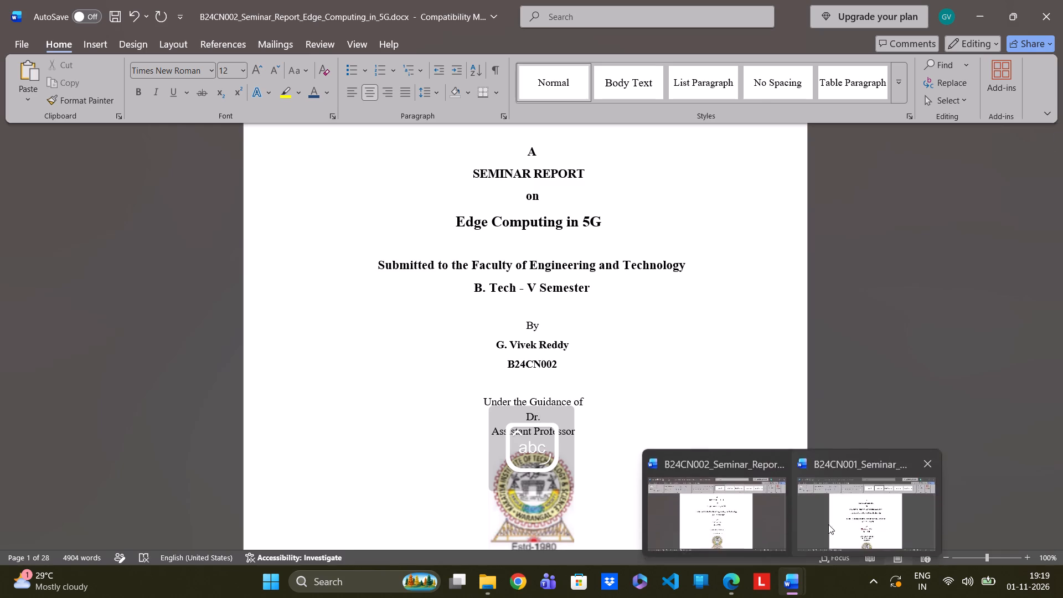
Replace the "Under the Guidance of" block on the Edge Computing in 5G title page with the one copied from the blockchain cloud storage report.
{"action": "left_click", "coordinate": [839, 512]}
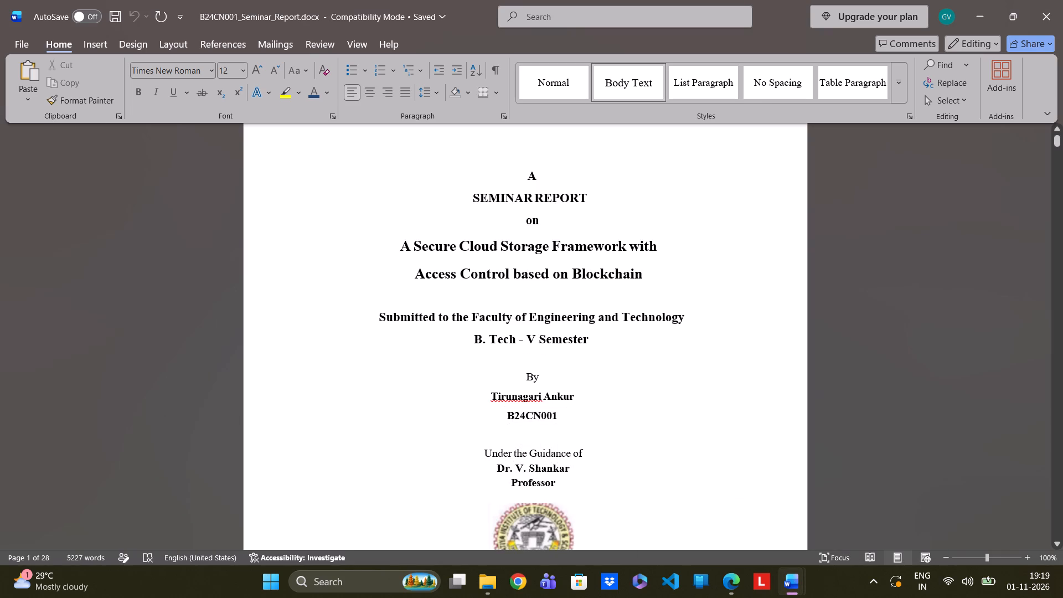
{"action": "left_click_drag", "start_coordinate": [486, 452], "coordinate": [544, 484]}
{"action": "key", "text": "ctrl+c"}
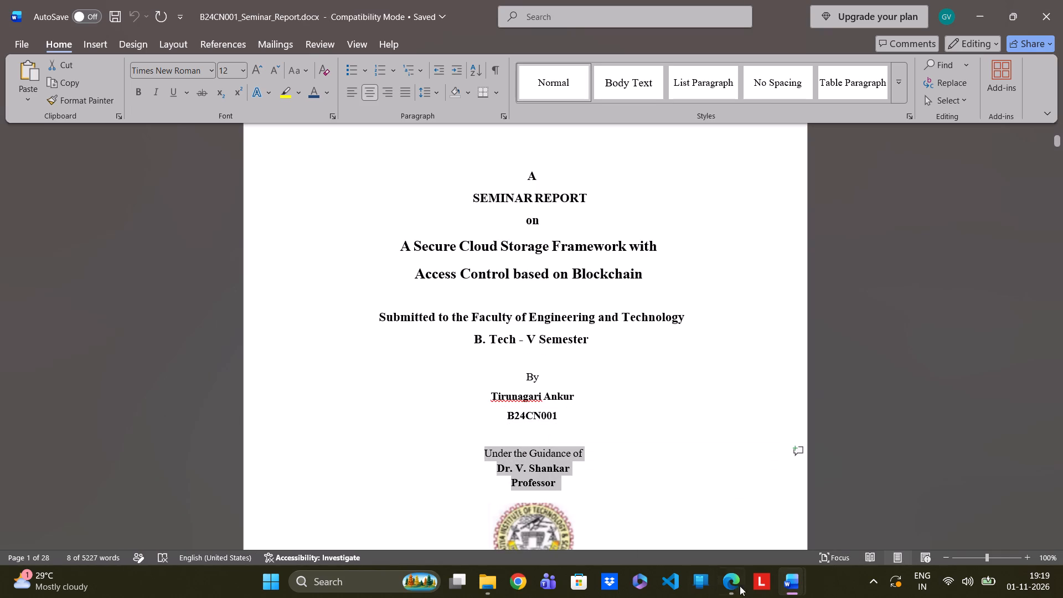
{"action": "left_click", "coordinate": [746, 529]}
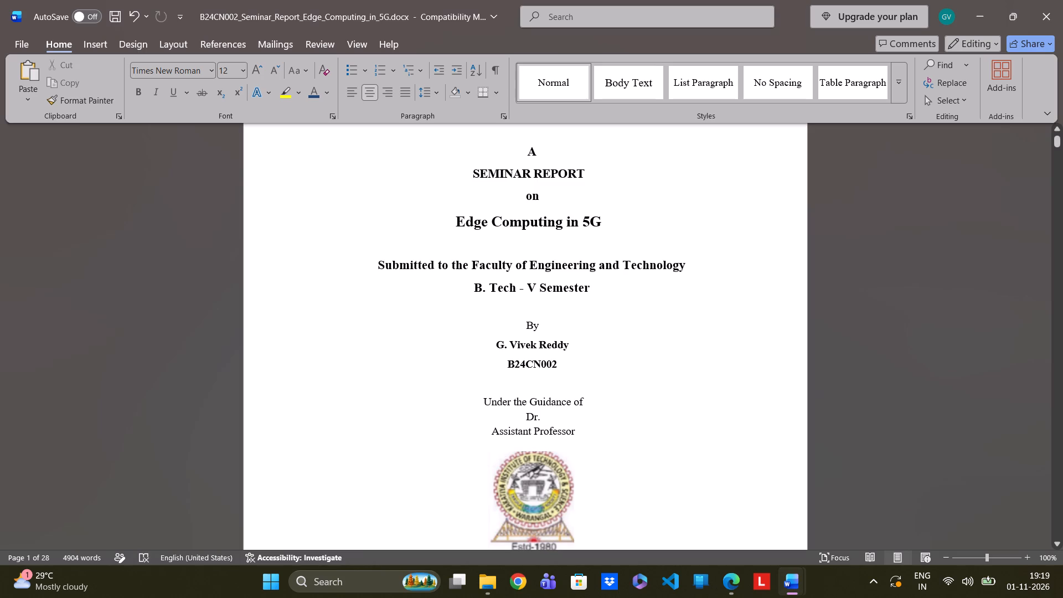
{"action": "left_click_drag", "start_coordinate": [576, 431], "coordinate": [489, 400]}
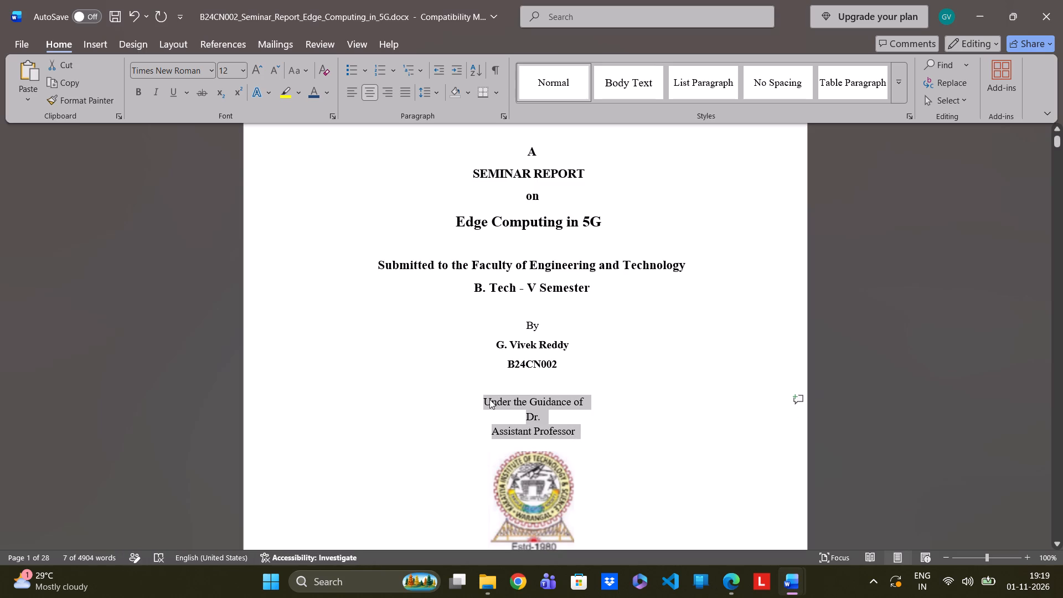
{"action": "key", "text": "ctrl+v"}
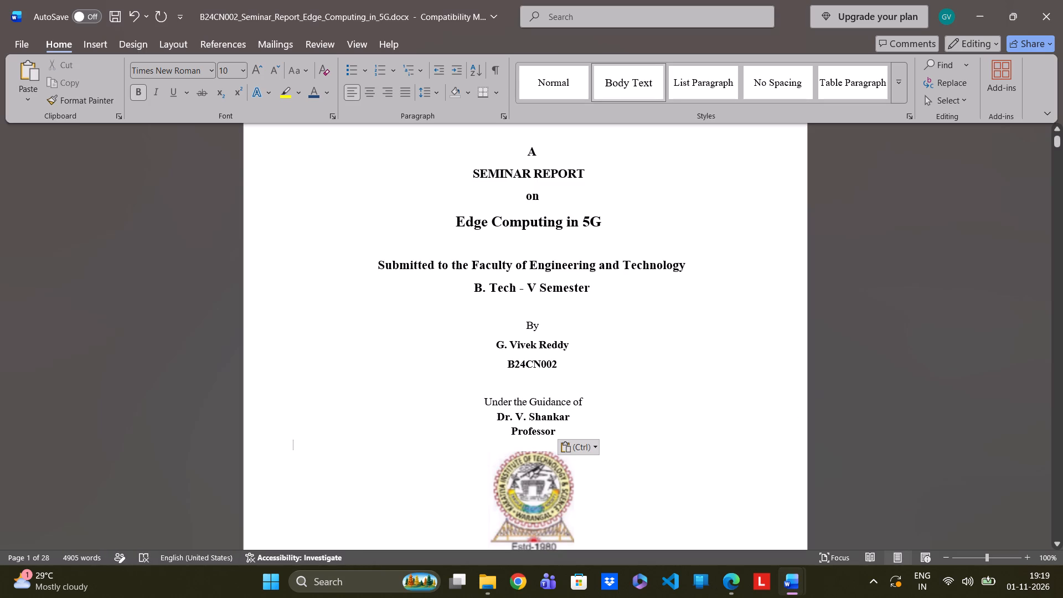
{"action": "left_click", "coordinate": [513, 429]}
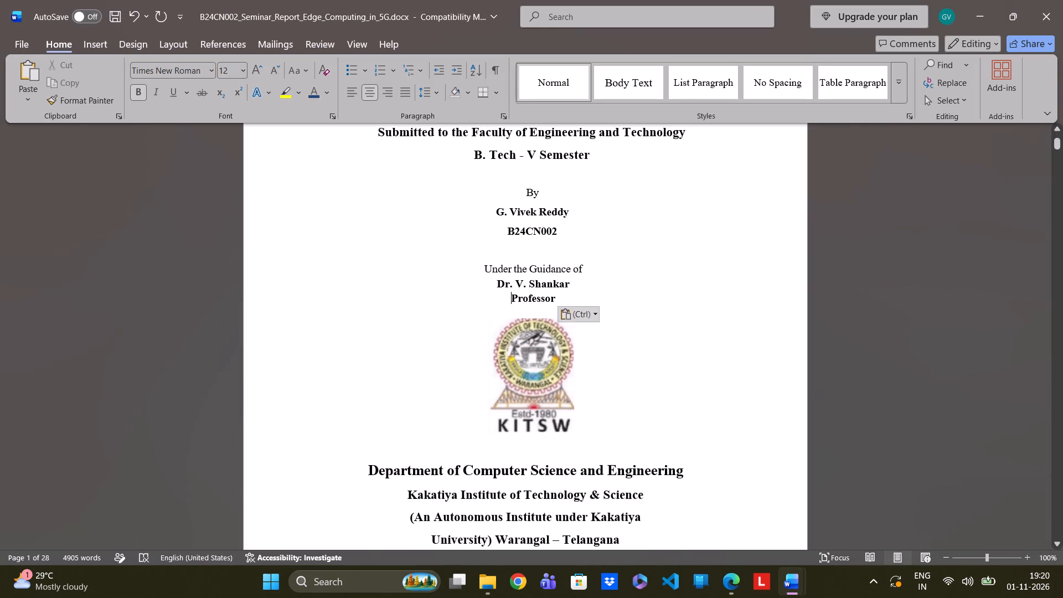
{"action": "scroll", "coordinate": [566, 381], "scroll_direction": "down", "scroll_amount": 1}
{"action": "left_click", "coordinate": [845, 531]}
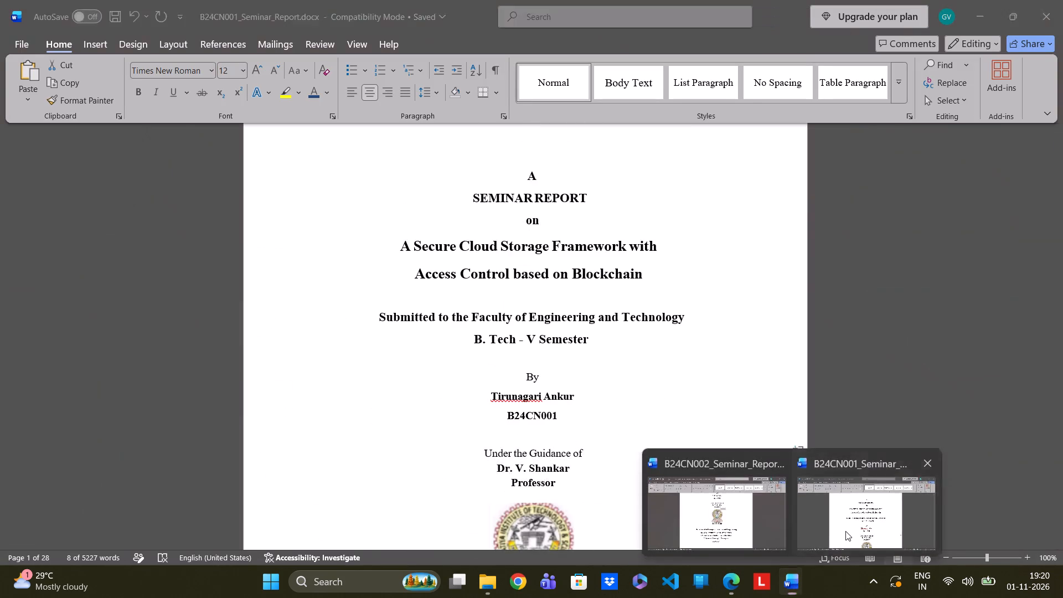
{"action": "scroll", "coordinate": [646, 338], "scroll_direction": "down", "scroll_amount": 11}
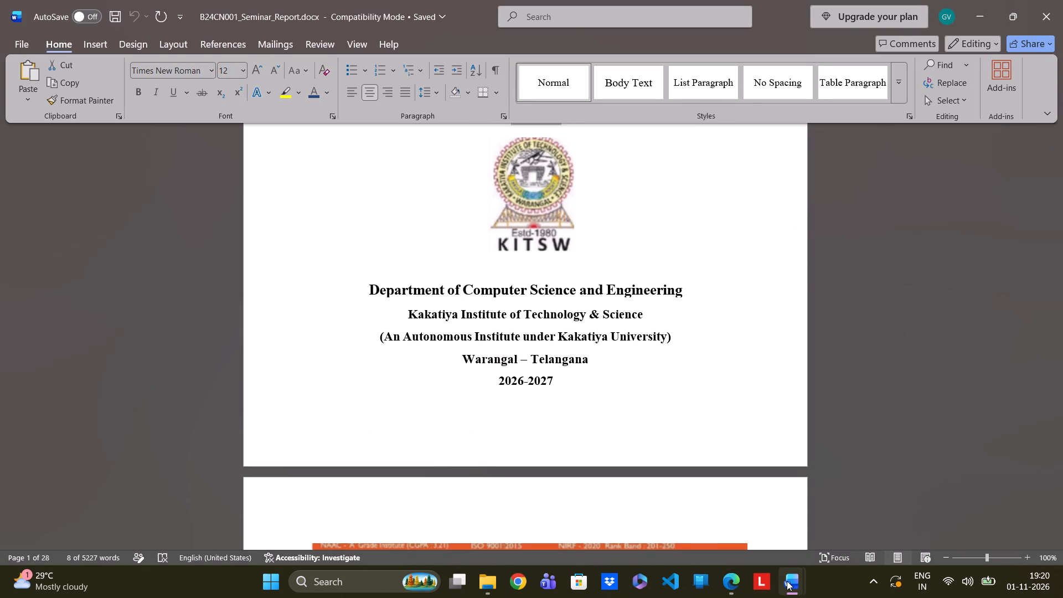
{"action": "left_click", "coordinate": [722, 502]}
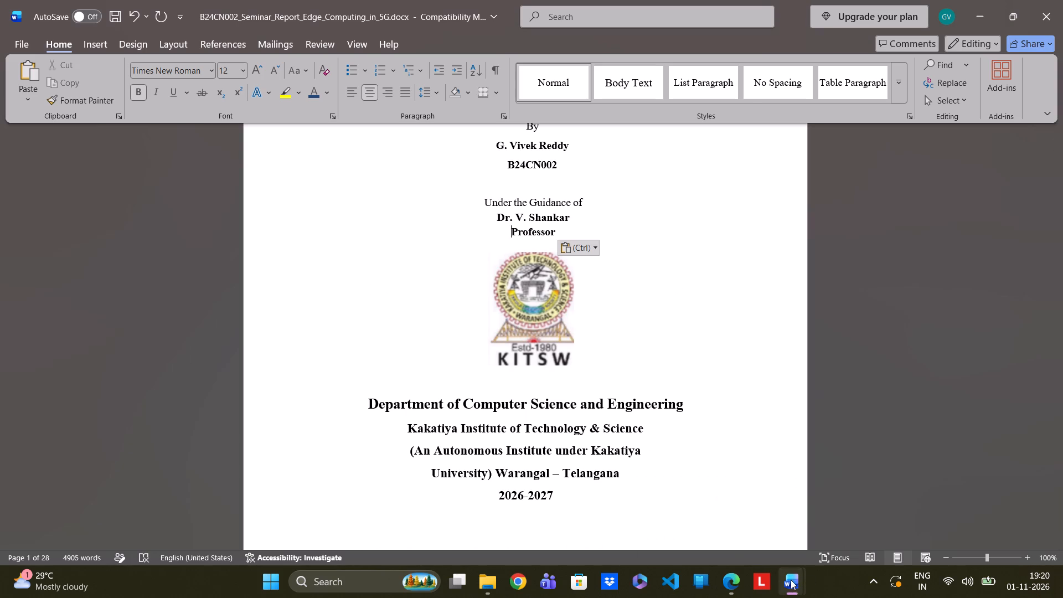
{"action": "left_click", "coordinate": [842, 510]}
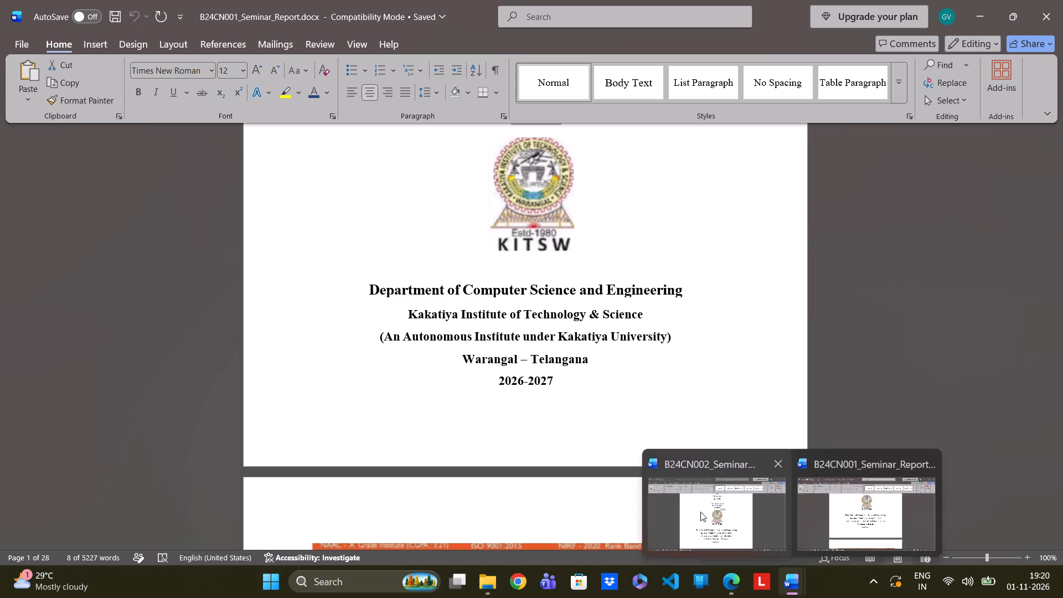
{"action": "left_click", "coordinate": [700, 511]}
{"action": "left_click", "coordinate": [838, 506]}
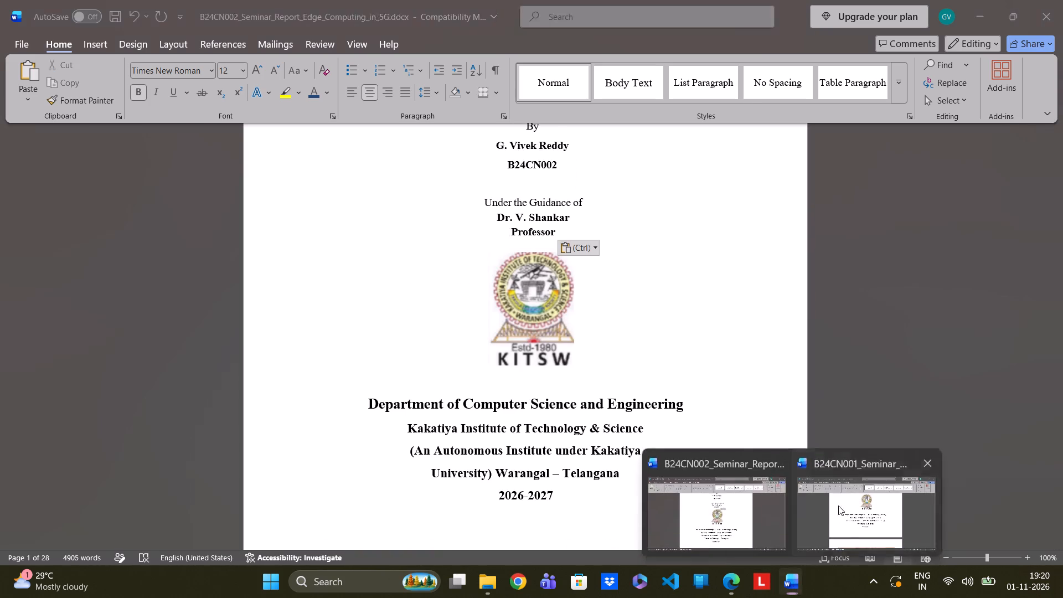
Check the blockchain report's certificate formatting and make the seminar title "Edge Computing in 5G" bold in the Edge Computing report's certificate paragraph.
{"action": "scroll", "coordinate": [654, 409], "scroll_direction": "down", "scroll_amount": 11}
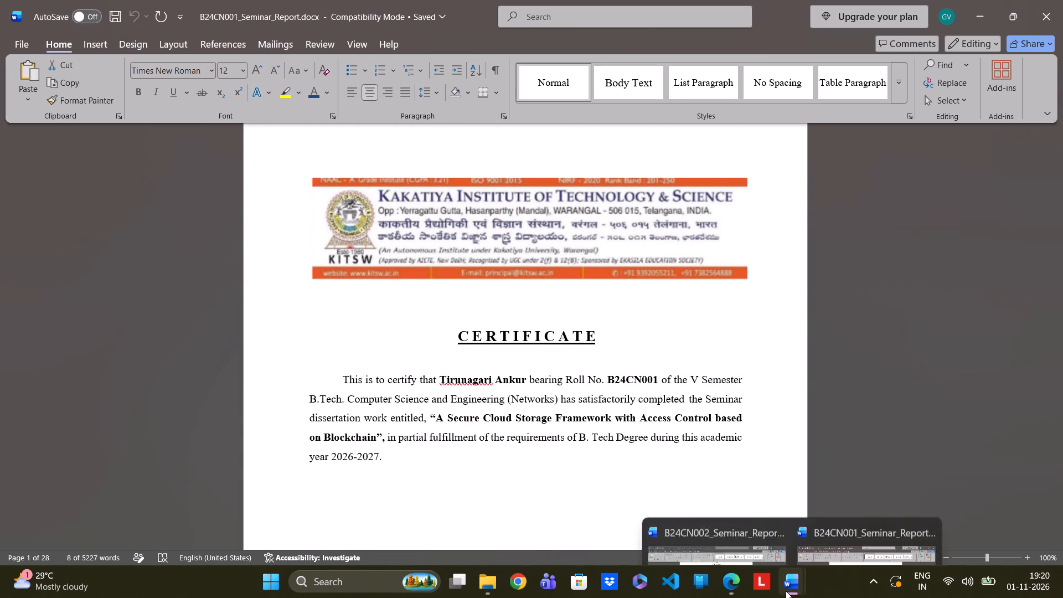
{"action": "left_click", "coordinate": [699, 488]}
{"action": "scroll", "coordinate": [664, 421], "scroll_direction": "down", "scroll_amount": 13}
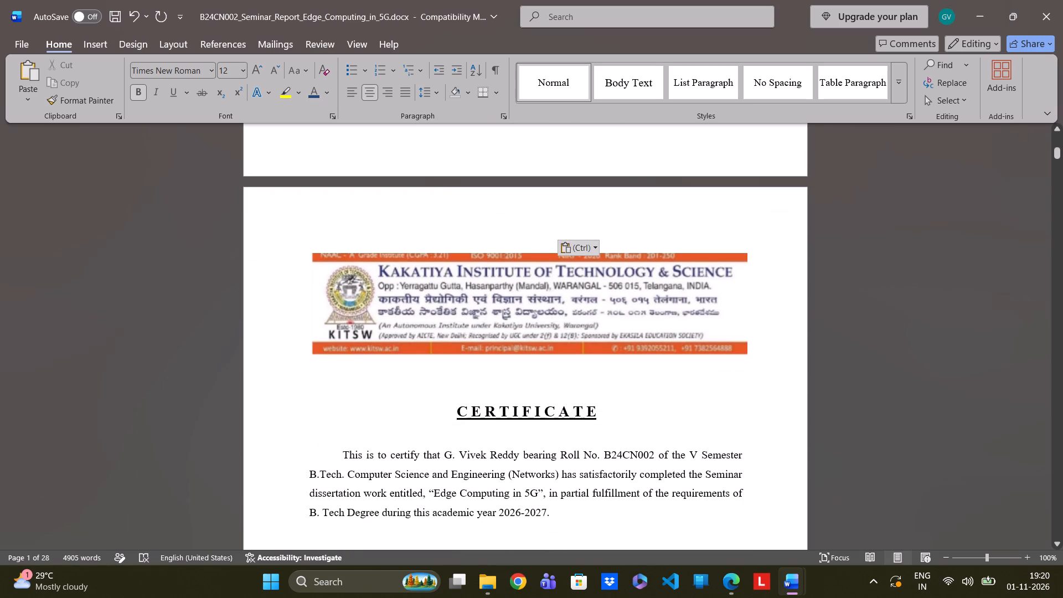
{"action": "scroll", "coordinate": [696, 455], "scroll_direction": "down", "scroll_amount": 4}
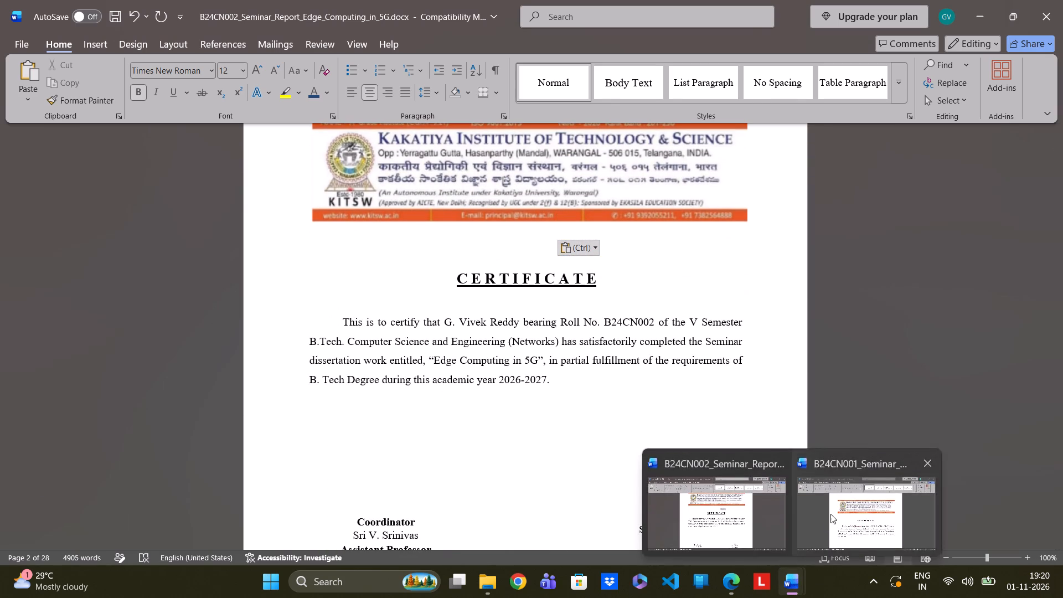
{"action": "left_click", "coordinate": [830, 514]}
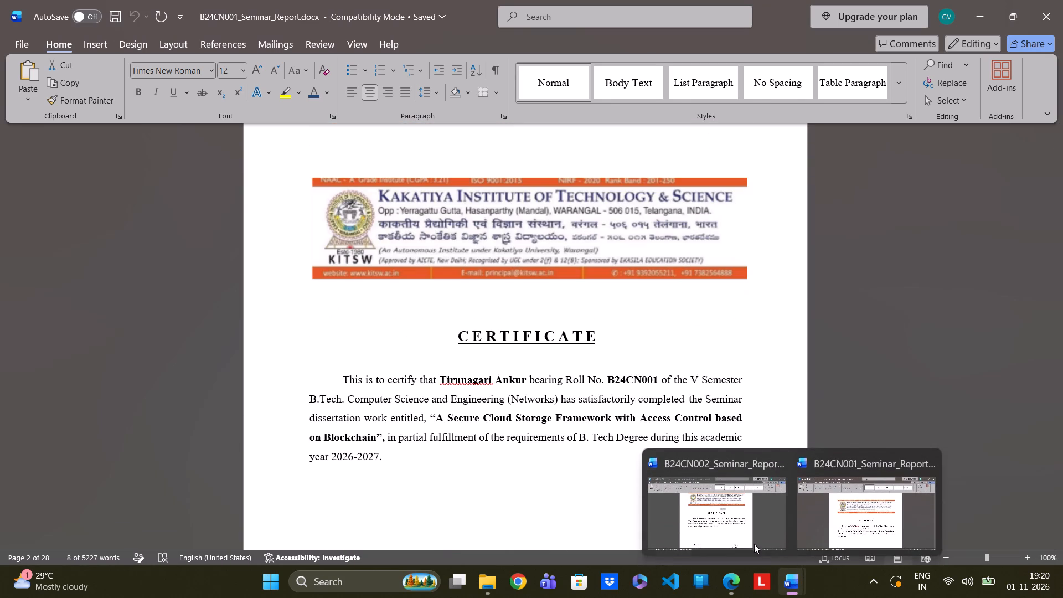
{"action": "left_click", "coordinate": [708, 503]}
{"action": "scroll", "coordinate": [710, 497], "scroll_direction": "down", "scroll_amount": 1}
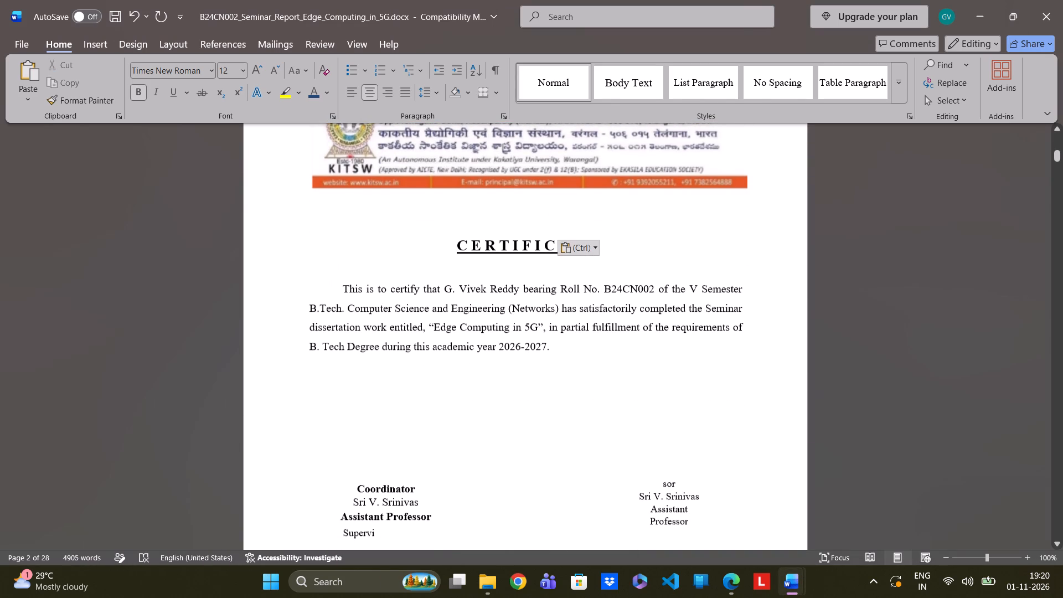
{"action": "left_click_drag", "start_coordinate": [434, 326], "coordinate": [537, 324]}
{"action": "left_click", "coordinate": [549, 302]}
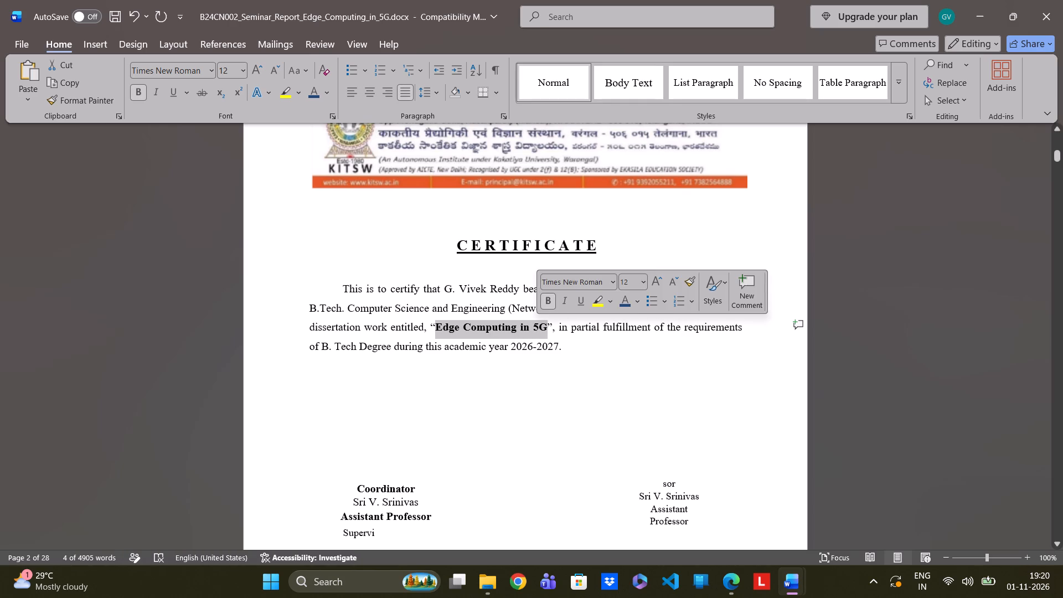
{"action": "left_click", "coordinate": [579, 355]}
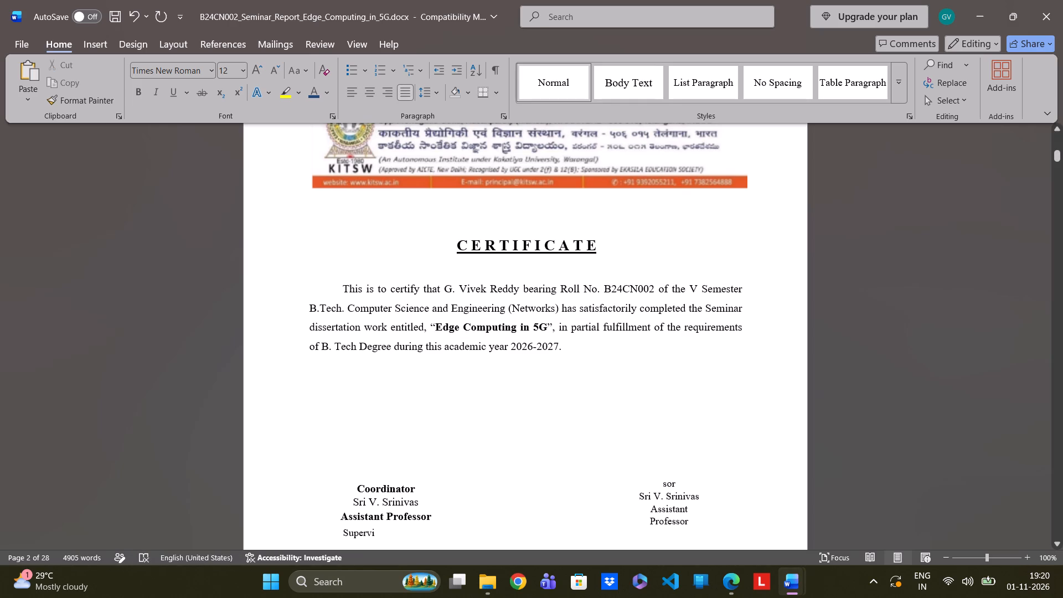
Delete the space between the author's initial and first name in the certificate paragraph.
{"action": "left_click", "coordinate": [458, 285]}
{"action": "key", "text": "BackSpace"}
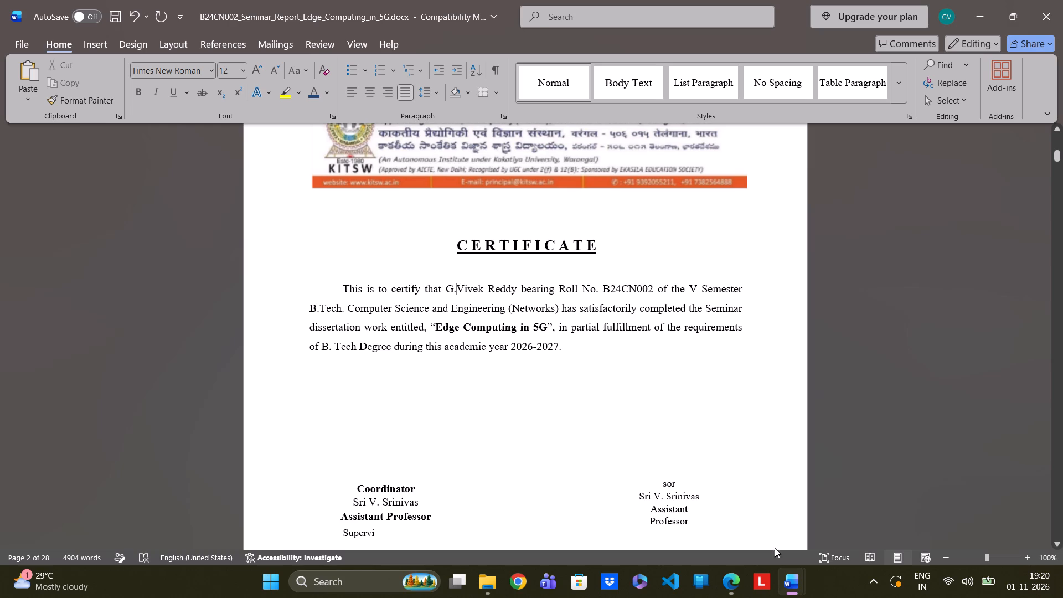
Make the author's name and roll number bold in the Edge Computing certificate paragraph, checking against the blockchain report's certificate.
{"action": "left_click", "coordinate": [833, 522]}
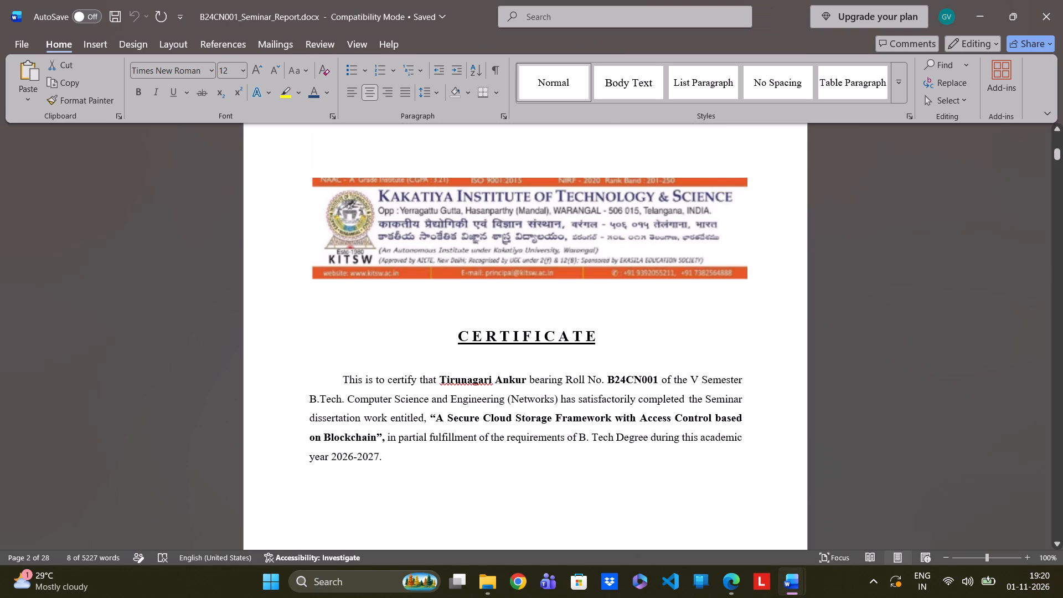
{"action": "left_click", "coordinate": [719, 531]}
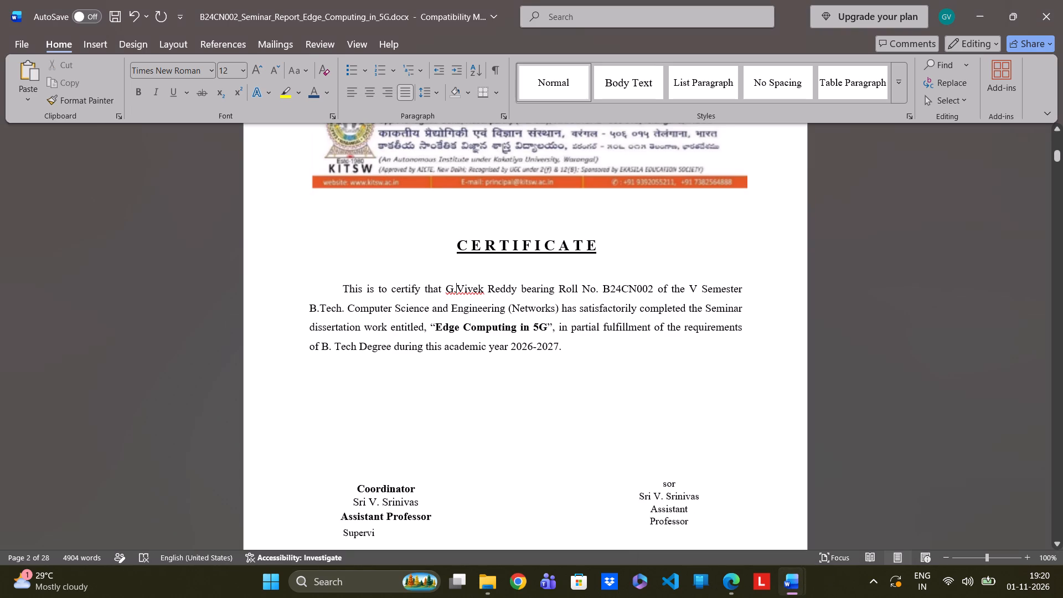
{"action": "left_click_drag", "start_coordinate": [517, 288], "coordinate": [448, 290]}
{"action": "left_click", "coordinate": [461, 269]}
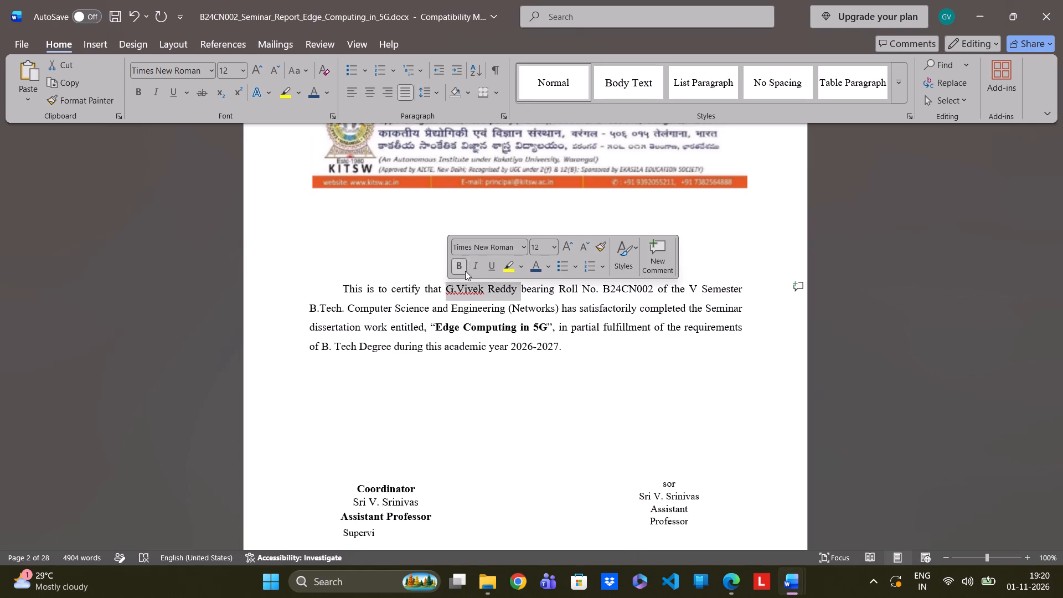
{"action": "left_click_drag", "start_coordinate": [653, 288], "coordinate": [606, 287]}
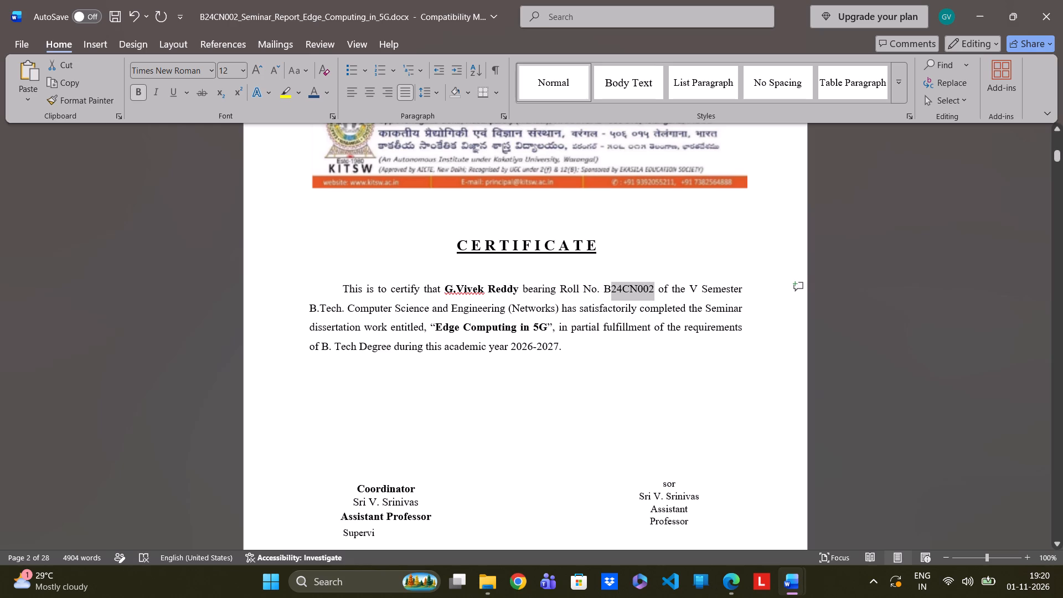
{"action": "left_click_drag", "start_coordinate": [606, 287], "coordinate": [605, 286]}
{"action": "left_click", "coordinate": [613, 262]}
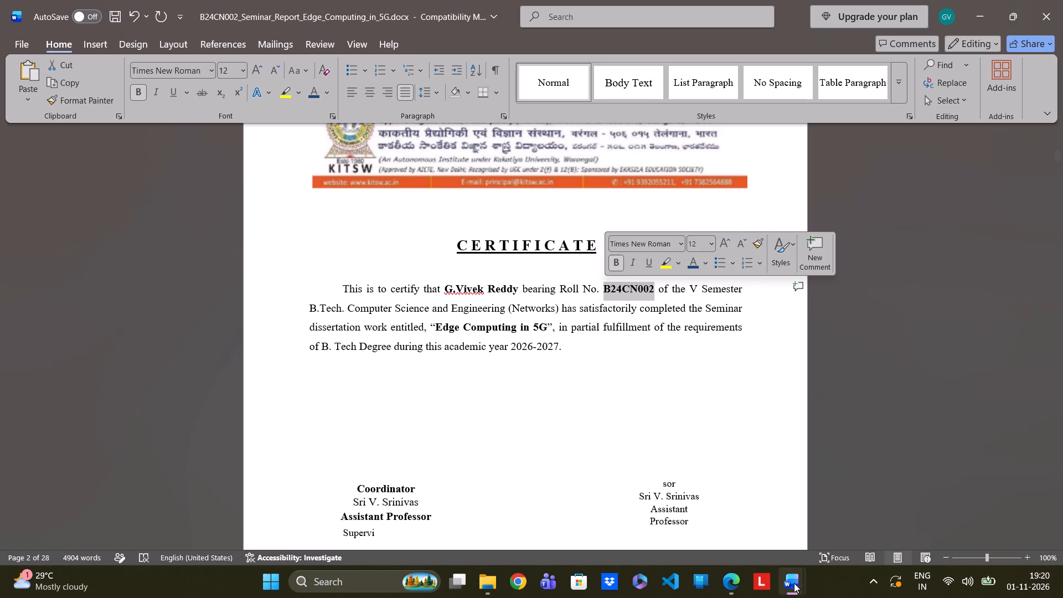
{"action": "left_click", "coordinate": [824, 522]}
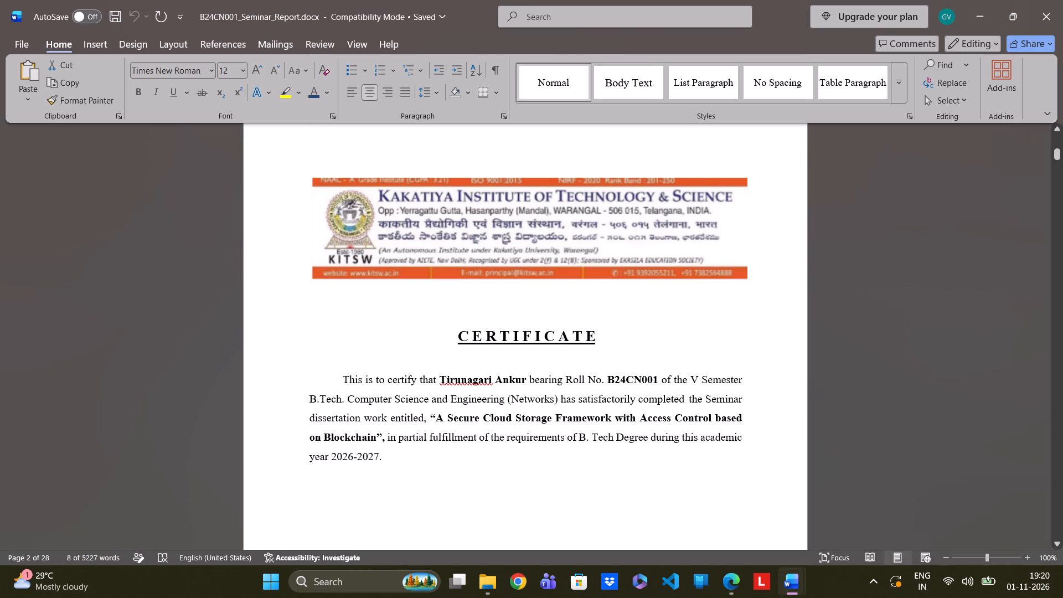
{"action": "left_click", "coordinate": [727, 535]}
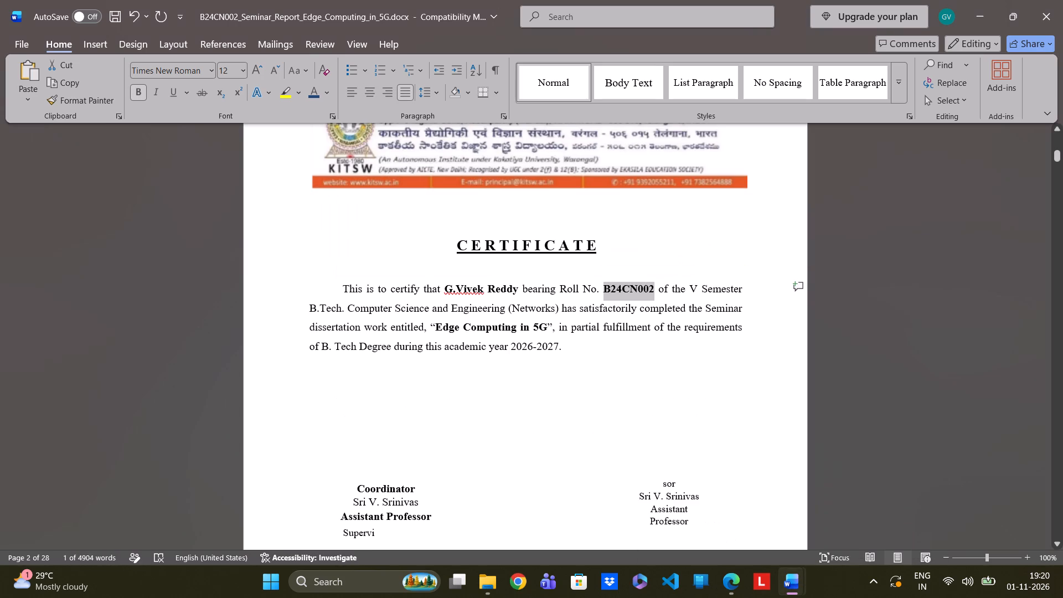
Replace the Edge Computing certificate's Coordinator, Supervisor and Head of the Department signature block with a copy of the blockchain report's block.
{"action": "scroll", "coordinate": [598, 398], "scroll_direction": "down", "scroll_amount": 3}
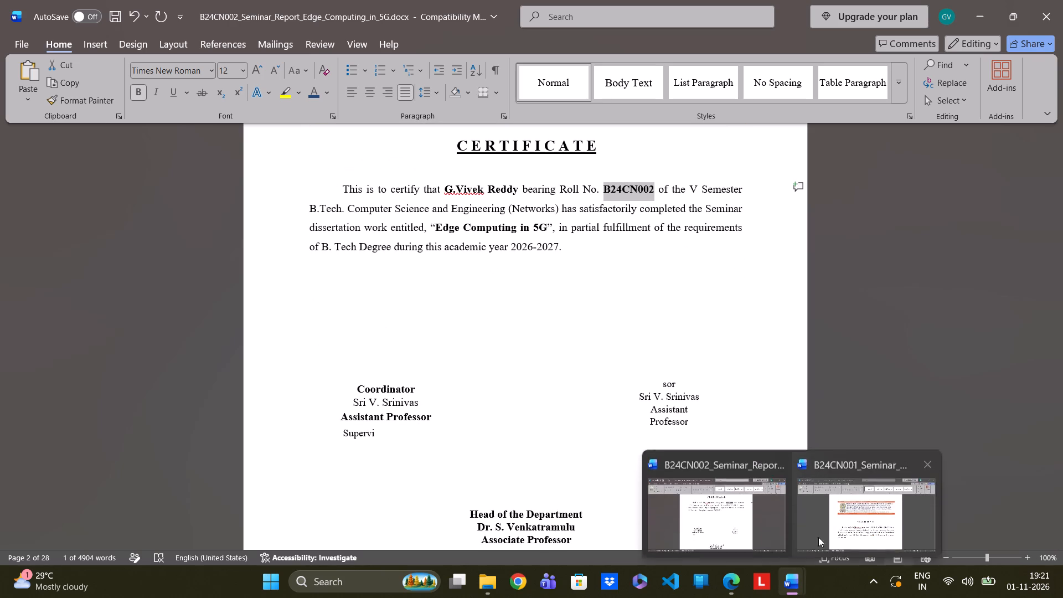
{"action": "left_click", "coordinate": [835, 506]}
{"action": "scroll", "coordinate": [732, 479], "scroll_direction": "down", "scroll_amount": 9}
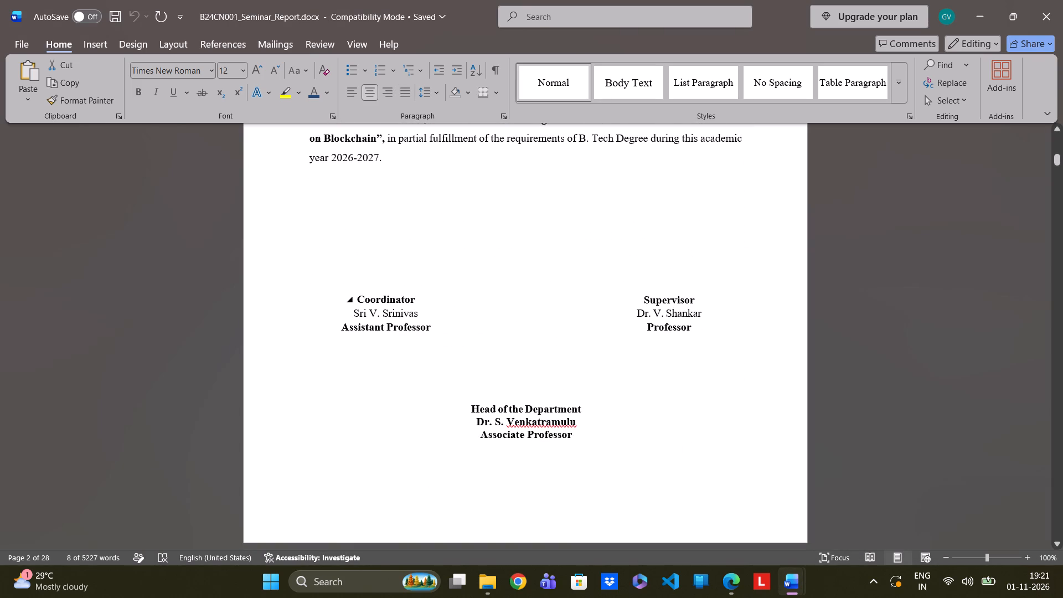
{"action": "left_click_drag", "start_coordinate": [358, 300], "coordinate": [720, 419]}
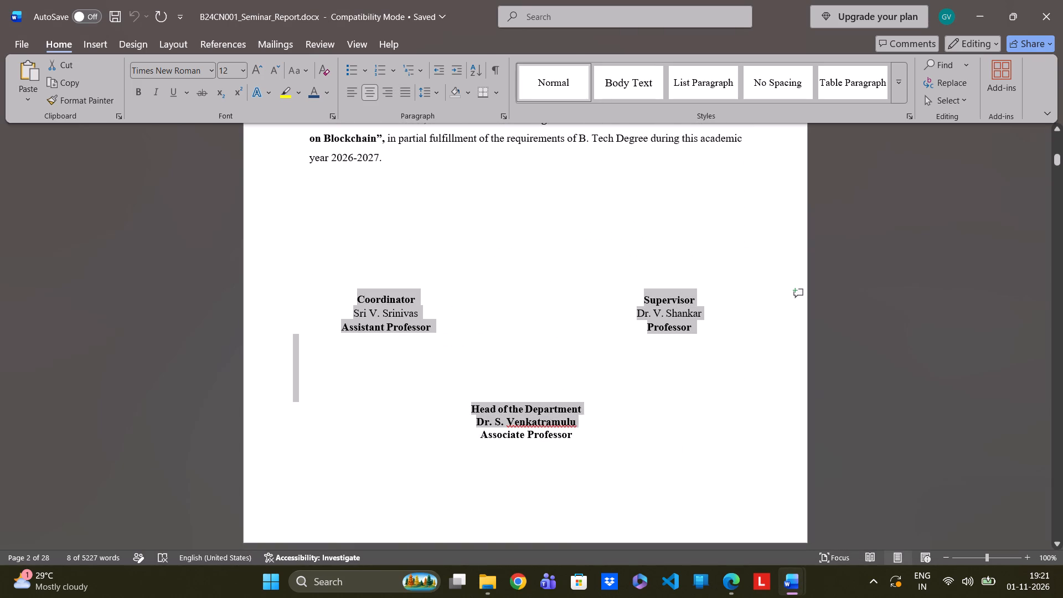
{"action": "left_click_drag", "start_coordinate": [720, 419], "coordinate": [727, 447]}
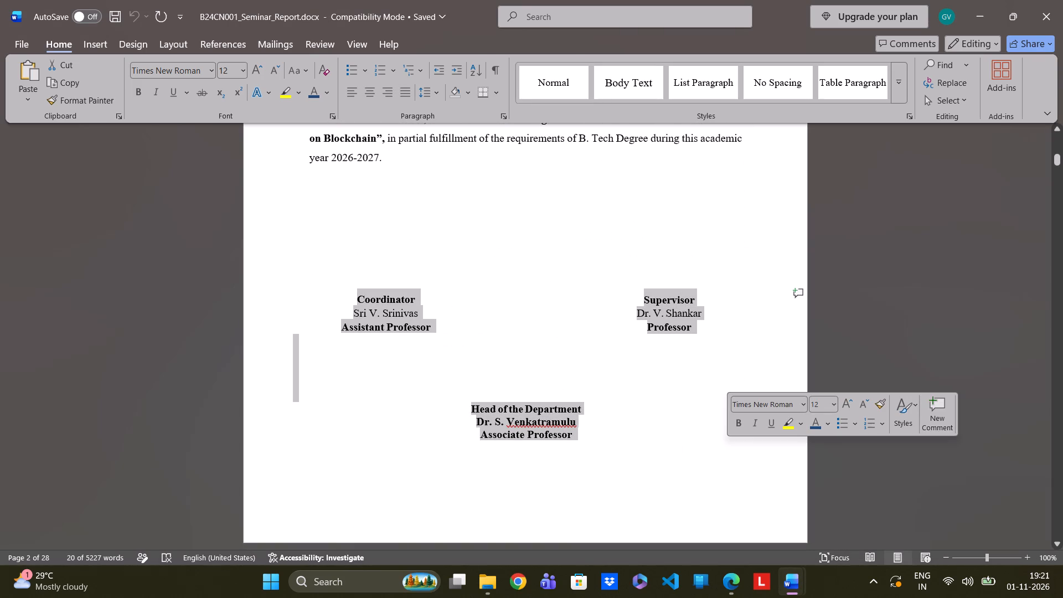
{"action": "key", "text": "ctrl+c"}
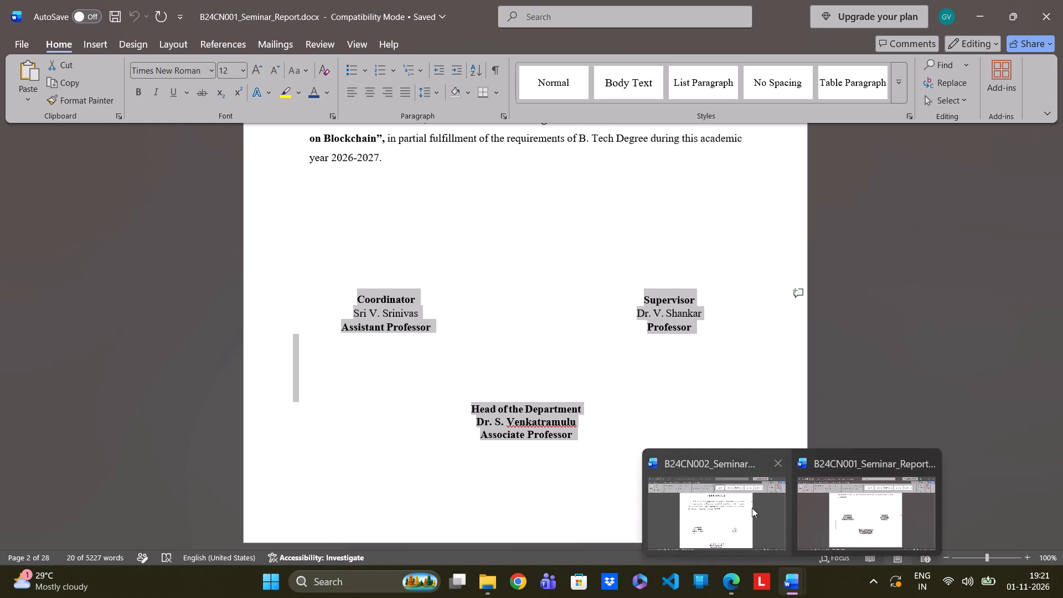
{"action": "left_click", "coordinate": [752, 508]}
{"action": "left_click_drag", "start_coordinate": [358, 388], "coordinate": [657, 451]}
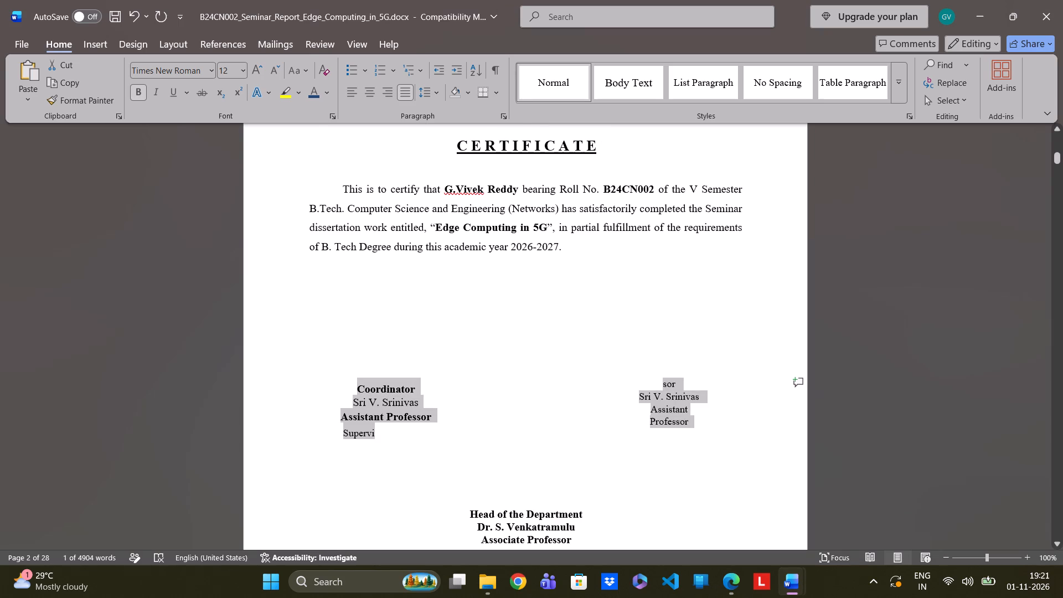
{"action": "left_click_drag", "start_coordinate": [657, 451], "coordinate": [675, 509]}
{"action": "scroll", "coordinate": [676, 518], "scroll_direction": "down", "scroll_amount": 2}
{"action": "key", "text": "ctrl+v"}
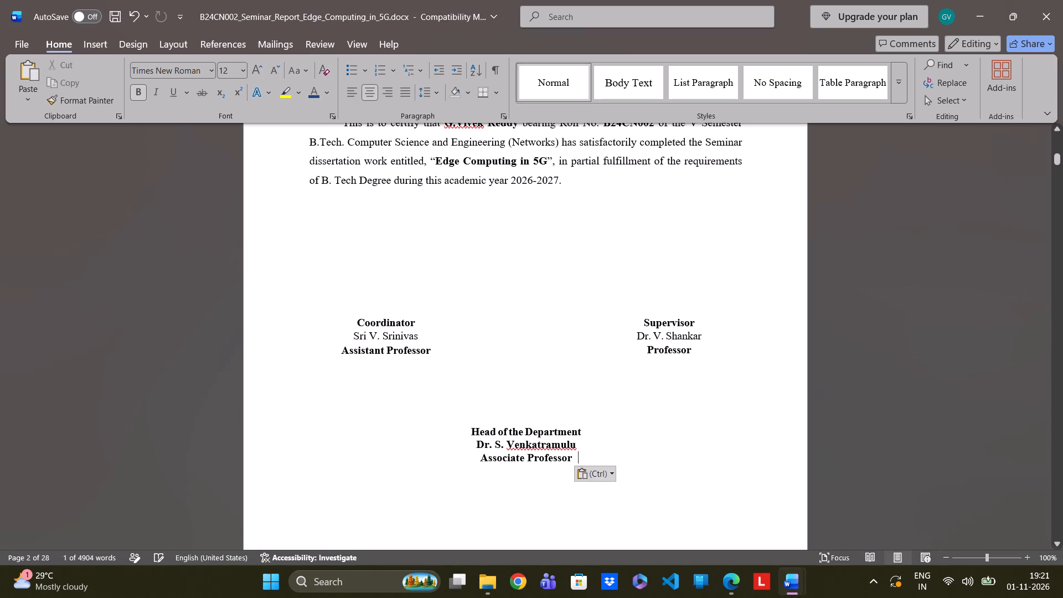
{"action": "left_click", "coordinate": [615, 415]}
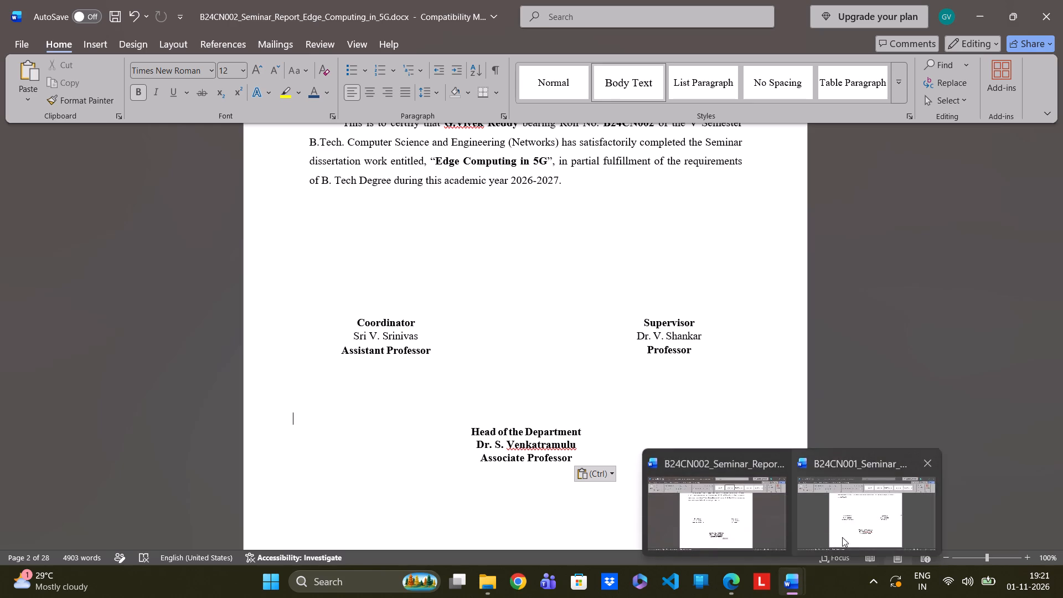
{"action": "left_click", "coordinate": [842, 537]}
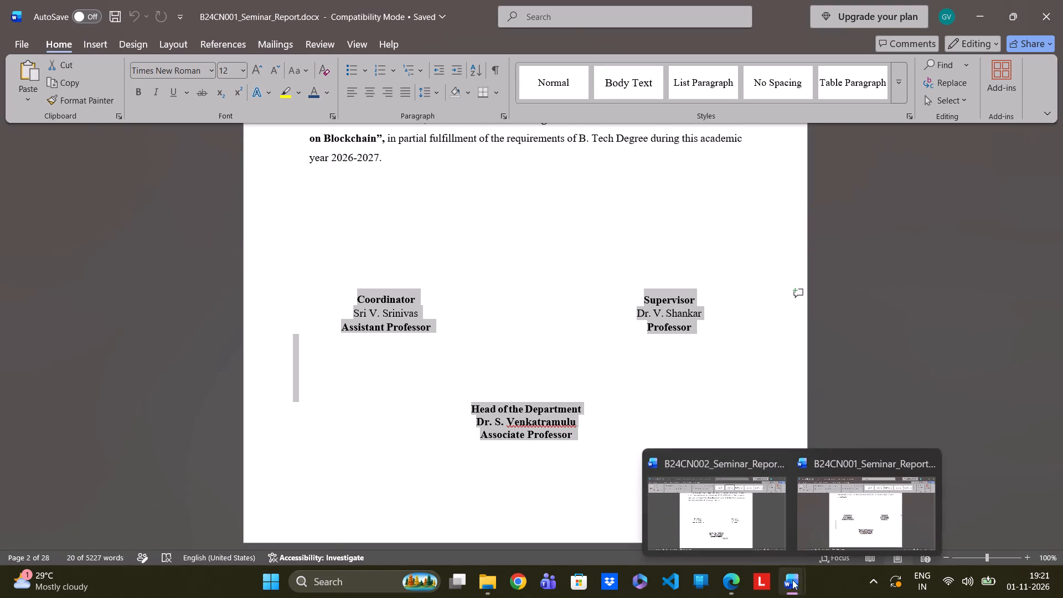
{"action": "left_click", "coordinate": [739, 527]}
Look through the Edge Computing report's acknowledgement, abstract and table of contents, and on to the document's end.
{"action": "scroll", "coordinate": [617, 446], "scroll_direction": "down", "scroll_amount": 10}
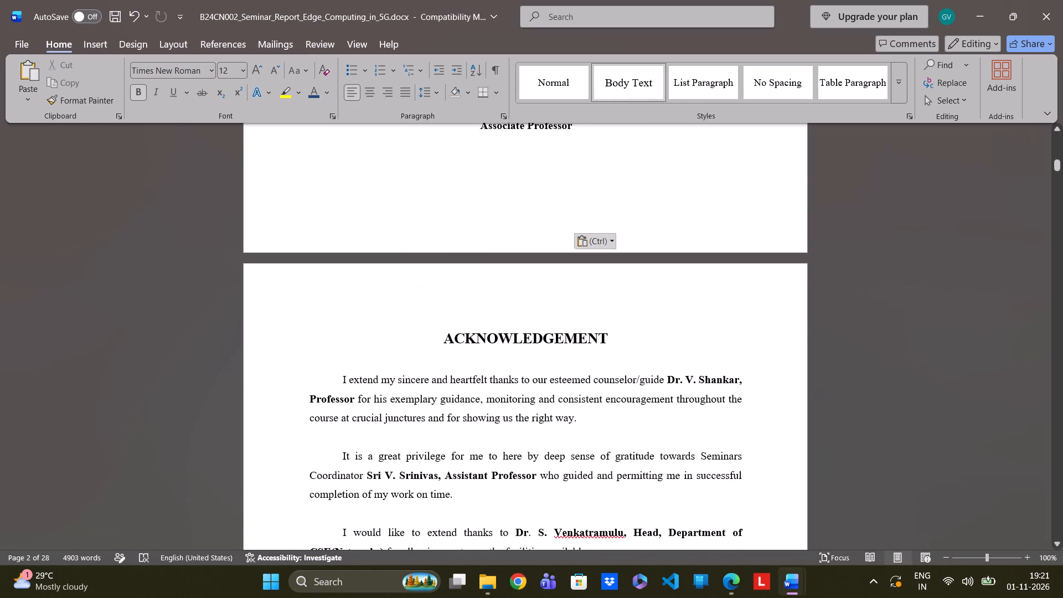
{"action": "scroll", "coordinate": [617, 446], "scroll_direction": "down", "scroll_amount": 9}
{"action": "scroll", "coordinate": [617, 446], "scroll_direction": "up", "scroll_amount": 2}
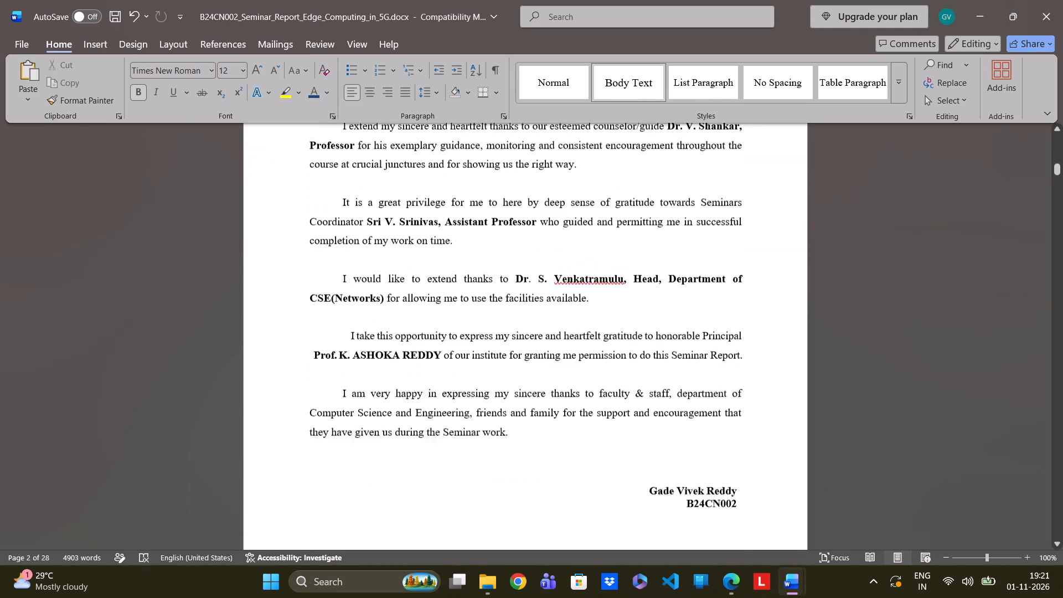
{"action": "scroll", "coordinate": [617, 446], "scroll_direction": "up", "scroll_amount": 3}
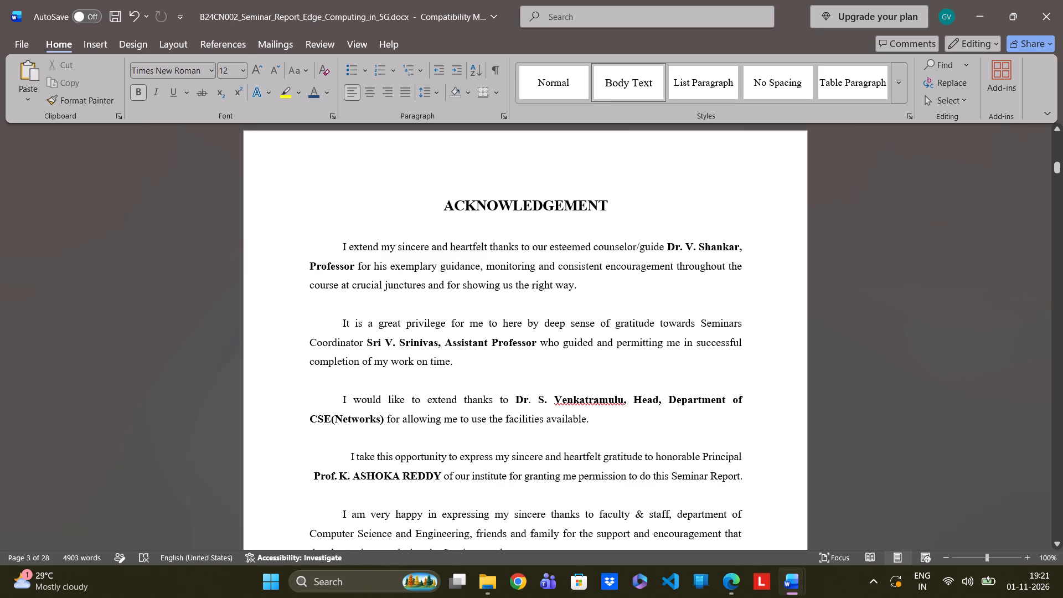
{"action": "scroll", "coordinate": [617, 446], "scroll_direction": "down", "scroll_amount": 2}
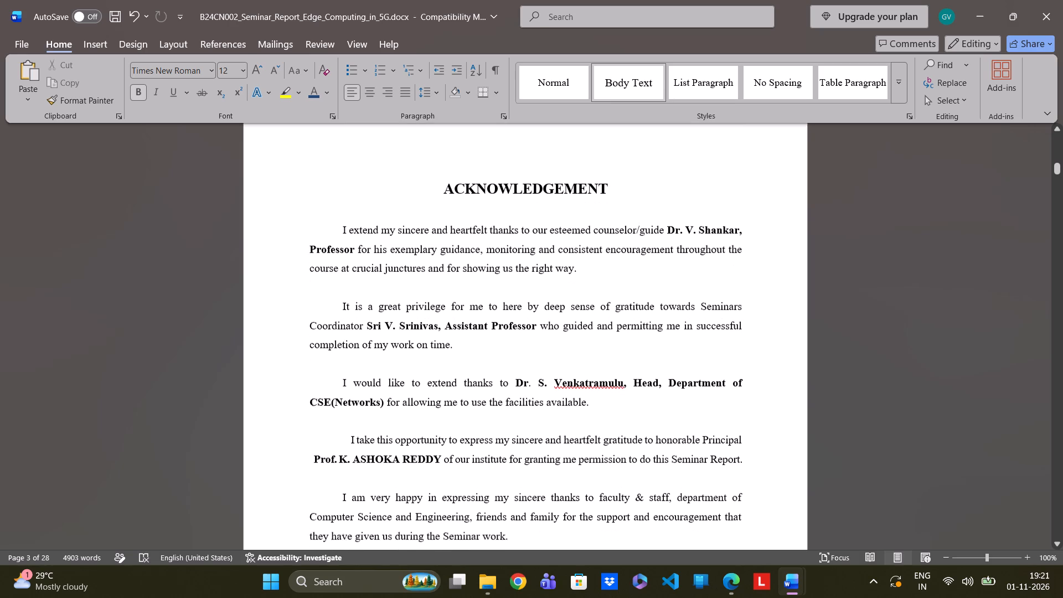
{"action": "scroll", "coordinate": [617, 446], "scroll_direction": "down", "scroll_amount": 19}
{"action": "scroll", "coordinate": [617, 442], "scroll_direction": "up", "scroll_amount": 3}
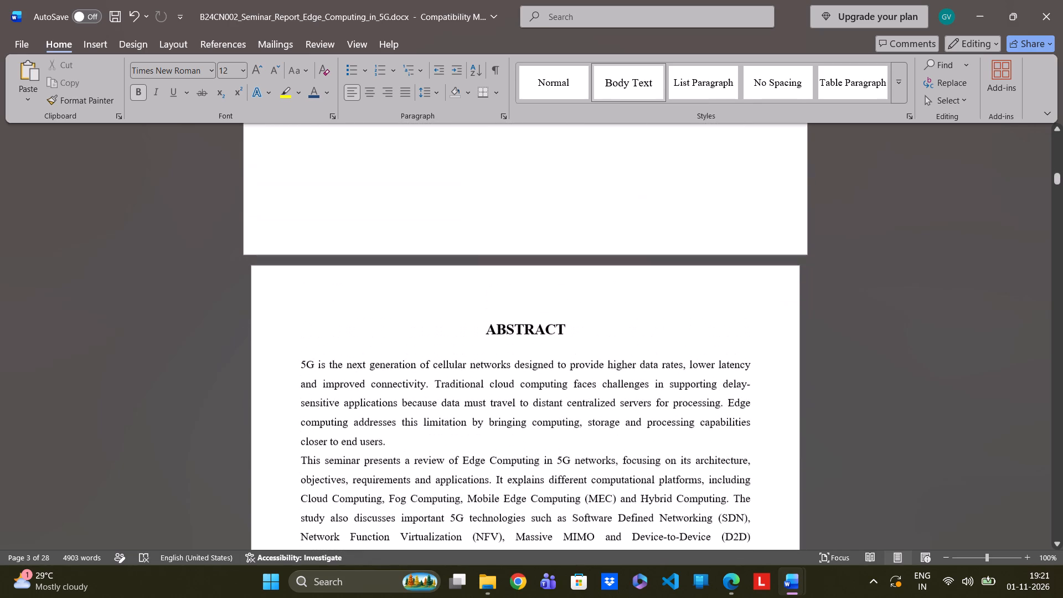
{"action": "scroll", "coordinate": [617, 442], "scroll_direction": "down", "scroll_amount": 20}
{"action": "scroll", "coordinate": [617, 442], "scroll_direction": "down", "scroll_amount": 13}
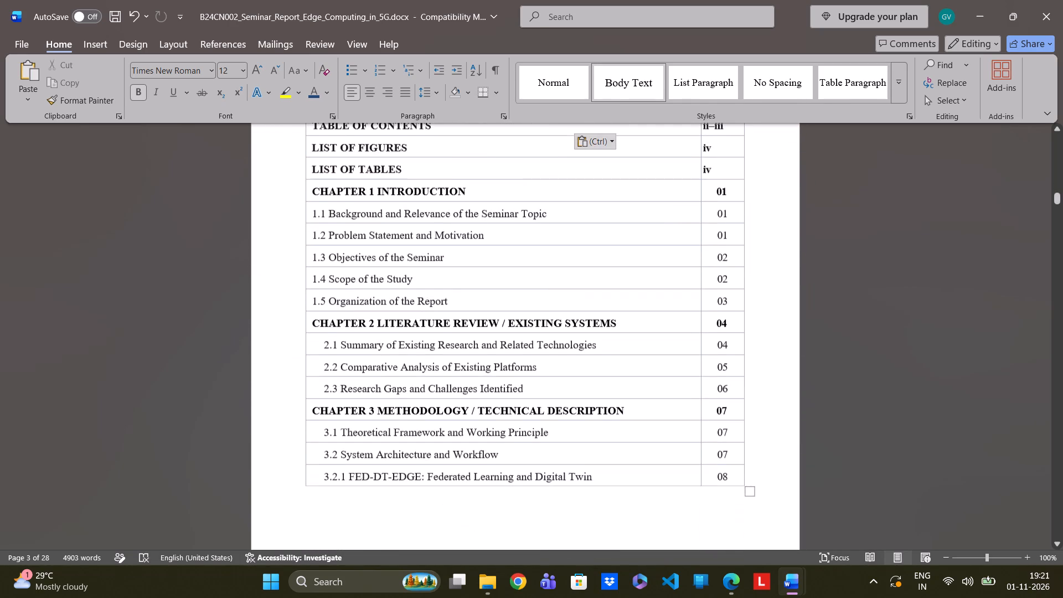
{"action": "scroll", "coordinate": [620, 439], "scroll_direction": "down", "scroll_amount": 20}
{"action": "scroll", "coordinate": [620, 439], "scroll_direction": "down", "scroll_amount": 8}
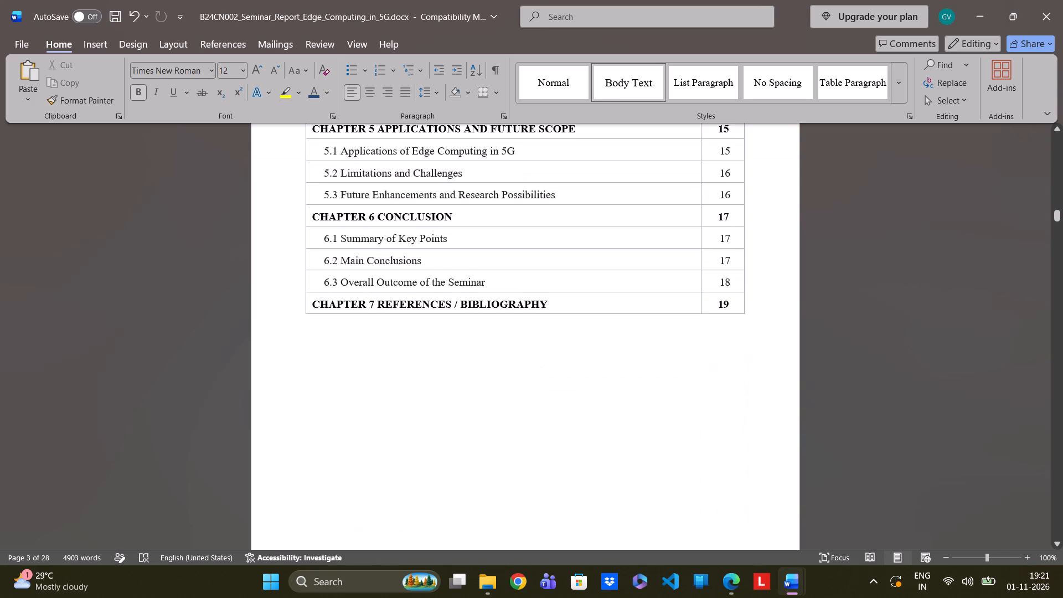
{"action": "left_click_drag", "start_coordinate": [1062, 219], "coordinate": [1057, 551]}
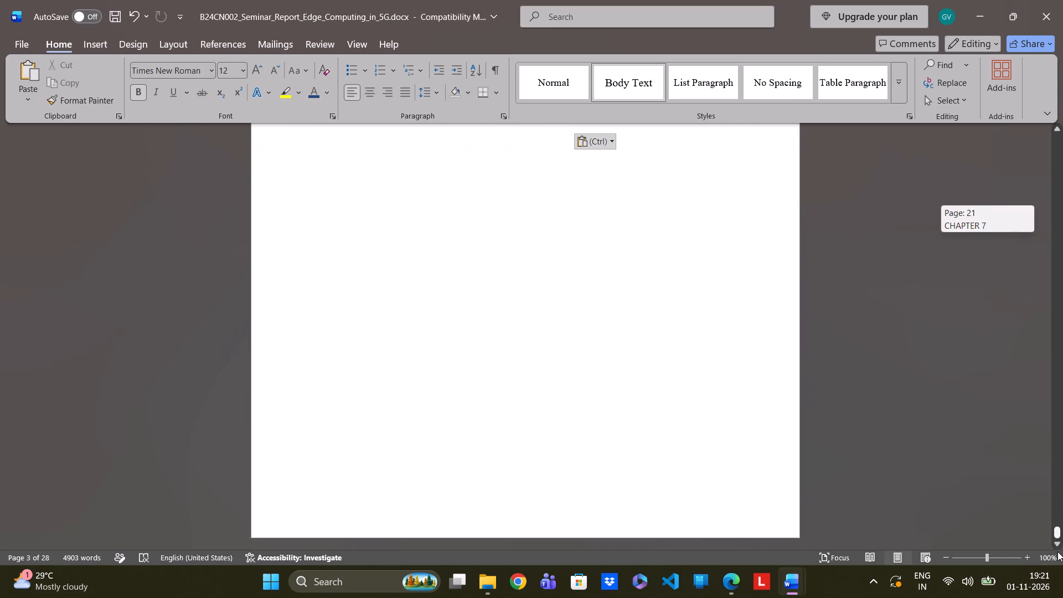
{"action": "left_click_drag", "start_coordinate": [1057, 551], "coordinate": [1054, 4]}
Review the Edge Computing report's front matter in order, from the title page through certificate, acknowledgement and abstract to the table of contents.
{"action": "scroll", "coordinate": [546, 300], "scroll_direction": "down", "scroll_amount": 2}
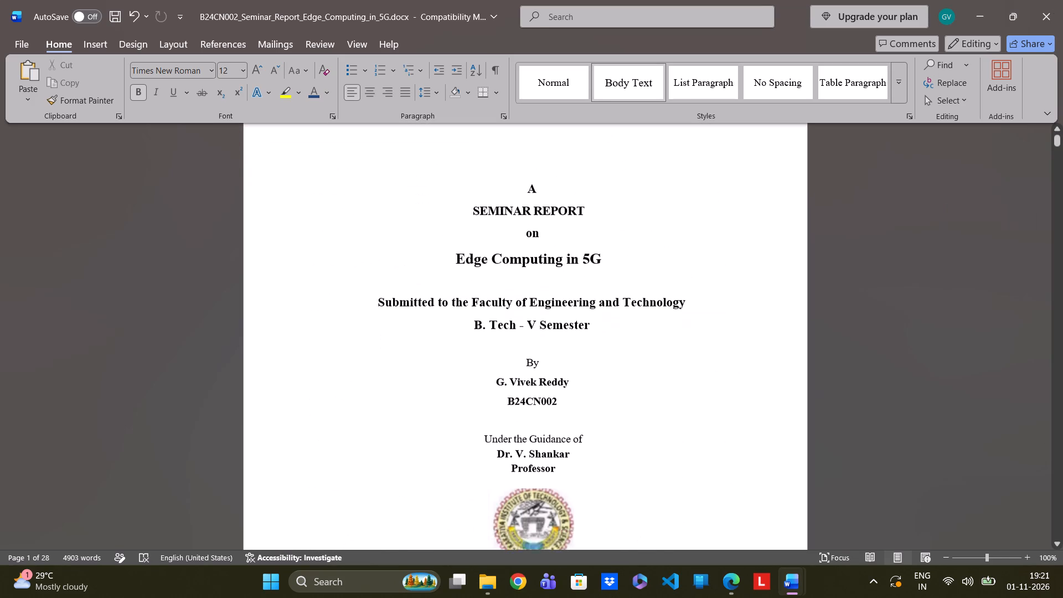
{"action": "scroll", "coordinate": [546, 300], "scroll_direction": "down", "scroll_amount": 2}
{"action": "scroll", "coordinate": [549, 296], "scroll_direction": "down", "scroll_amount": 20}
{"action": "scroll", "coordinate": [560, 286], "scroll_direction": "down", "scroll_amount": 6}
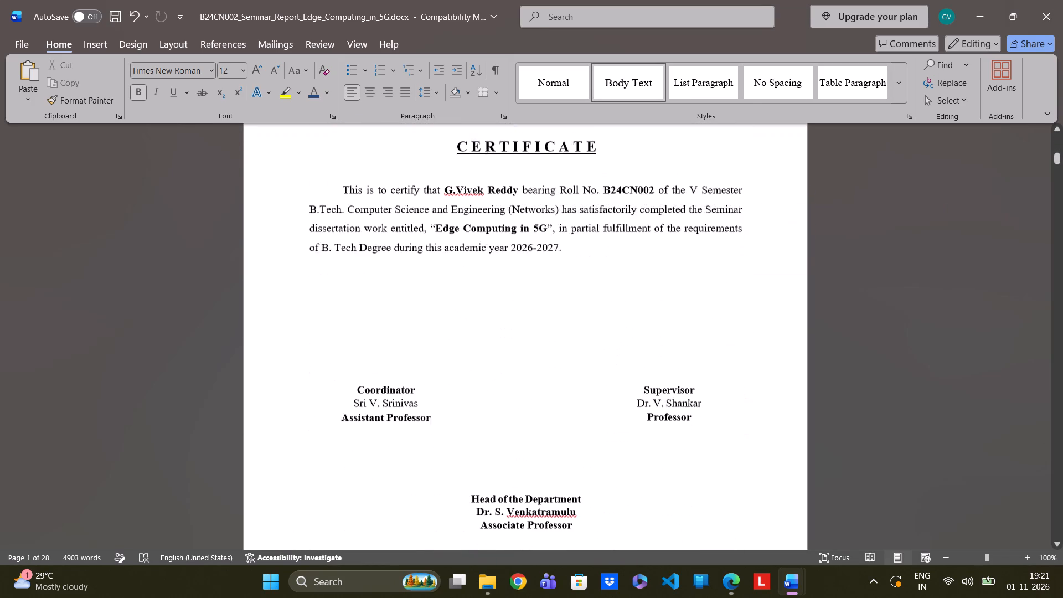
{"action": "scroll", "coordinate": [560, 286], "scroll_direction": "down", "scroll_amount": 16}
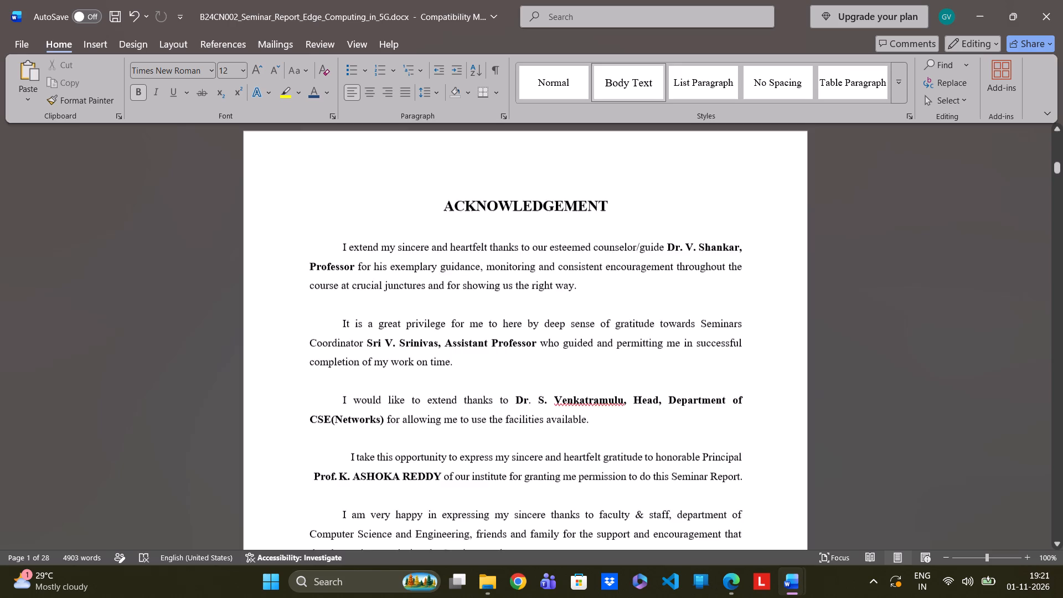
{"action": "scroll", "coordinate": [564, 282], "scroll_direction": "down", "scroll_amount": 9}
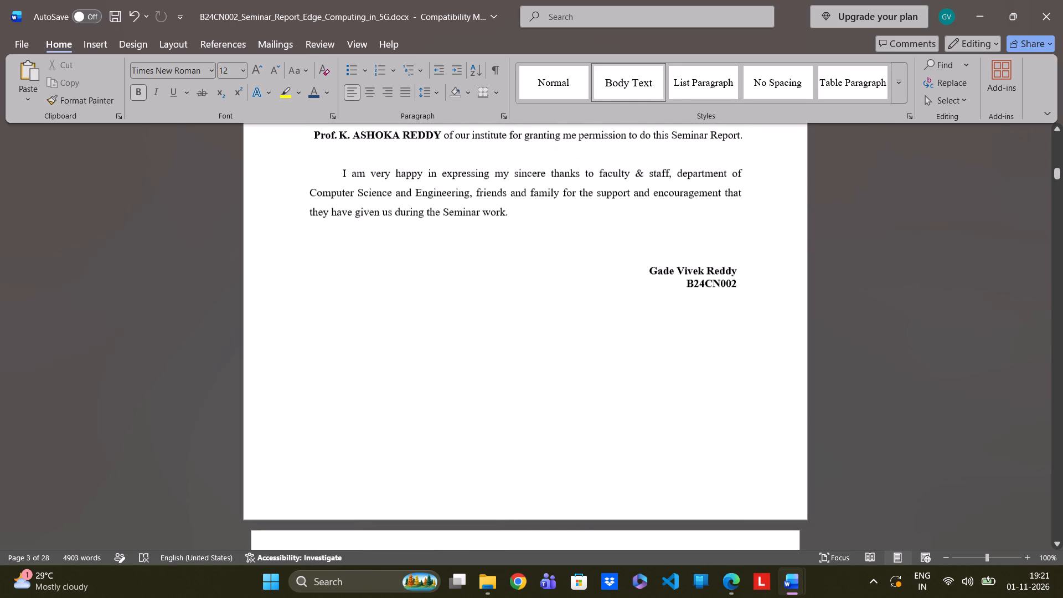
{"action": "scroll", "coordinate": [564, 282], "scroll_direction": "down", "scroll_amount": 20}
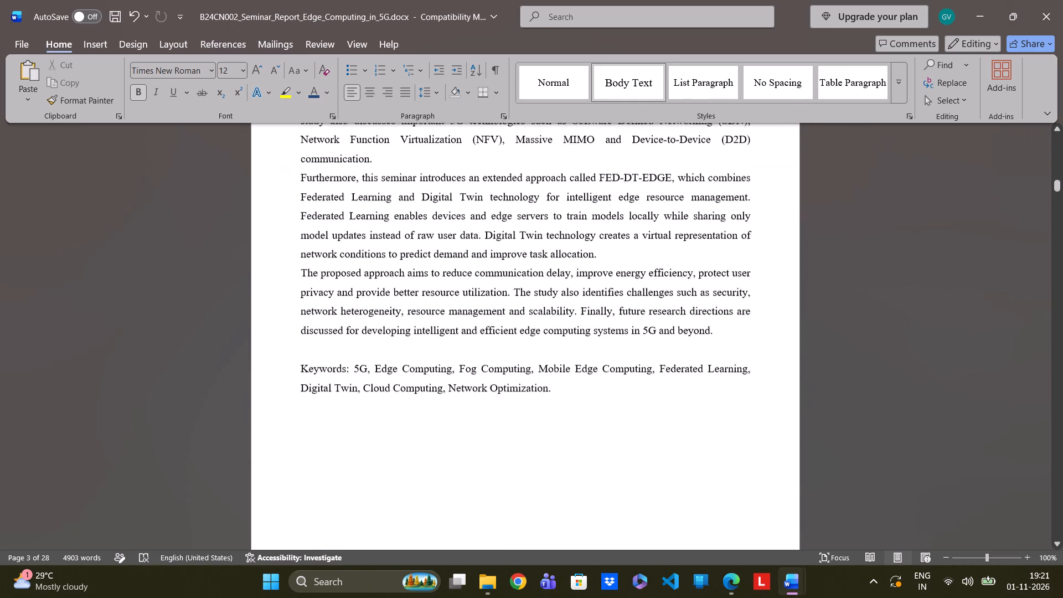
{"action": "scroll", "coordinate": [565, 282], "scroll_direction": "down", "scroll_amount": 15}
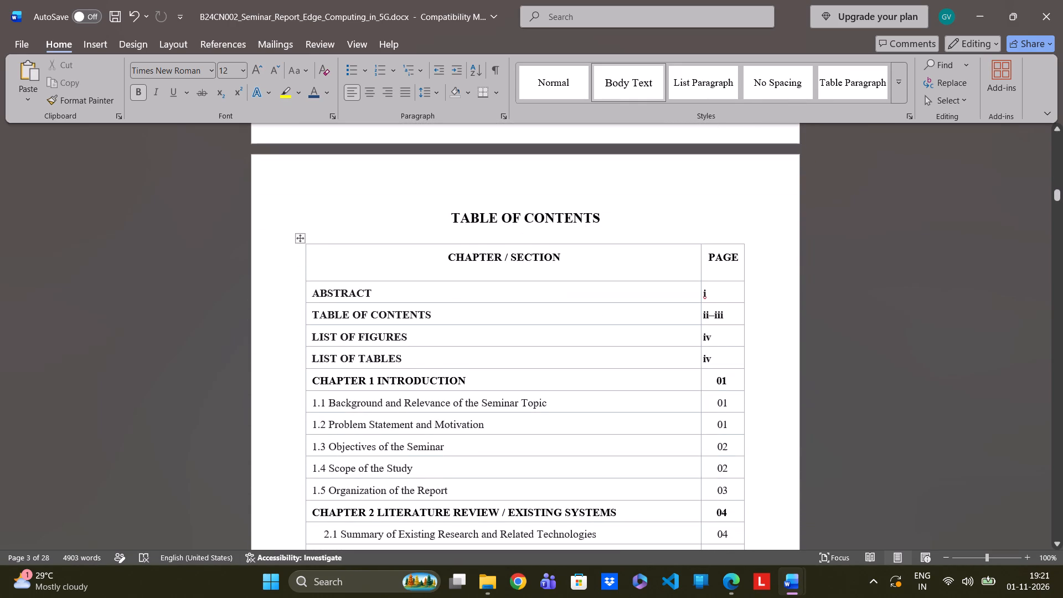
{"action": "scroll", "coordinate": [565, 282], "scroll_direction": "down", "scroll_amount": 18}
{"action": "scroll", "coordinate": [565, 282], "scroll_direction": "down", "scroll_amount": 5}
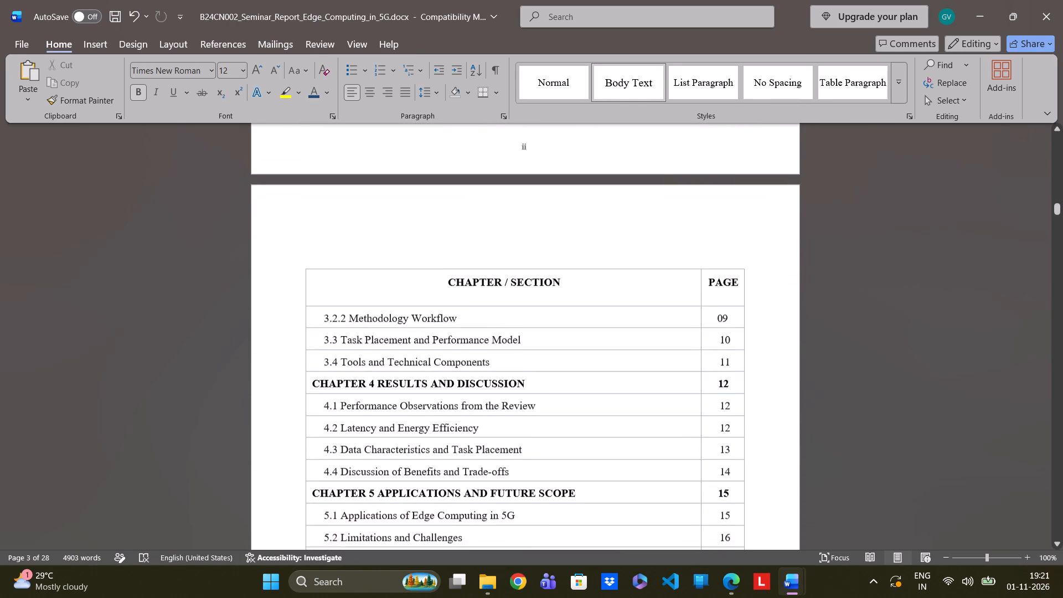
Examine the blockchain report's acknowledgement and abstract pages for comparison with the Edge Computing report.
{"action": "left_click", "coordinate": [828, 529]}
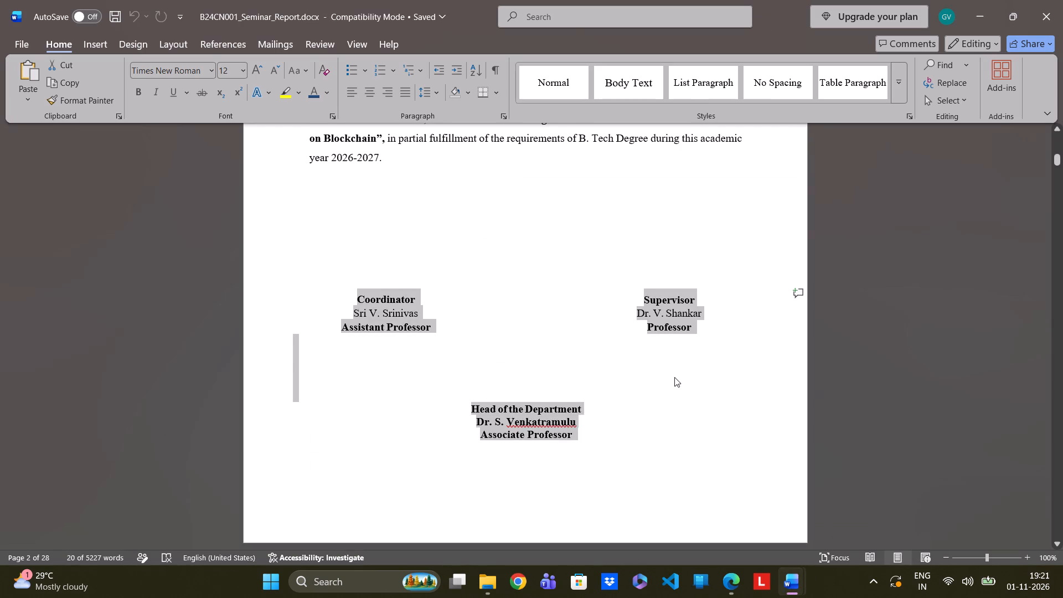
{"action": "scroll", "coordinate": [672, 375], "scroll_direction": "up", "scroll_amount": 3}
{"action": "scroll", "coordinate": [672, 375], "scroll_direction": "down", "scroll_amount": 18}
{"action": "scroll", "coordinate": [678, 370], "scroll_direction": "down", "scroll_amount": 9}
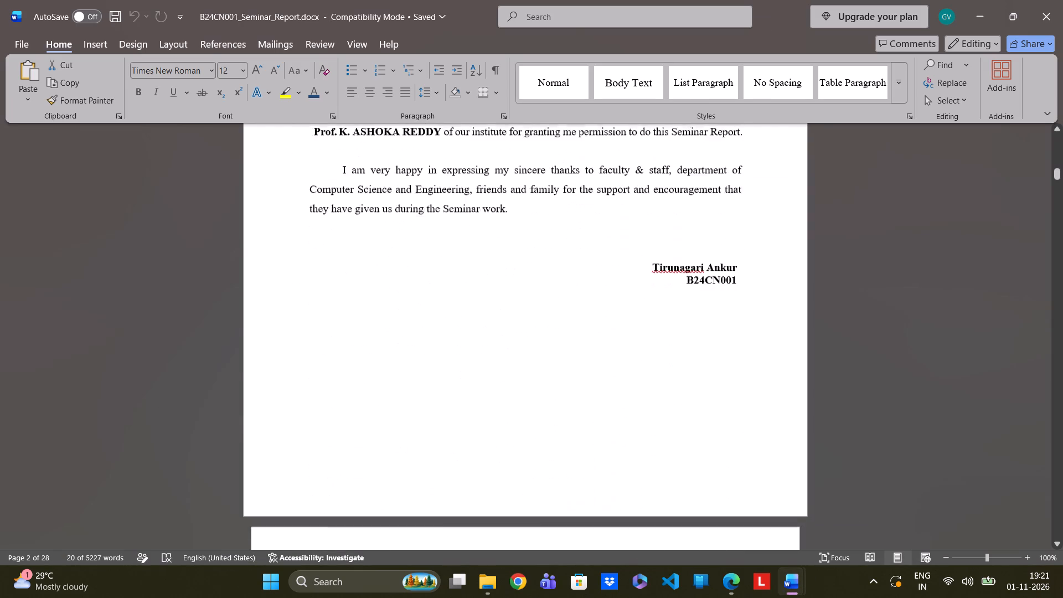
{"action": "scroll", "coordinate": [678, 370], "scroll_direction": "down", "scroll_amount": 15}
{"action": "scroll", "coordinate": [680, 368], "scroll_direction": "up", "scroll_amount": 9}
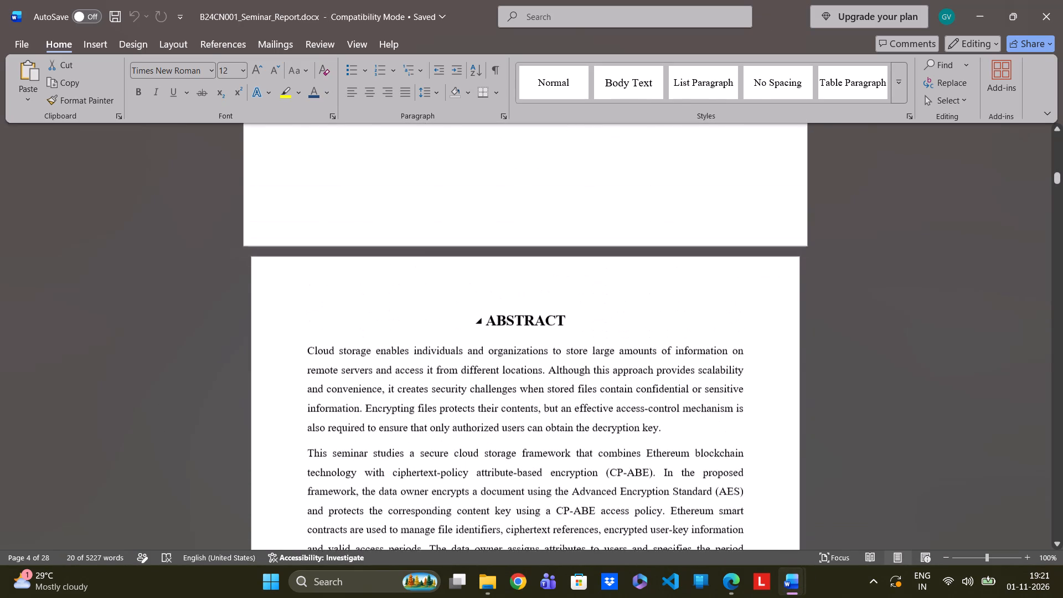
{"action": "scroll", "coordinate": [680, 368], "scroll_direction": "down", "scroll_amount": 10}
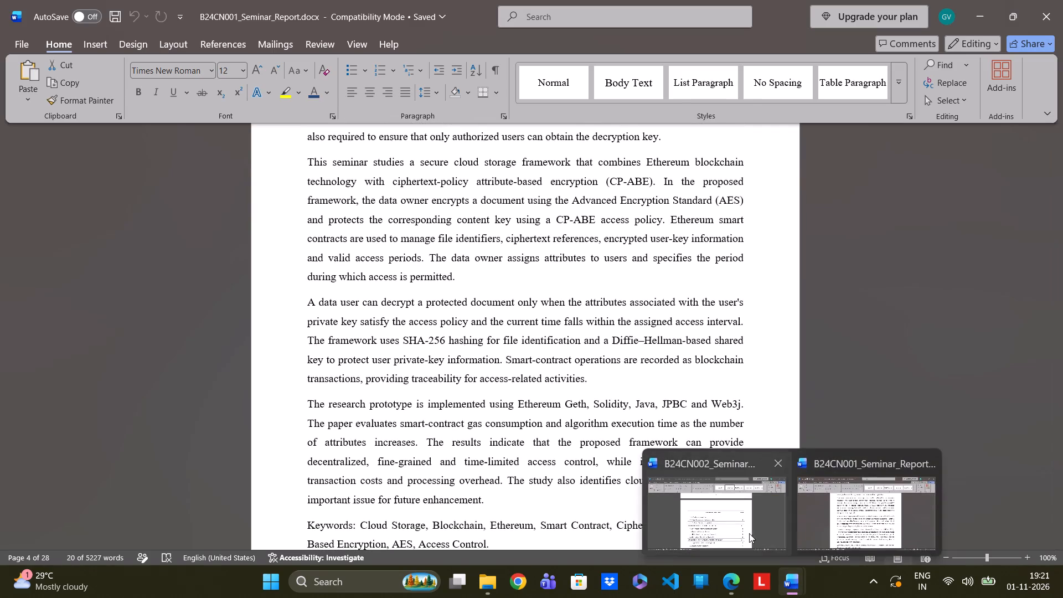
Switch to the Edge Computing report and check its table of contents, list of figures and list of tables.
{"action": "left_click", "coordinate": [745, 529]}
{"action": "scroll", "coordinate": [572, 388], "scroll_direction": "down", "scroll_amount": 20}
{"action": "scroll", "coordinate": [572, 388], "scroll_direction": "down", "scroll_amount": 11}
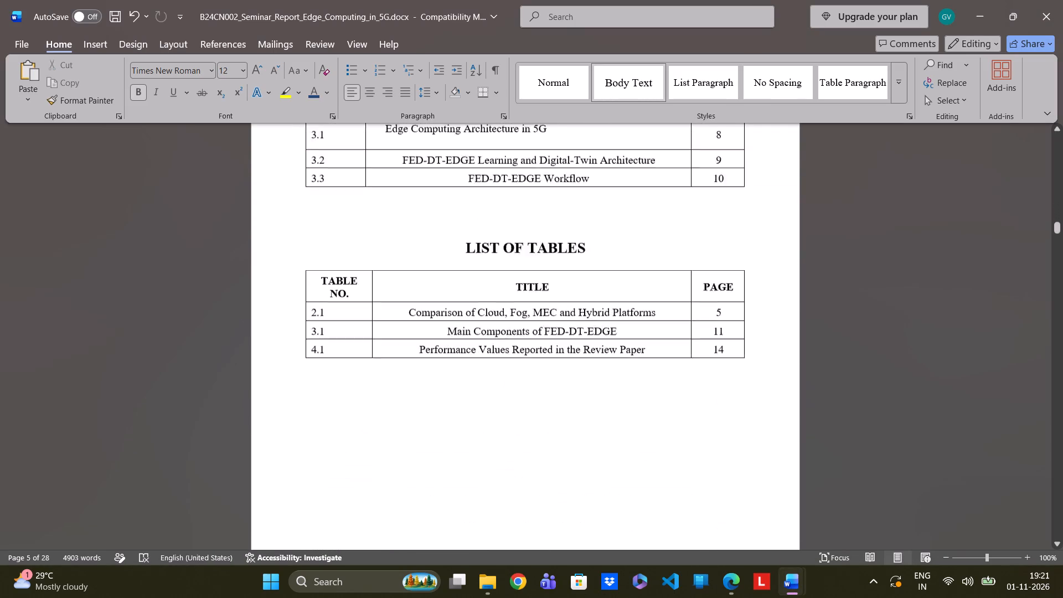
{"action": "scroll", "coordinate": [574, 388], "scroll_direction": "down", "scroll_amount": 20}
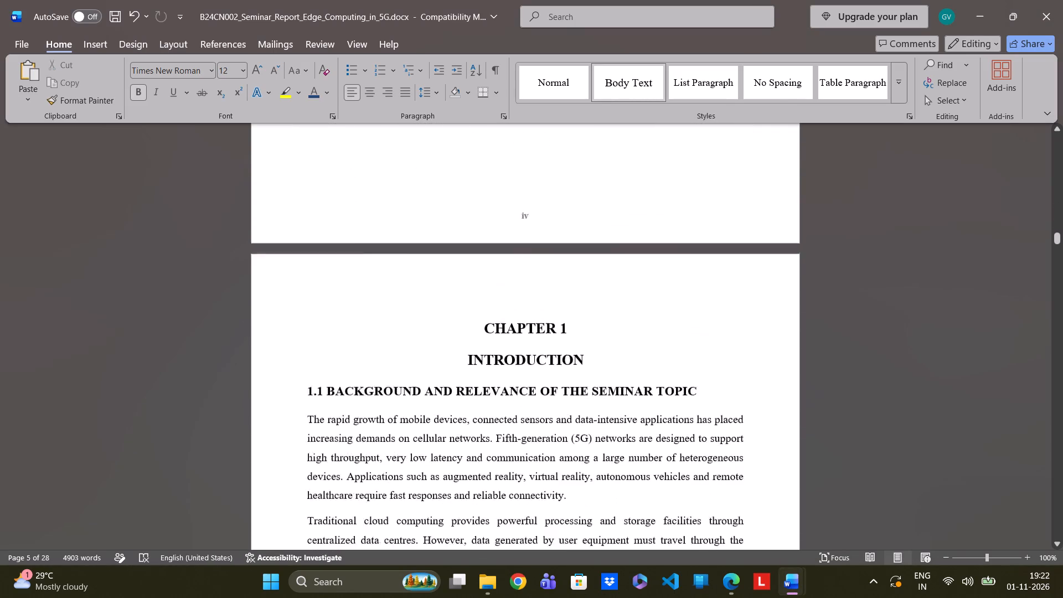
{"action": "scroll", "coordinate": [574, 388], "scroll_direction": "down", "scroll_amount": 2}
{"action": "scroll", "coordinate": [574, 386], "scroll_direction": "up", "scroll_amount": 20}
{"action": "scroll", "coordinate": [574, 386], "scroll_direction": "up", "scroll_amount": 10}
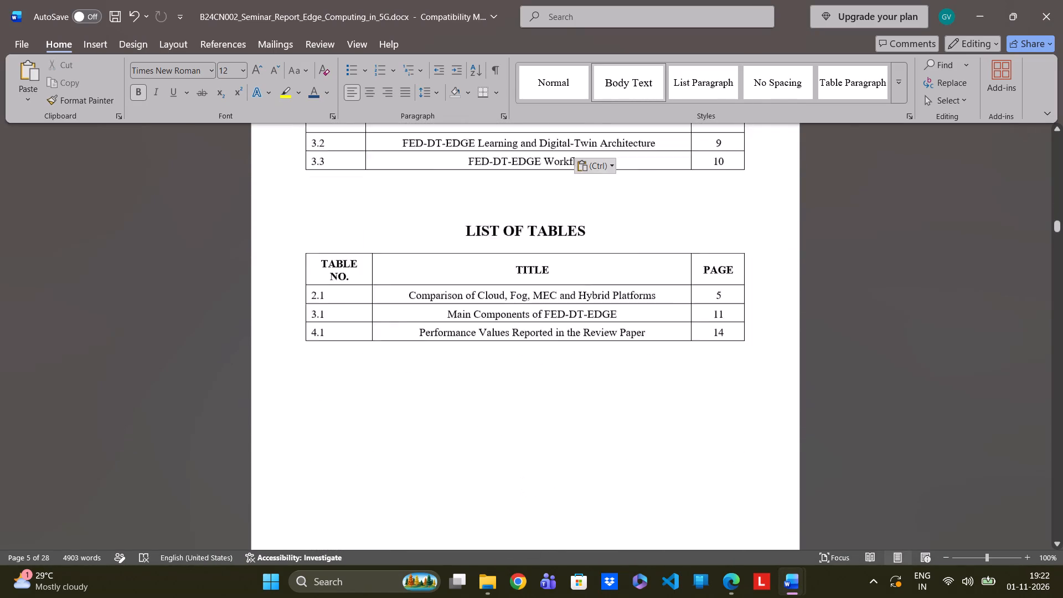
{"action": "scroll", "coordinate": [579, 374], "scroll_direction": "up", "scroll_amount": 20}
{"action": "scroll", "coordinate": [579, 374], "scroll_direction": "up", "scroll_amount": 20}
{"action": "scroll", "coordinate": [579, 374], "scroll_direction": "up", "scroll_amount": 11}
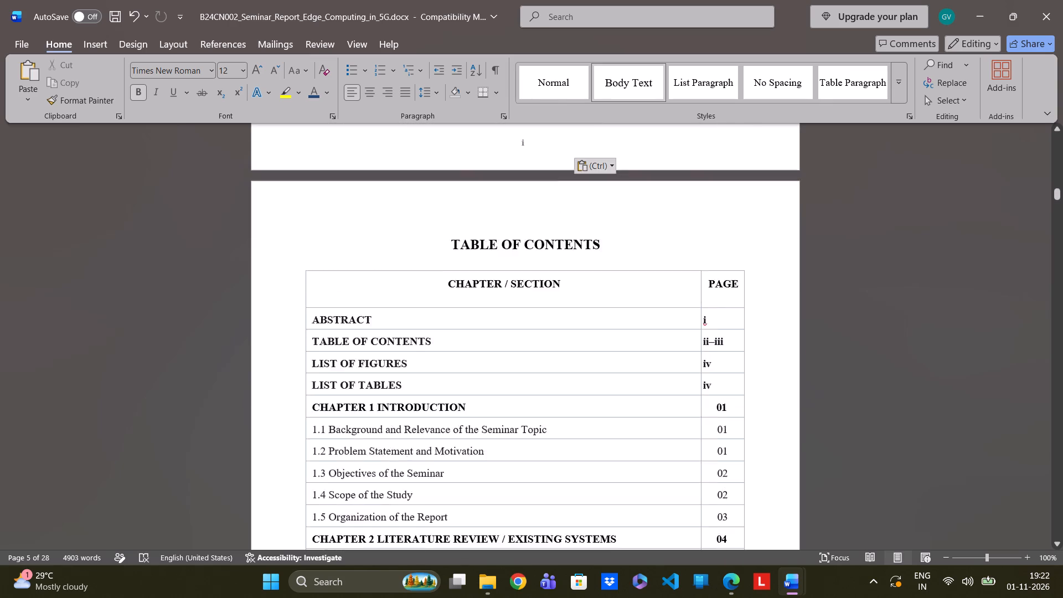
{"action": "scroll", "coordinate": [580, 375], "scroll_direction": "up", "scroll_amount": 13}
{"action": "scroll", "coordinate": [579, 380], "scroll_direction": "down", "scroll_amount": 20}
{"action": "scroll", "coordinate": [579, 380], "scroll_direction": "down", "scroll_amount": 11}
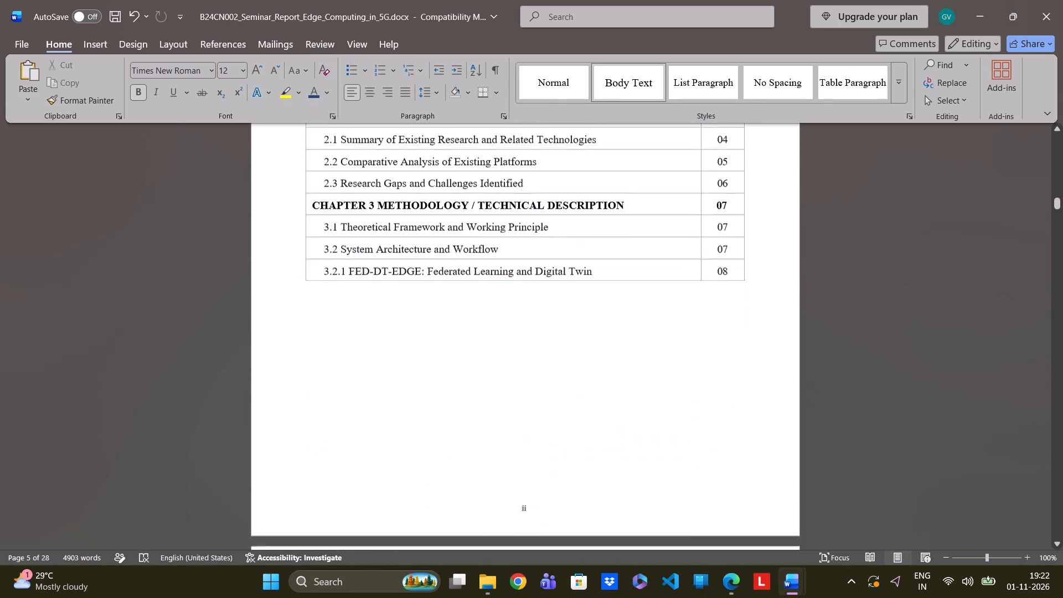
{"action": "scroll", "coordinate": [581, 386], "scroll_direction": "down", "scroll_amount": 20}
{"action": "scroll", "coordinate": [581, 386], "scroll_direction": "down", "scroll_amount": 20}
{"action": "scroll", "coordinate": [581, 386], "scroll_direction": "down", "scroll_amount": 11}
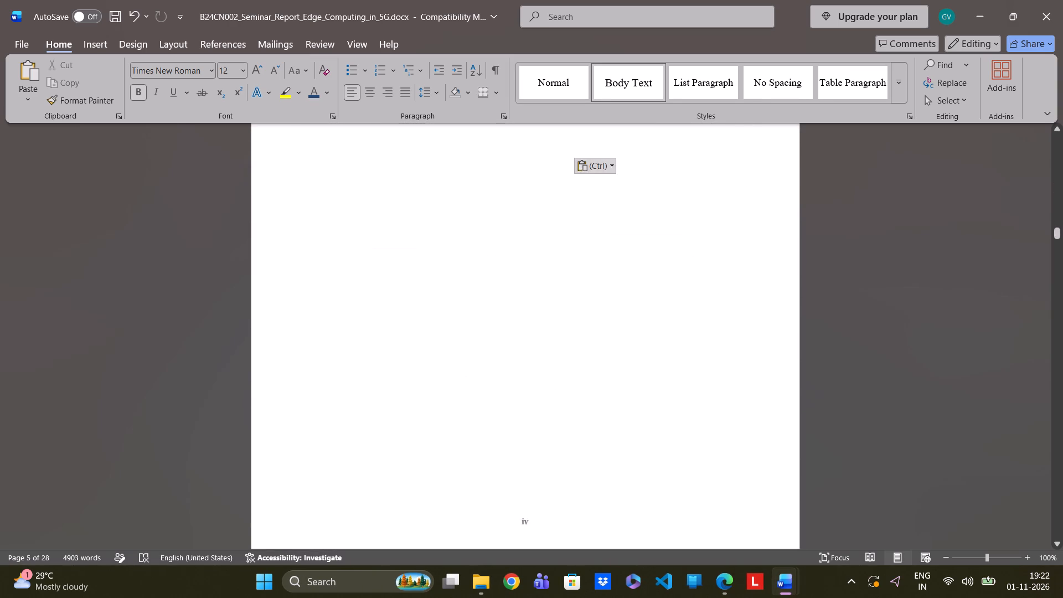
Look through Chapters 1 and 2 of the Edge Computing report, from the introduction to the research gaps section.
{"action": "scroll", "coordinate": [585, 383], "scroll_direction": "down", "scroll_amount": 14}
{"action": "scroll", "coordinate": [585, 383], "scroll_direction": "down", "scroll_amount": 16}
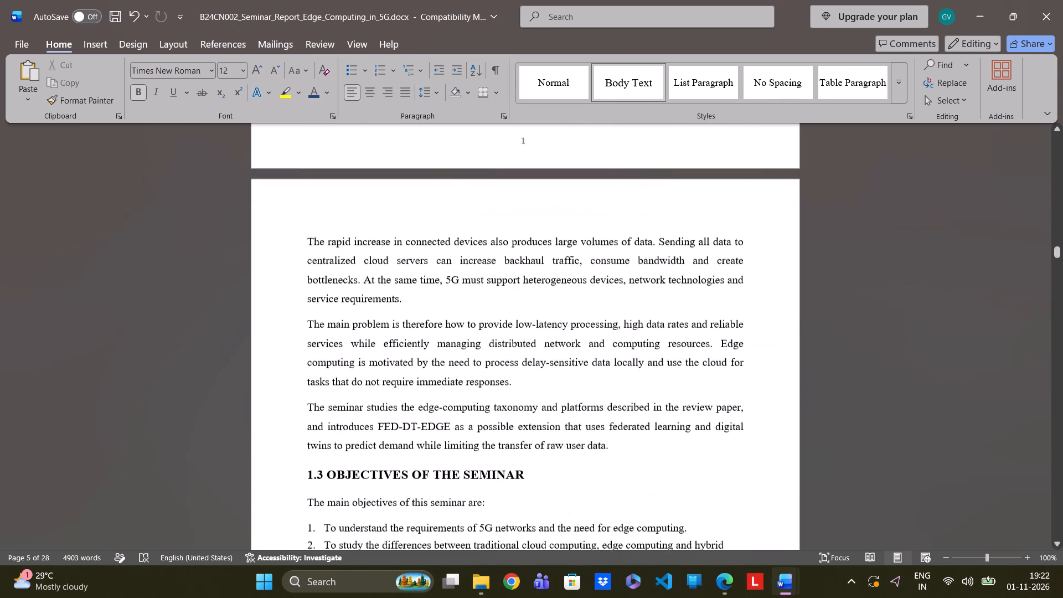
{"action": "scroll", "coordinate": [585, 384], "scroll_direction": "down", "scroll_amount": 15}
{"action": "scroll", "coordinate": [584, 386], "scroll_direction": "down", "scroll_amount": 15}
{"action": "scroll", "coordinate": [583, 388], "scroll_direction": "down", "scroll_amount": 7}
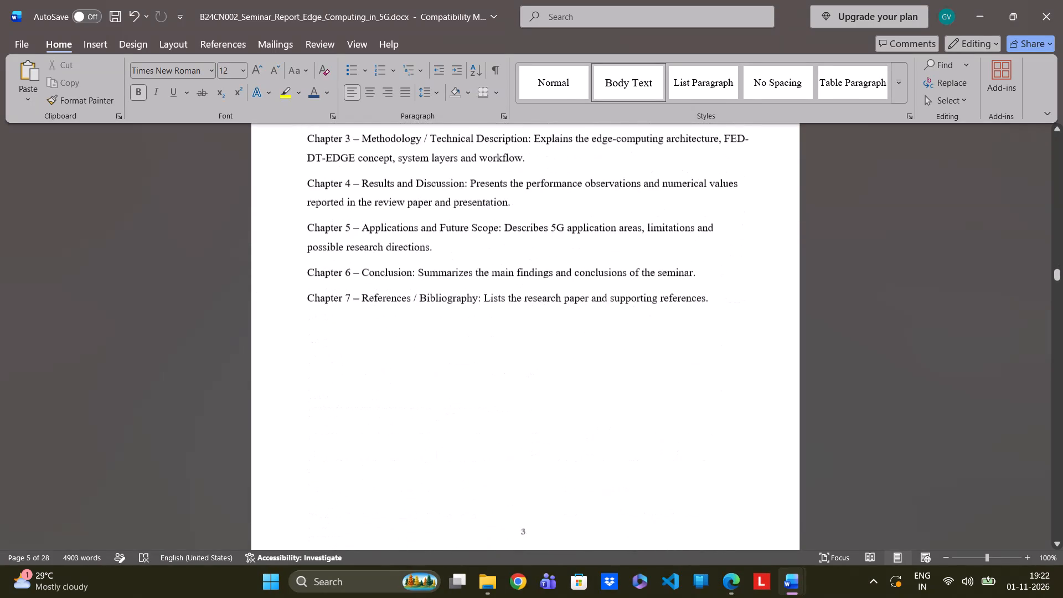
{"action": "scroll", "coordinate": [581, 390], "scroll_direction": "down", "scroll_amount": 15}
{"action": "scroll", "coordinate": [581, 388], "scroll_direction": "down", "scroll_amount": 20}
{"action": "scroll", "coordinate": [581, 388], "scroll_direction": "down", "scroll_amount": 3}
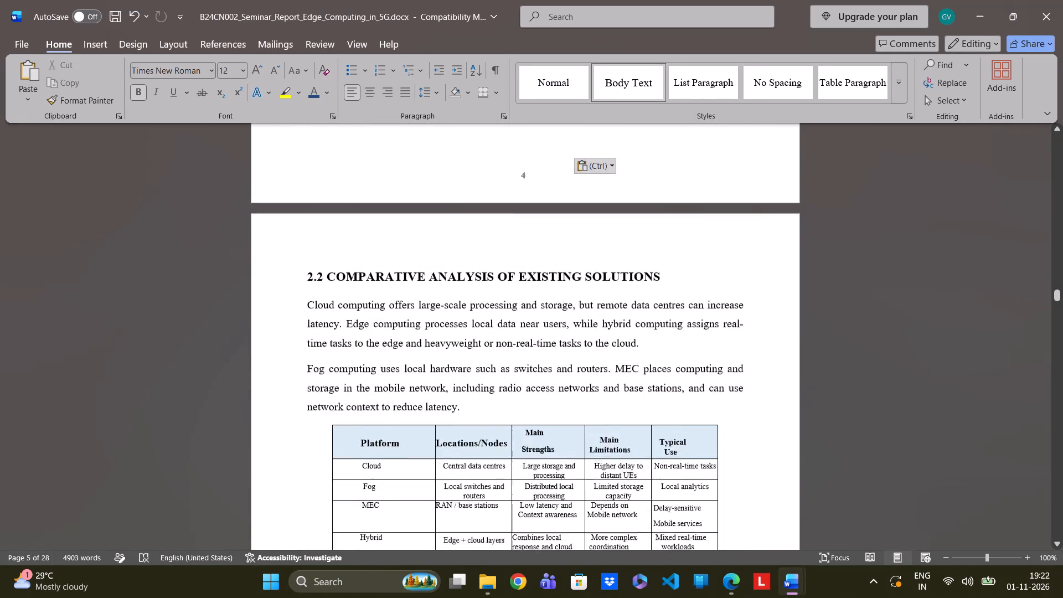
{"action": "scroll", "coordinate": [581, 389], "scroll_direction": "down", "scroll_amount": 11}
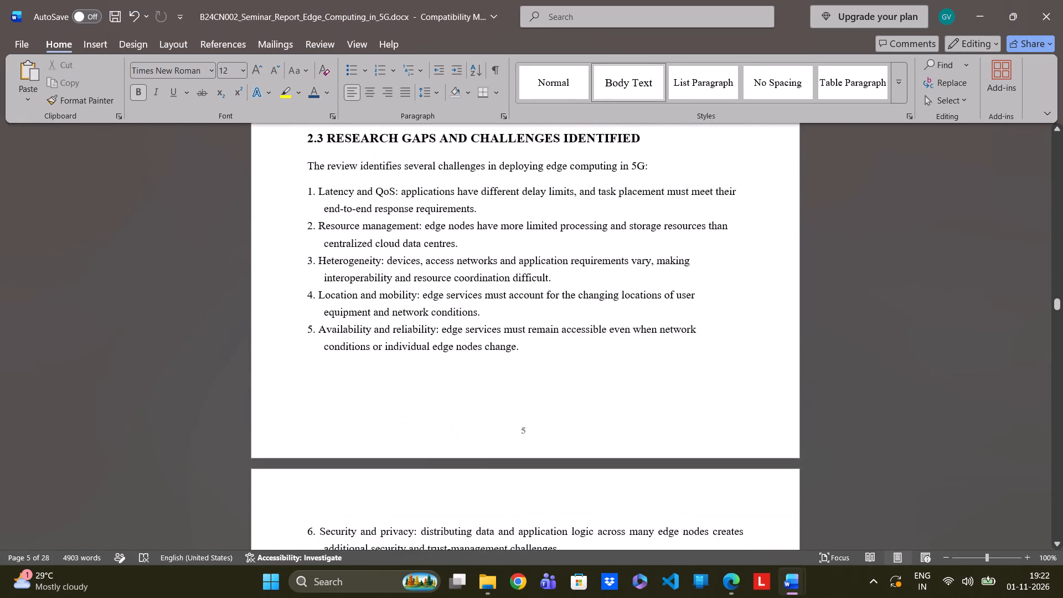
{"action": "scroll", "coordinate": [581, 389], "scroll_direction": "down", "scroll_amount": 13}
{"action": "scroll", "coordinate": [581, 390], "scroll_direction": "down", "scroll_amount": 16}
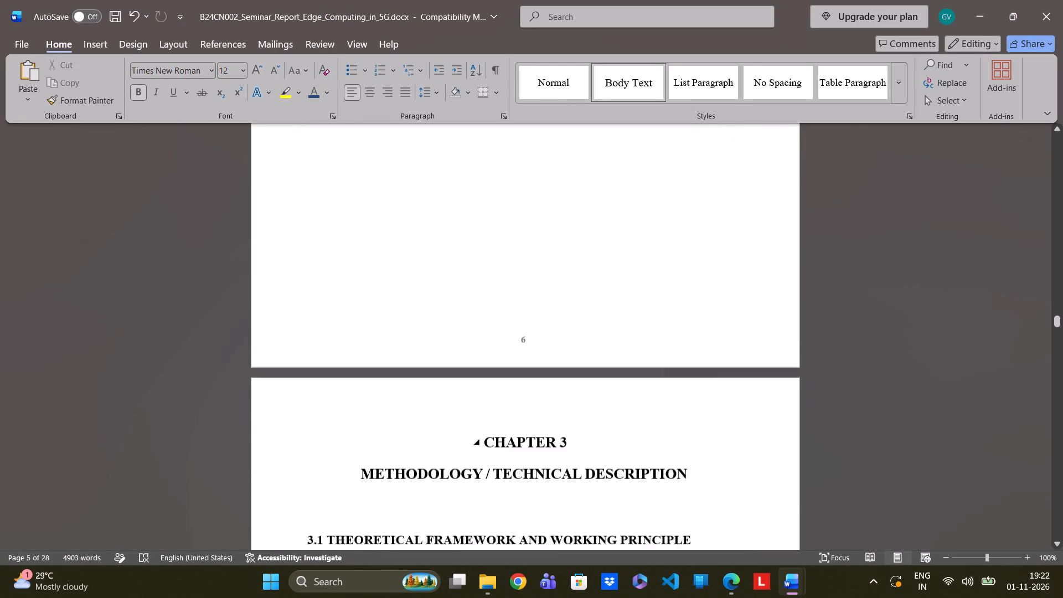
Review Chapters 3 and 4 of the Edge Computing report, including the architecture figures, workflow and performance table.
{"action": "scroll", "coordinate": [581, 392], "scroll_direction": "down", "scroll_amount": 14}
{"action": "scroll", "coordinate": [581, 392], "scroll_direction": "down", "scroll_amount": 12}
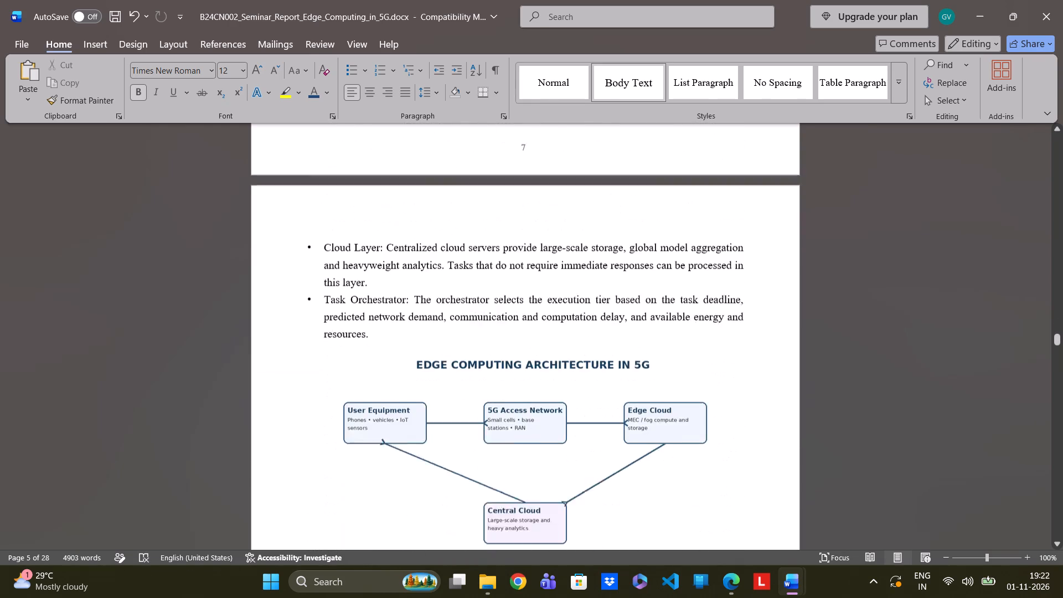
{"action": "scroll", "coordinate": [581, 394], "scroll_direction": "down", "scroll_amount": 20}
{"action": "scroll", "coordinate": [581, 394], "scroll_direction": "down", "scroll_amount": 2}
{"action": "scroll", "coordinate": [581, 394], "scroll_direction": "up", "scroll_amount": 13}
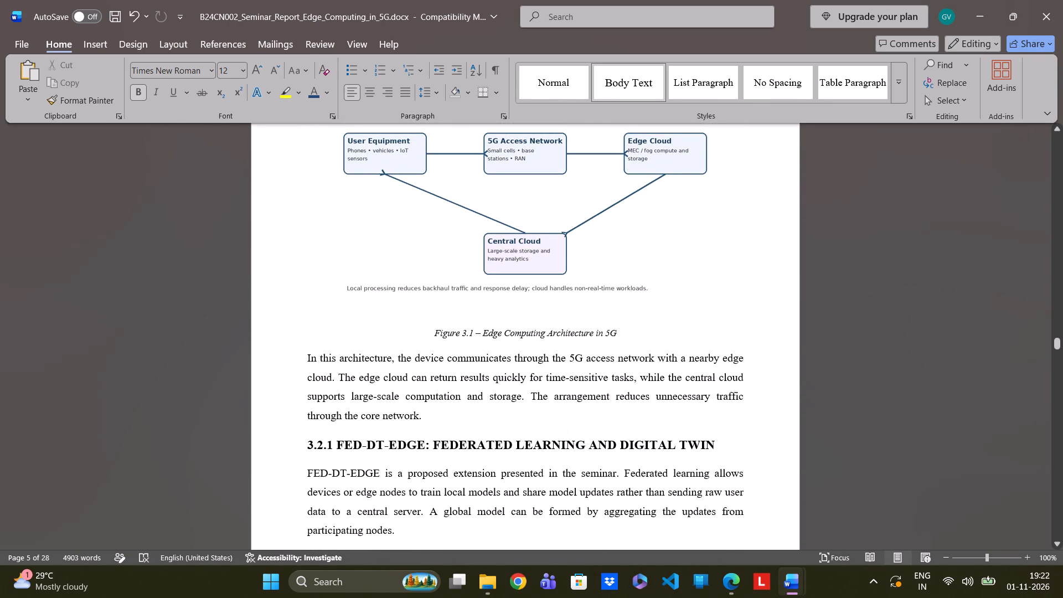
{"action": "scroll", "coordinate": [675, 404], "scroll_direction": "down", "scroll_amount": 20}
{"action": "scroll", "coordinate": [675, 404], "scroll_direction": "down", "scroll_amount": 10}
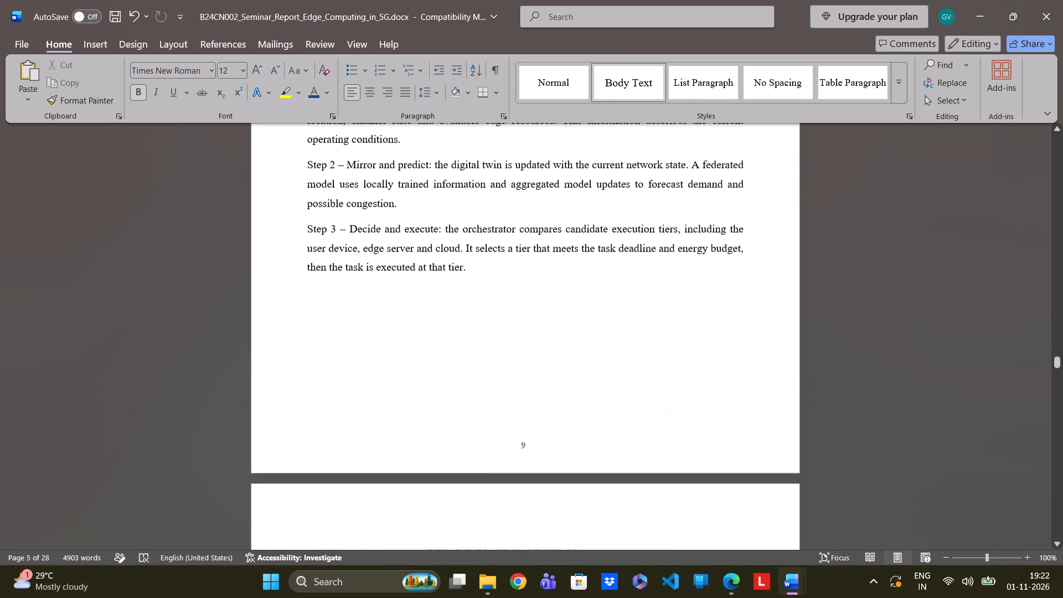
{"action": "scroll", "coordinate": [691, 372], "scroll_direction": "down", "scroll_amount": 20}
{"action": "scroll", "coordinate": [691, 372], "scroll_direction": "down", "scroll_amount": 18}
{"action": "scroll", "coordinate": [692, 372], "scroll_direction": "down", "scroll_amount": 20}
{"action": "scroll", "coordinate": [692, 372], "scroll_direction": "down", "scroll_amount": 16}
{"action": "scroll", "coordinate": [739, 363], "scroll_direction": "down", "scroll_amount": 5}
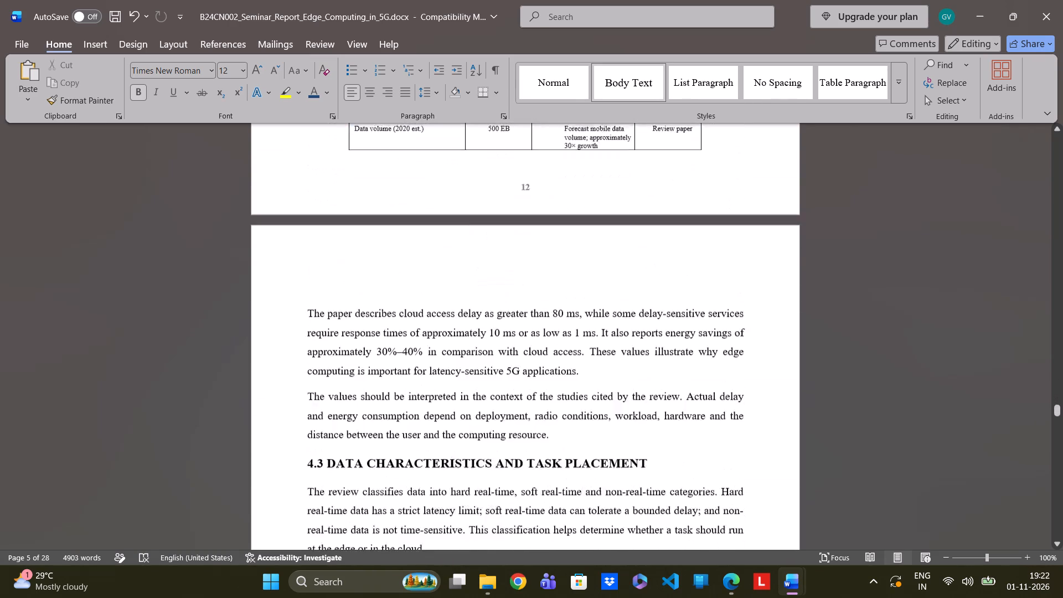
Review Chapters 5 to 7 of the Edge Computing report, through the references and the closing pages.
{"action": "scroll", "coordinate": [741, 359], "scroll_direction": "down", "scroll_amount": 20}
{"action": "scroll", "coordinate": [741, 359], "scroll_direction": "down", "scroll_amount": 20}
{"action": "scroll", "coordinate": [741, 359], "scroll_direction": "down", "scroll_amount": 4}
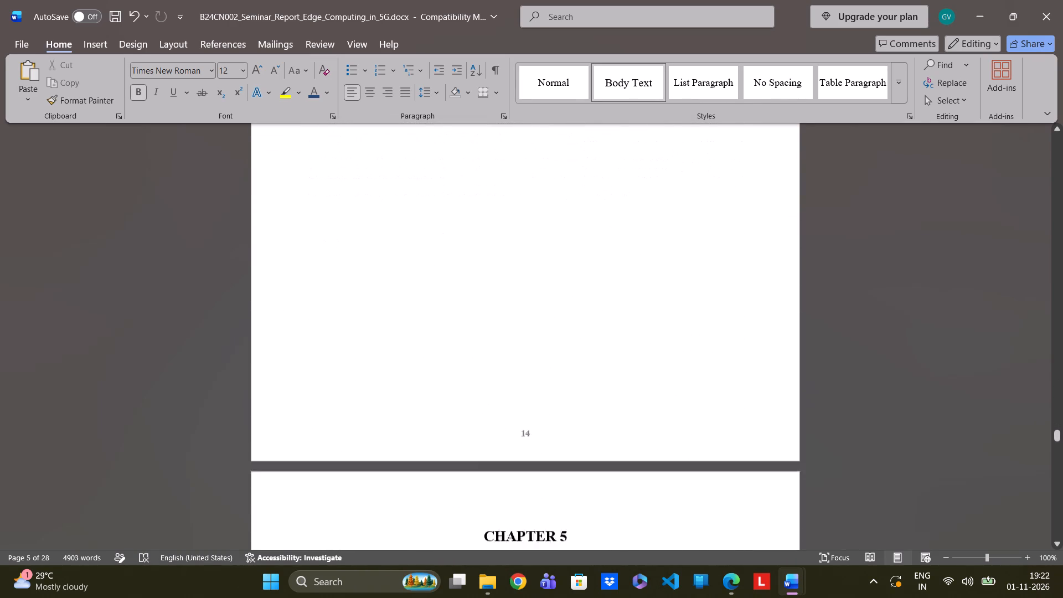
{"action": "scroll", "coordinate": [741, 357], "scroll_direction": "down", "scroll_amount": 4}
{"action": "scroll", "coordinate": [741, 357], "scroll_direction": "up", "scroll_amount": 1}
{"action": "scroll", "coordinate": [741, 357], "scroll_direction": "down", "scroll_amount": 2}
{"action": "scroll", "coordinate": [741, 357], "scroll_direction": "down", "scroll_amount": 20}
{"action": "scroll", "coordinate": [741, 357], "scroll_direction": "down", "scroll_amount": 4}
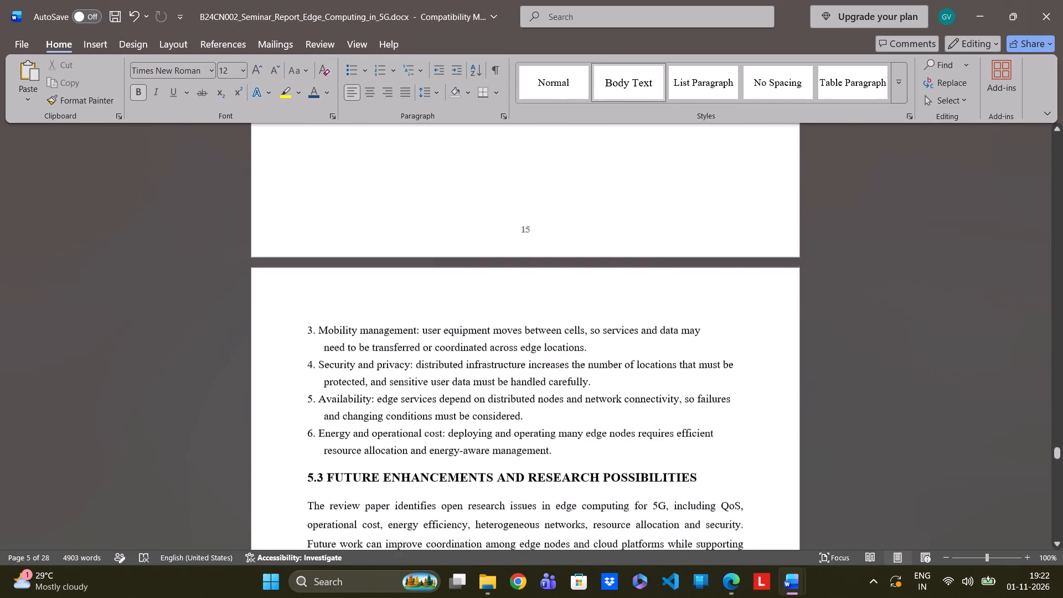
{"action": "scroll", "coordinate": [736, 359], "scroll_direction": "down", "scroll_amount": 20}
{"action": "scroll", "coordinate": [736, 359], "scroll_direction": "down", "scroll_amount": 16}
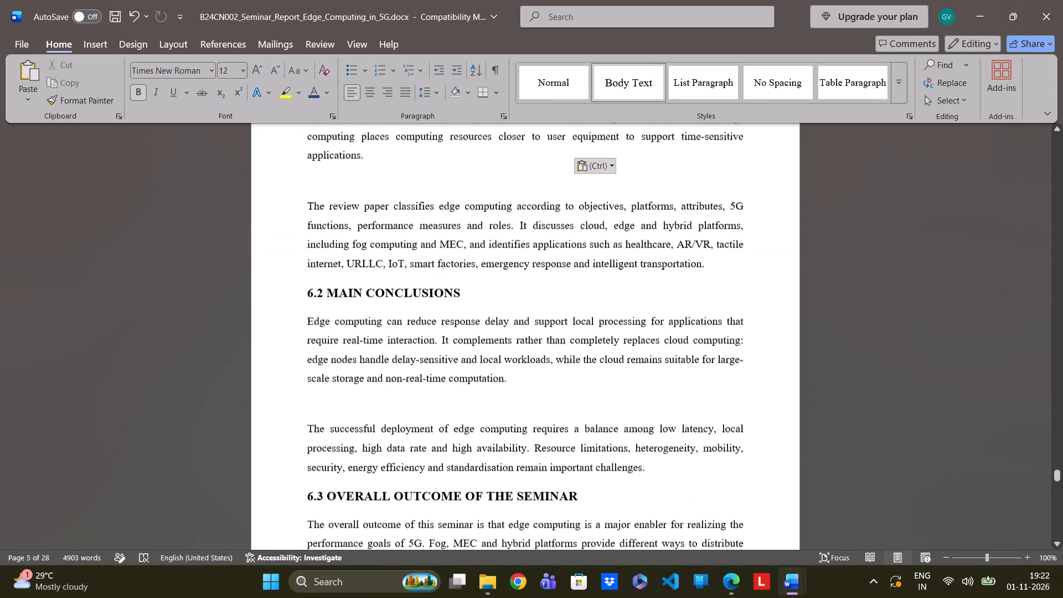
{"action": "scroll", "coordinate": [471, 308], "scroll_direction": "down", "scroll_amount": 20}
{"action": "scroll", "coordinate": [471, 308], "scroll_direction": "down", "scroll_amount": 19}
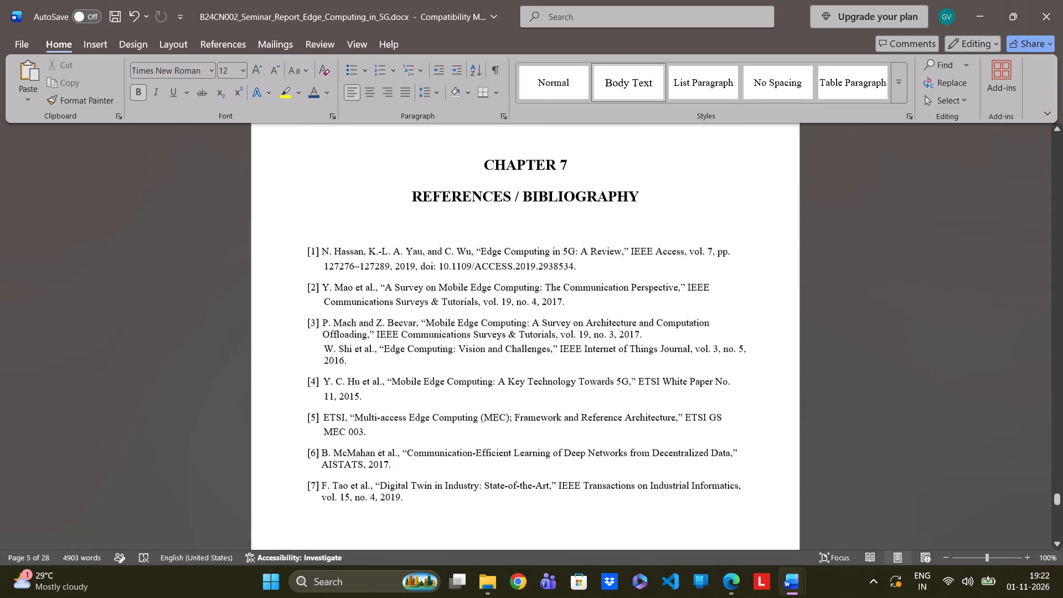
{"action": "scroll", "coordinate": [476, 316], "scroll_direction": "down", "scroll_amount": 16}
{"action": "scroll", "coordinate": [477, 316], "scroll_direction": "down", "scroll_amount": 20}
{"action": "scroll", "coordinate": [477, 316], "scroll_direction": "down", "scroll_amount": 2}
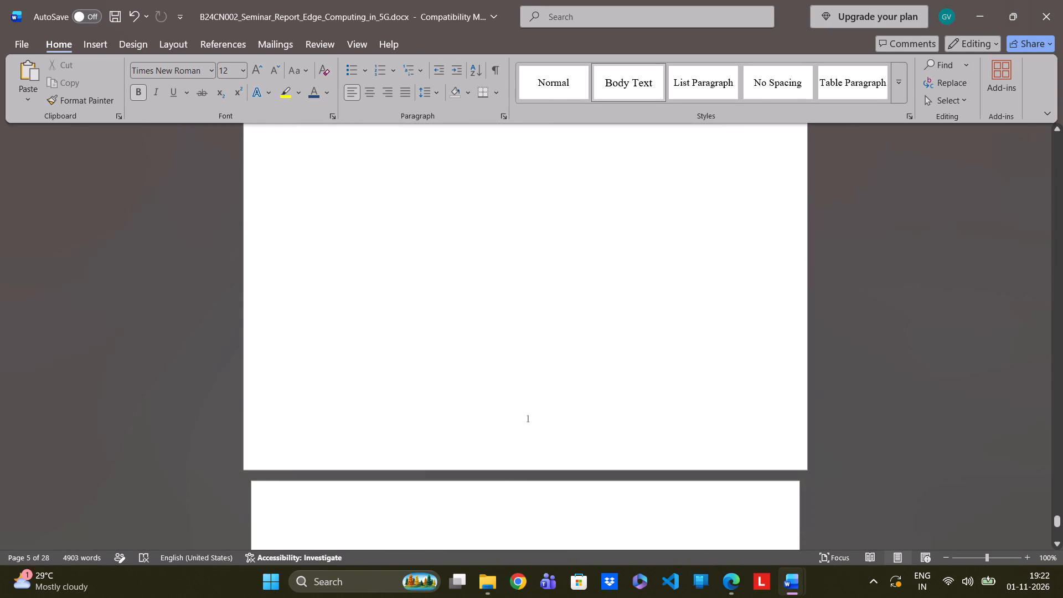
{"action": "scroll", "coordinate": [477, 319], "scroll_direction": "down", "scroll_amount": 1}
Save the Edge Computing in 5G seminar report under its existing file name.
{"action": "left_click", "coordinate": [121, 14]}
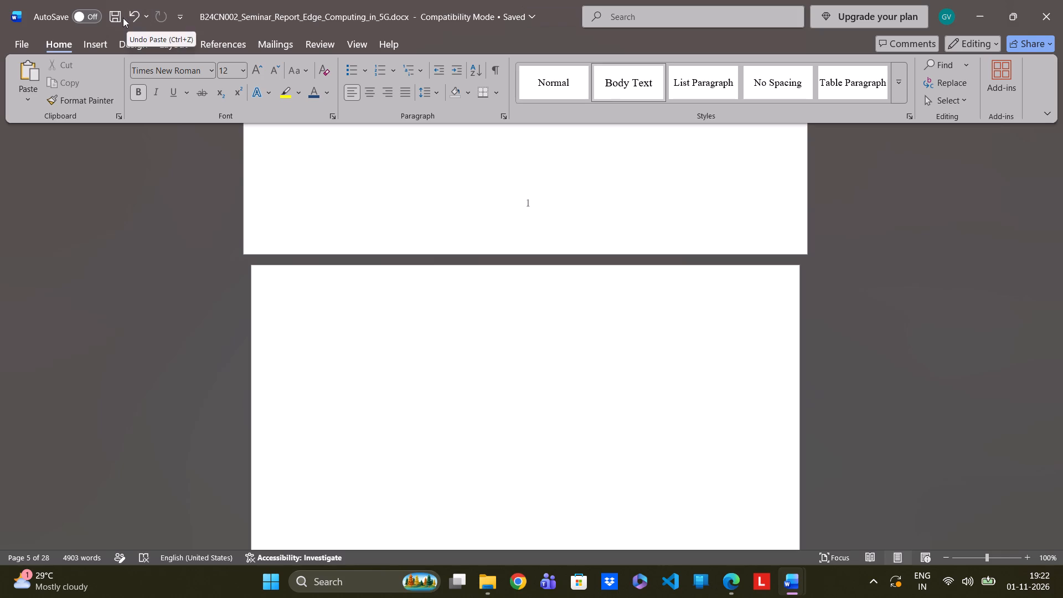
{"action": "left_click", "coordinate": [281, 14]}
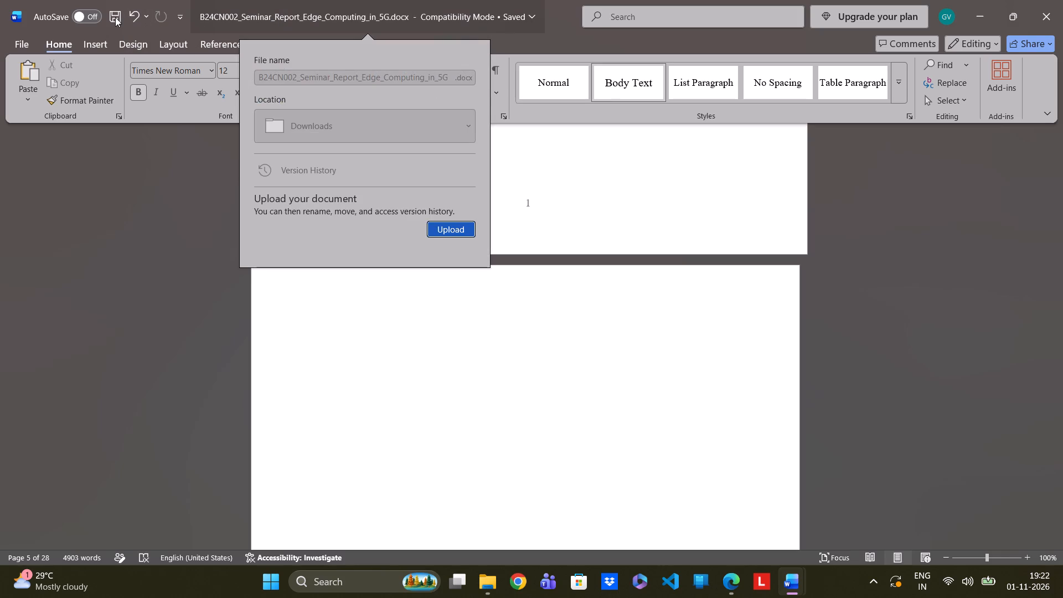
{"action": "left_click", "coordinate": [112, 16]}
{"action": "left_click", "coordinate": [112, 16]}
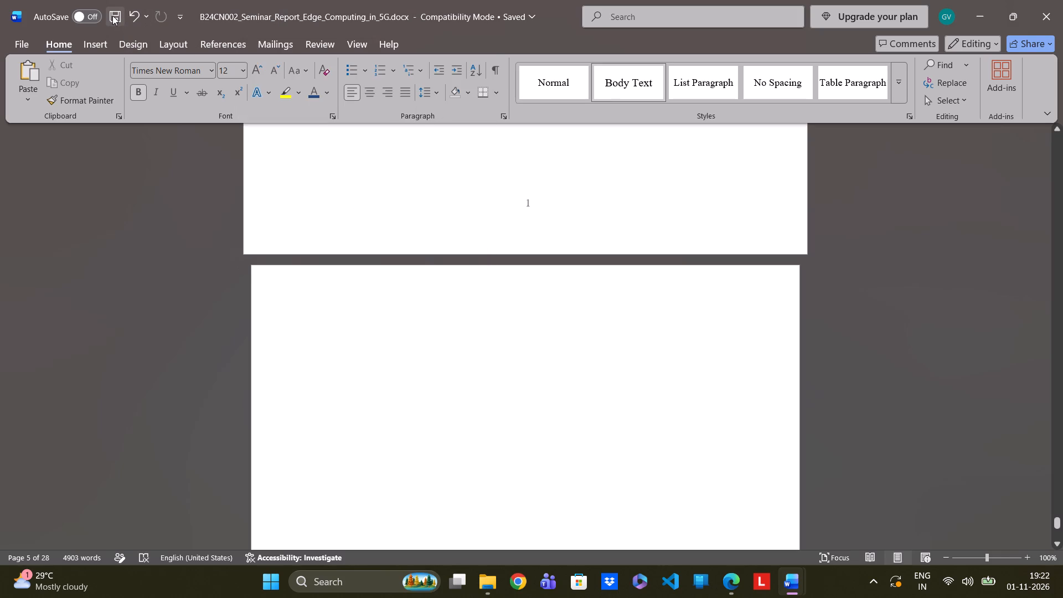
Check the saved seminar report's file name and storage location in the document's file details.
{"action": "left_click", "coordinate": [512, 14]}
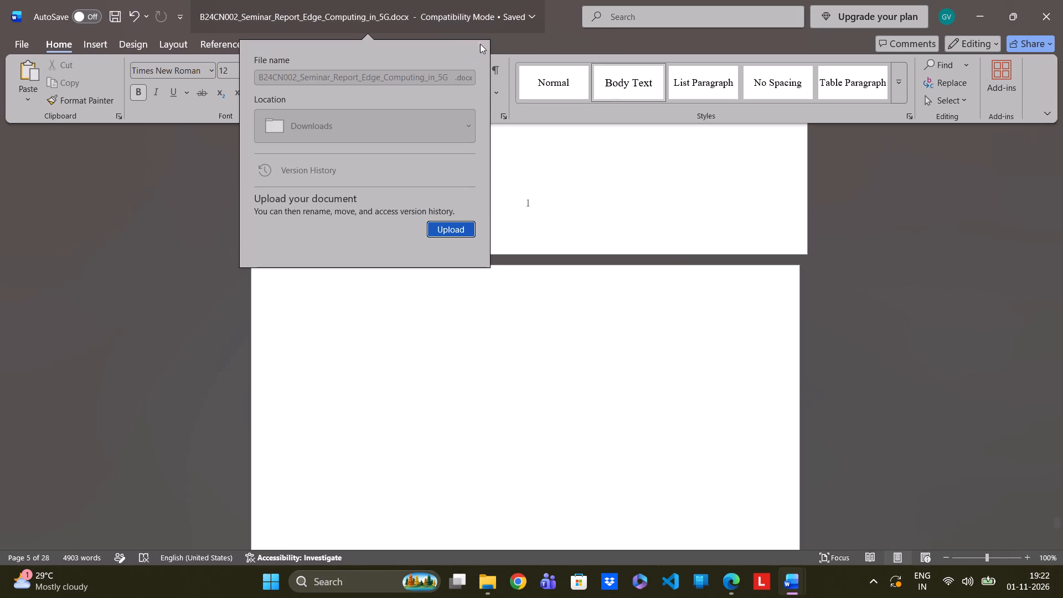
{"action": "left_click", "coordinate": [455, 75]}
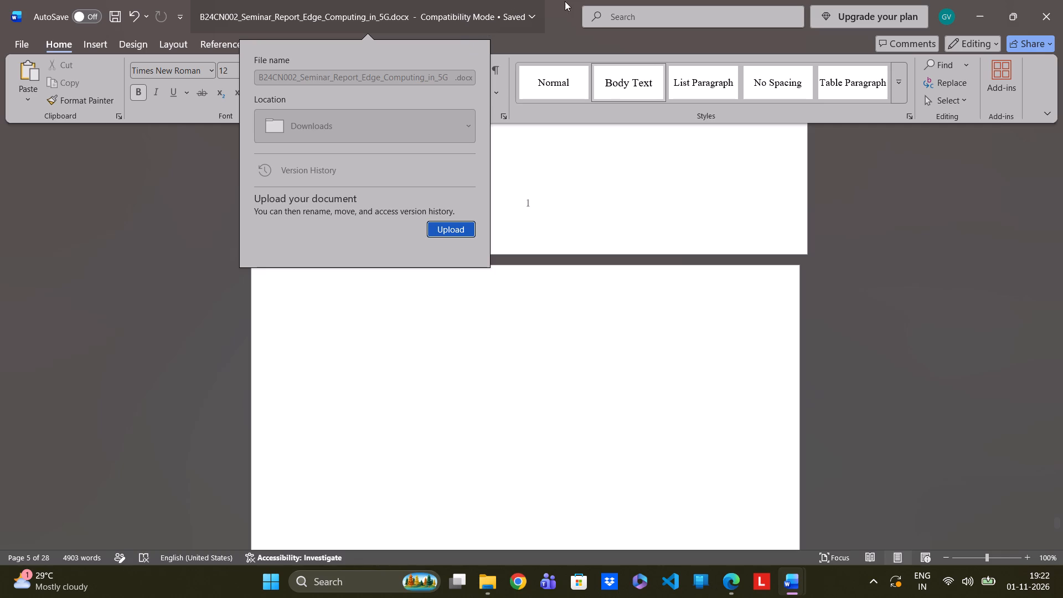
{"action": "left_click", "coordinate": [561, 1]}
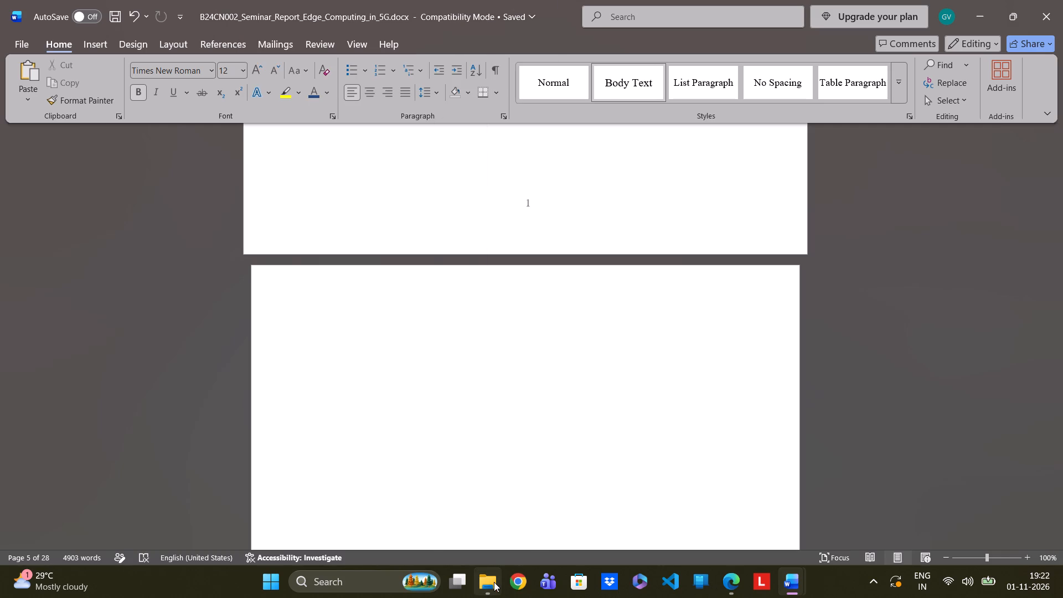
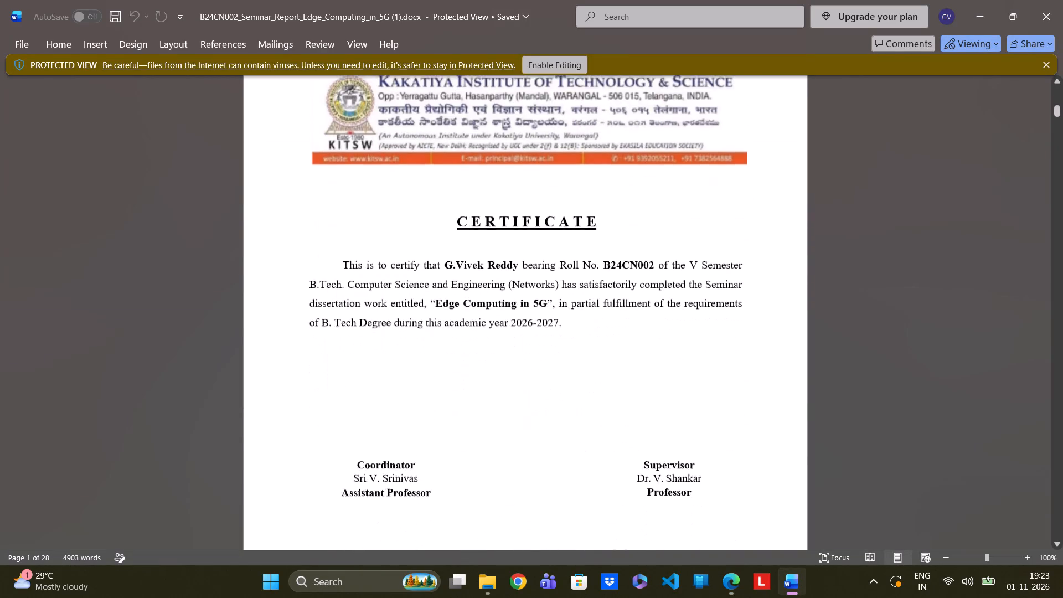
Look through the report's front matter, from the certificate and acknowledgement to the table of contents and the lists of figures and tables.
{"action": "scroll", "coordinate": [610, 309], "scroll_direction": "down", "scroll_amount": 4}
{"action": "scroll", "coordinate": [610, 309], "scroll_direction": "up", "scroll_amount": 2}
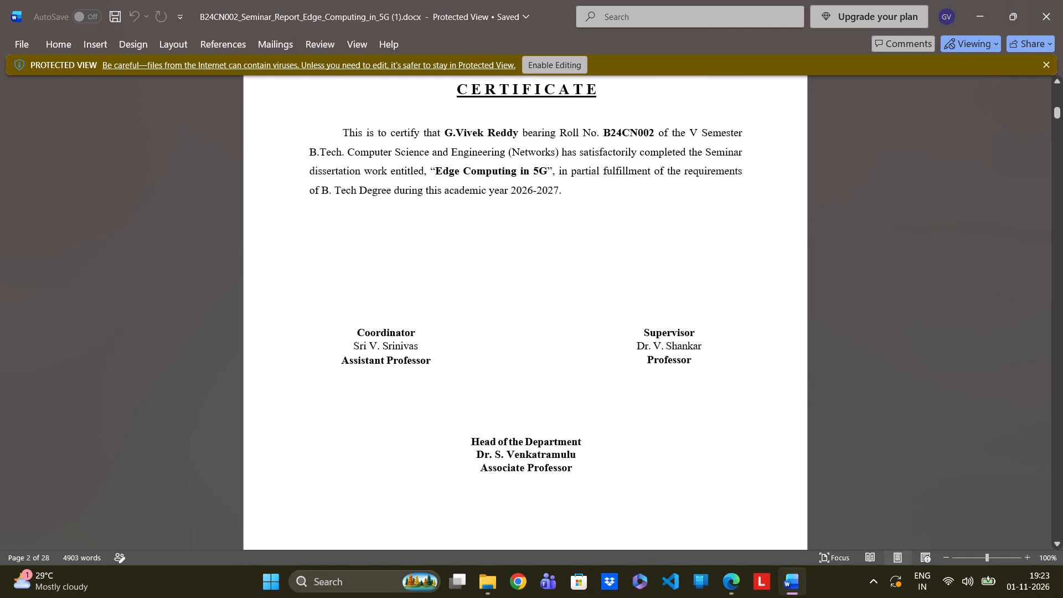
{"action": "scroll", "coordinate": [610, 309], "scroll_direction": "down", "scroll_amount": 18}
{"action": "scroll", "coordinate": [610, 309], "scroll_direction": "down", "scroll_amount": 9}
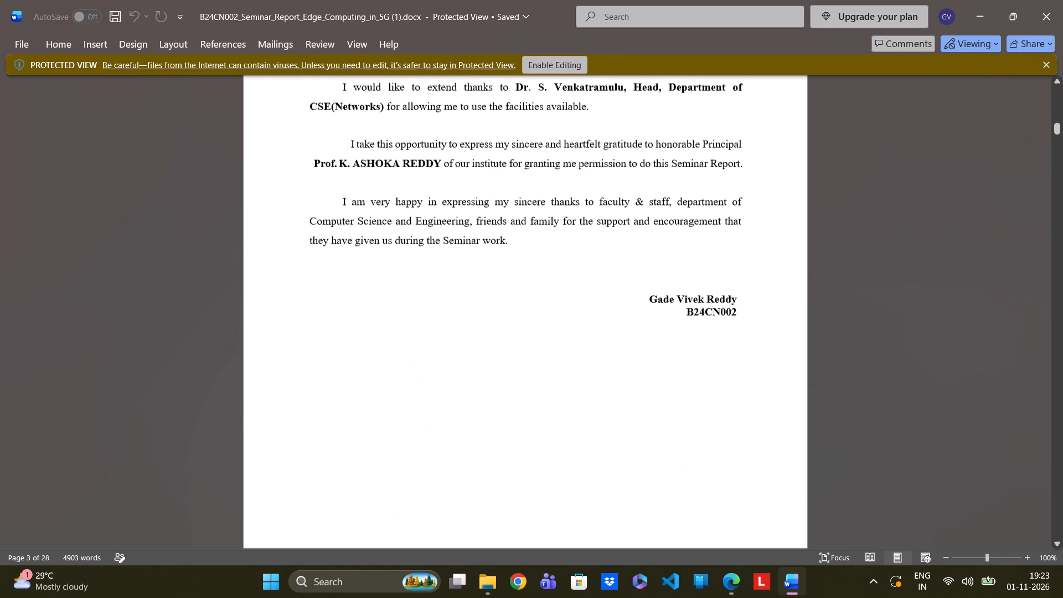
{"action": "scroll", "coordinate": [610, 309], "scroll_direction": "down", "scroll_amount": 20}
{"action": "scroll", "coordinate": [610, 309], "scroll_direction": "down", "scroll_amount": 16}
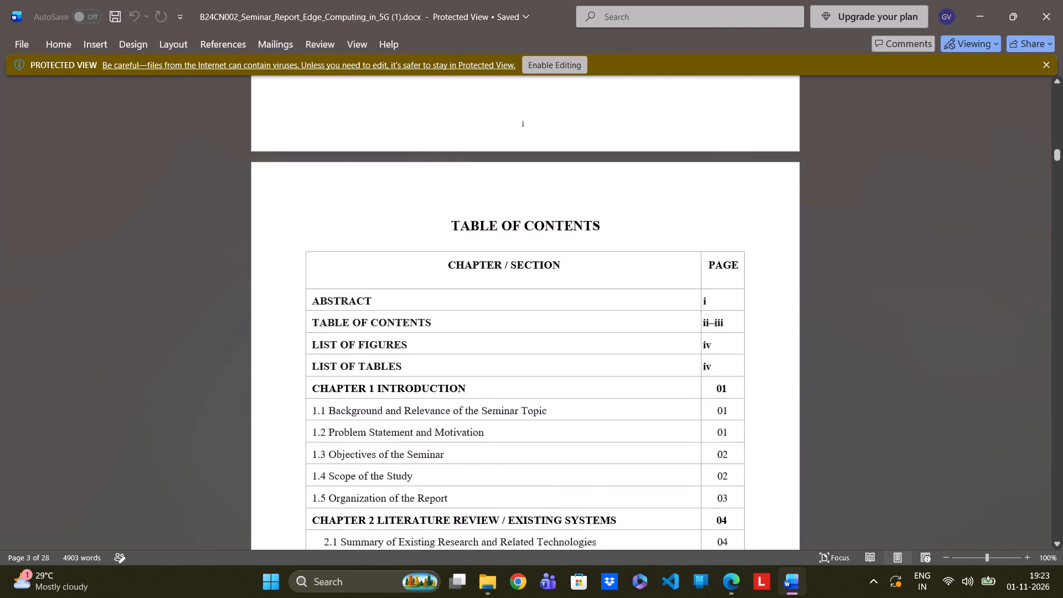
{"action": "scroll", "coordinate": [625, 301], "scroll_direction": "down", "scroll_amount": 6}
{"action": "left_click_drag", "start_coordinate": [1057, 163], "coordinate": [1058, 189]}
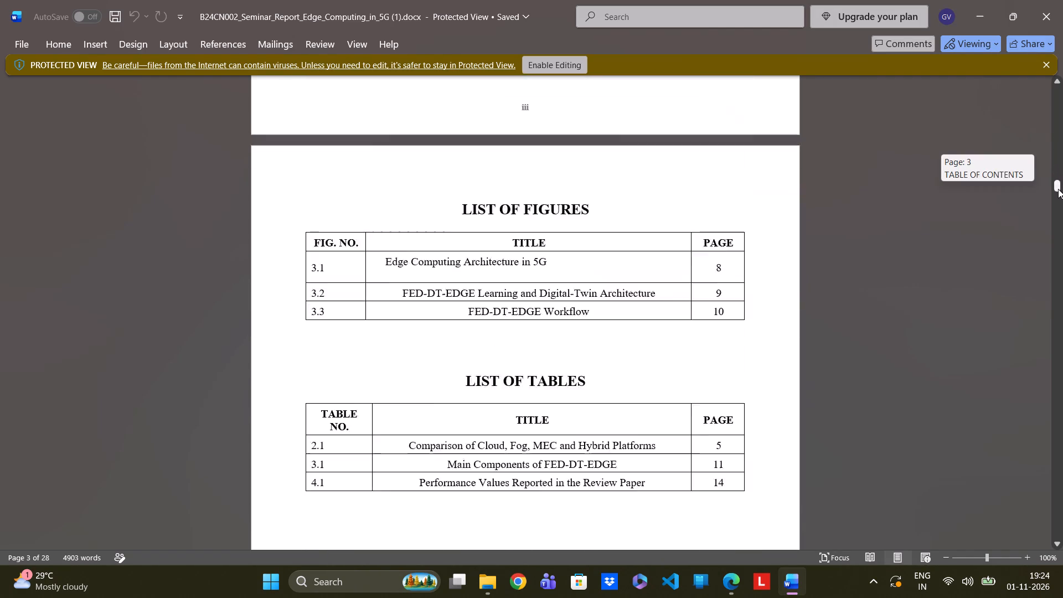
Look through the downloaded copy of the Edge Computing in 5G report from the list of figures to the references, and close it.
{"action": "left_click_drag", "start_coordinate": [1058, 189], "coordinate": [1062, 254]}
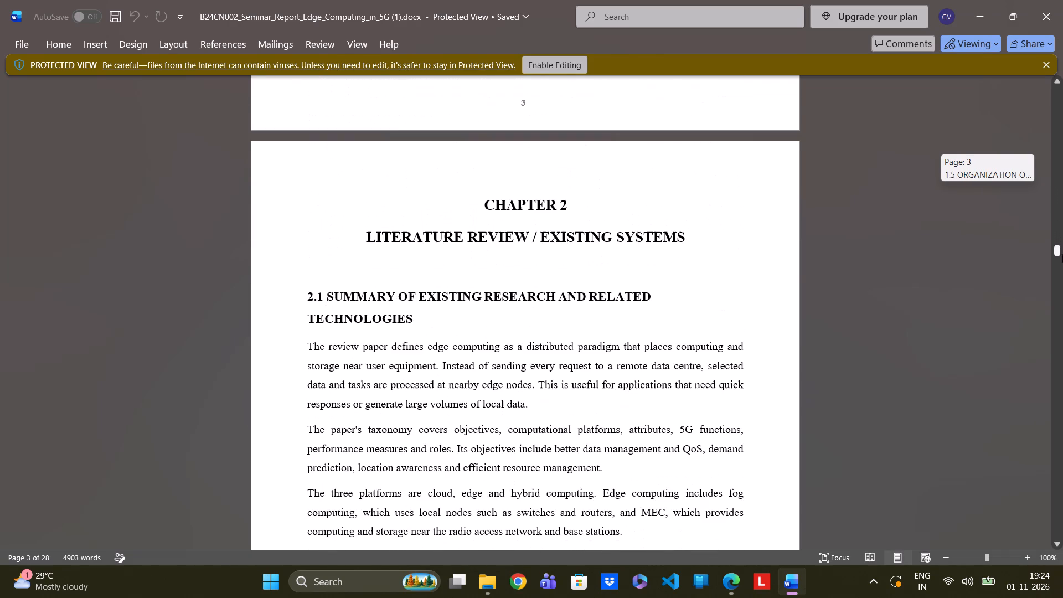
{"action": "left_click_drag", "start_coordinate": [1062, 254], "coordinate": [1061, 219]}
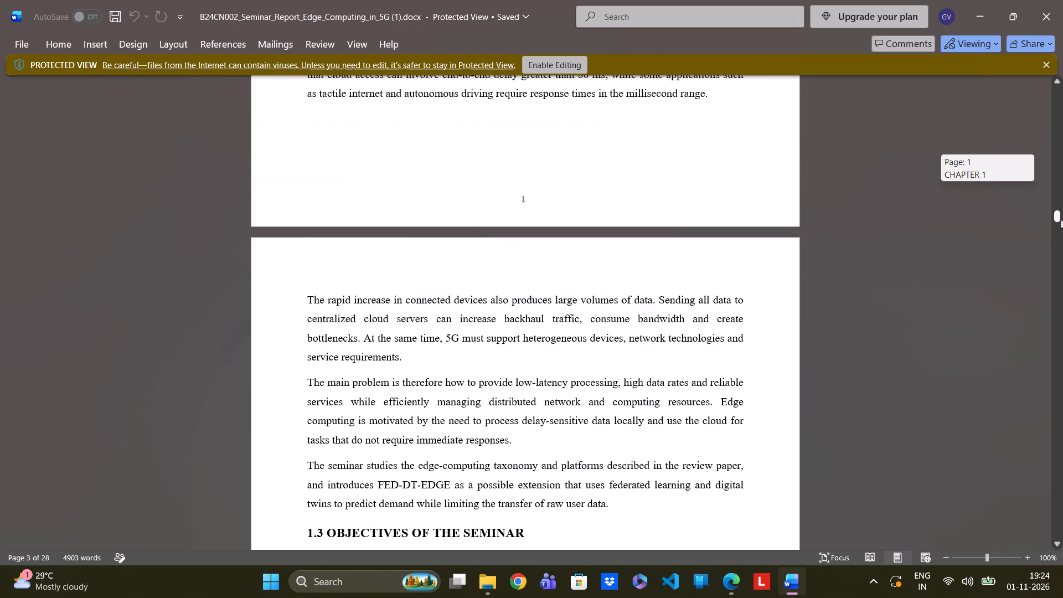
{"action": "left_click_drag", "start_coordinate": [1061, 219], "coordinate": [1057, 204]}
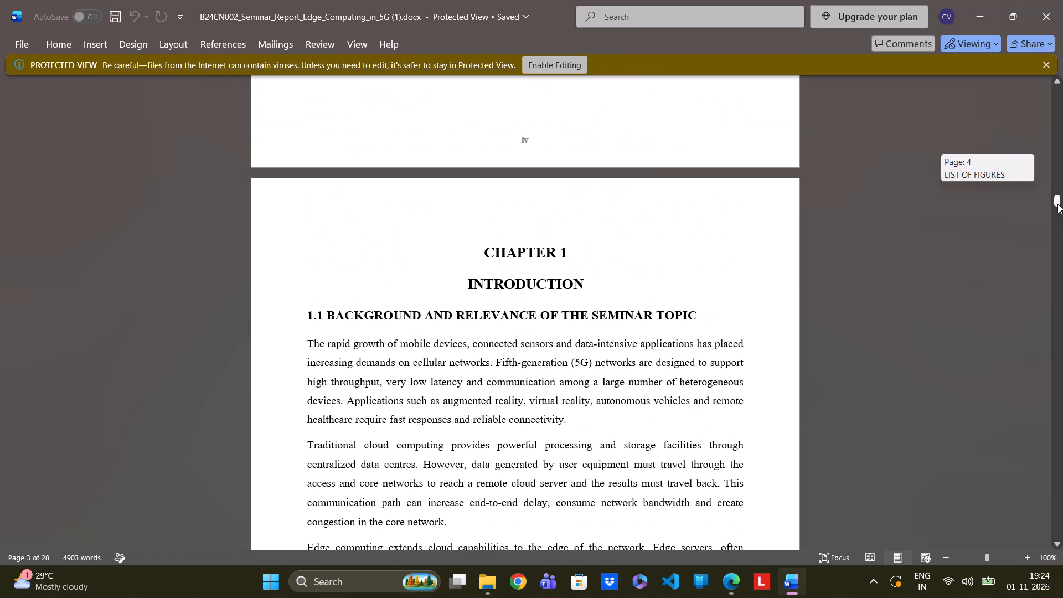
{"action": "left_click_drag", "start_coordinate": [1057, 204], "coordinate": [1061, 210]}
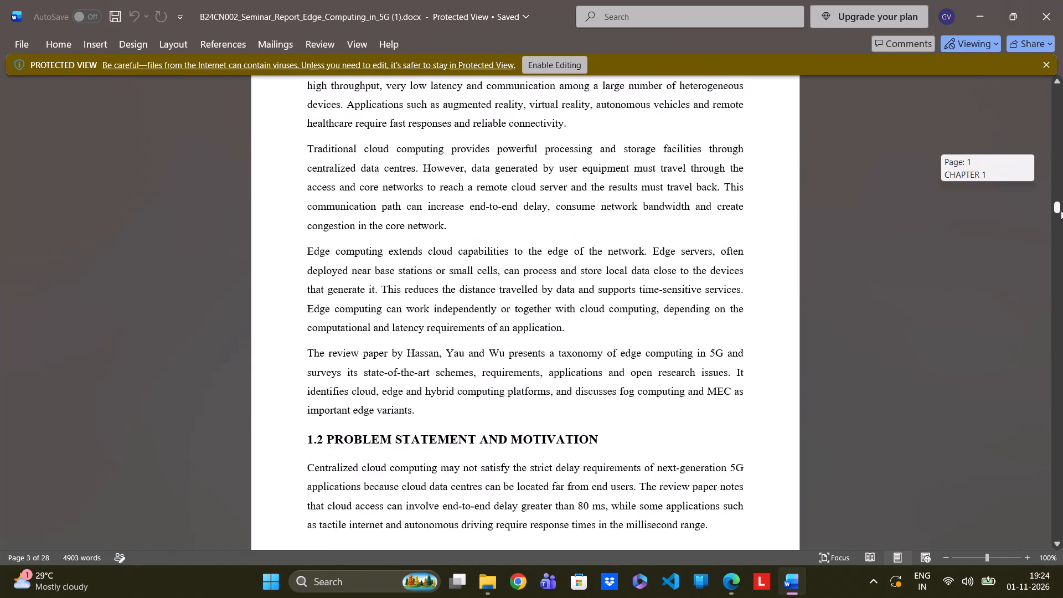
{"action": "left_click_drag", "start_coordinate": [1061, 210], "coordinate": [1062, 226]}
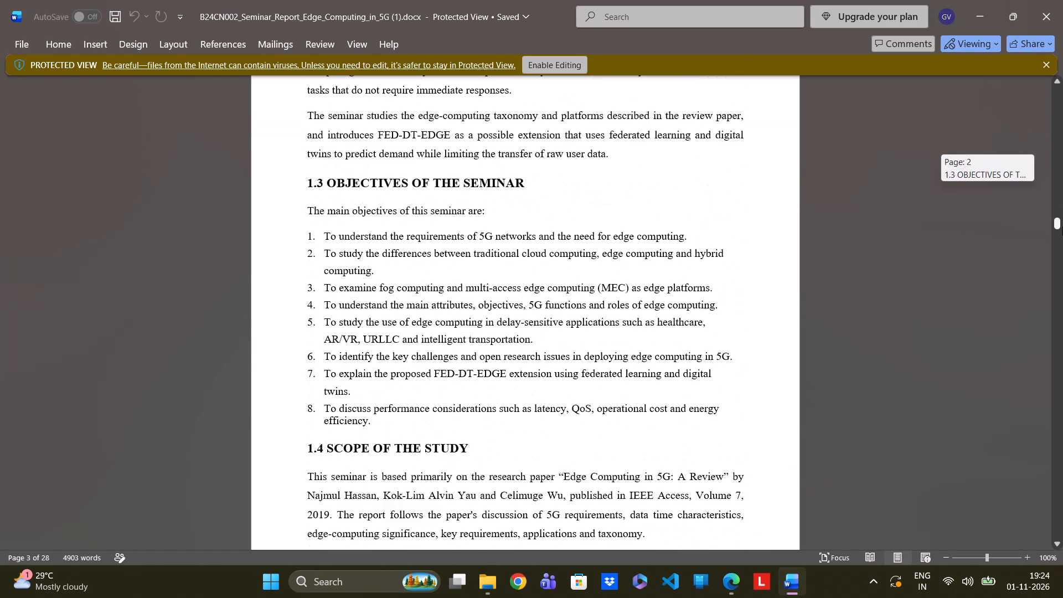
{"action": "left_click_drag", "start_coordinate": [1062, 226], "coordinate": [1062, 262]}
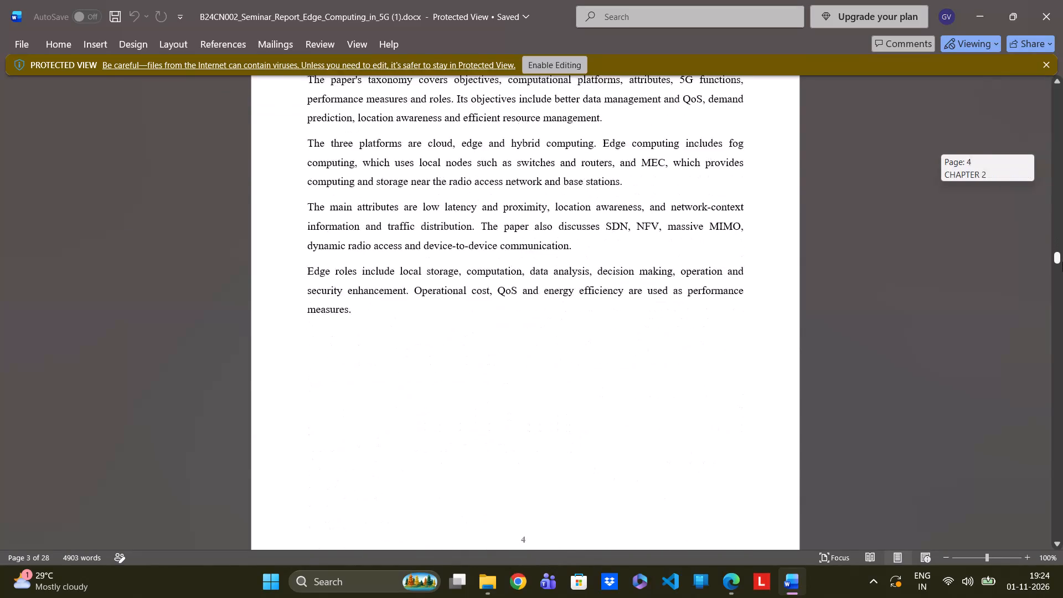
{"action": "left_click_drag", "start_coordinate": [1062, 262], "coordinate": [1062, 324]}
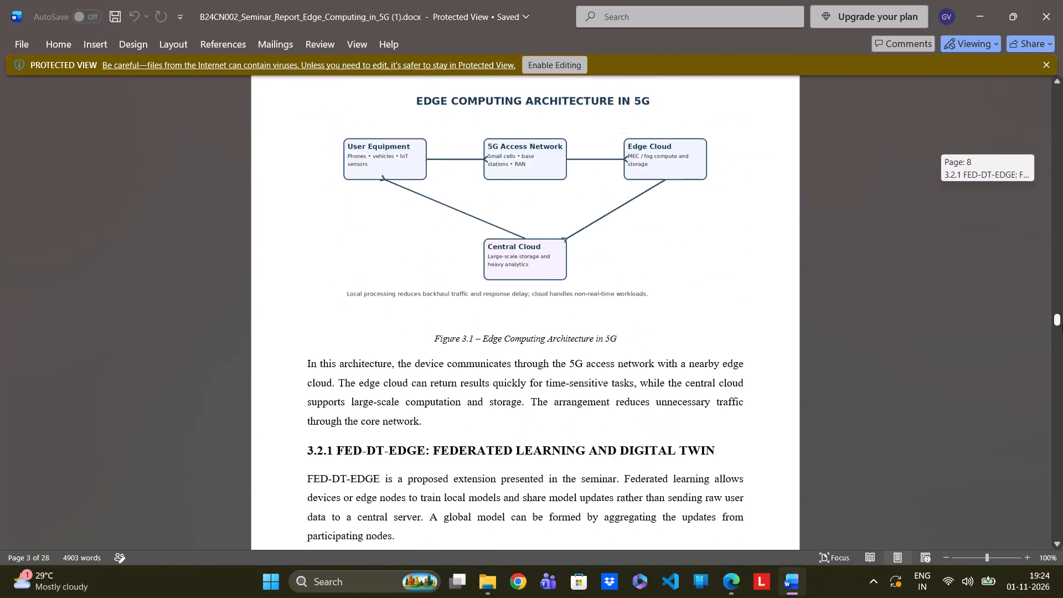
{"action": "left_click_drag", "start_coordinate": [1062, 324], "coordinate": [1061, 424]}
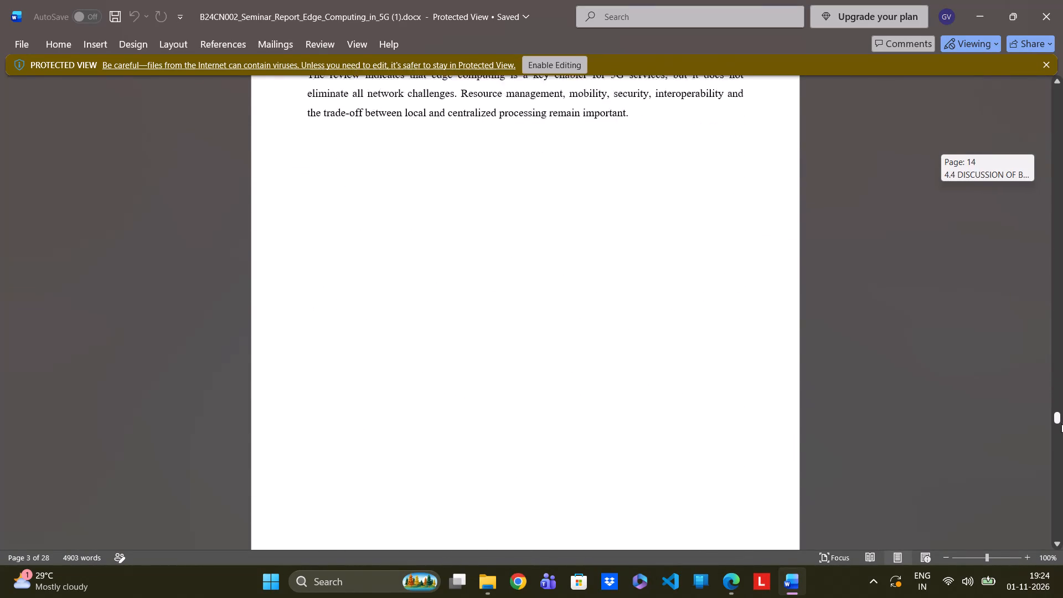
{"action": "left_click_drag", "start_coordinate": [1061, 424], "coordinate": [1062, 465]}
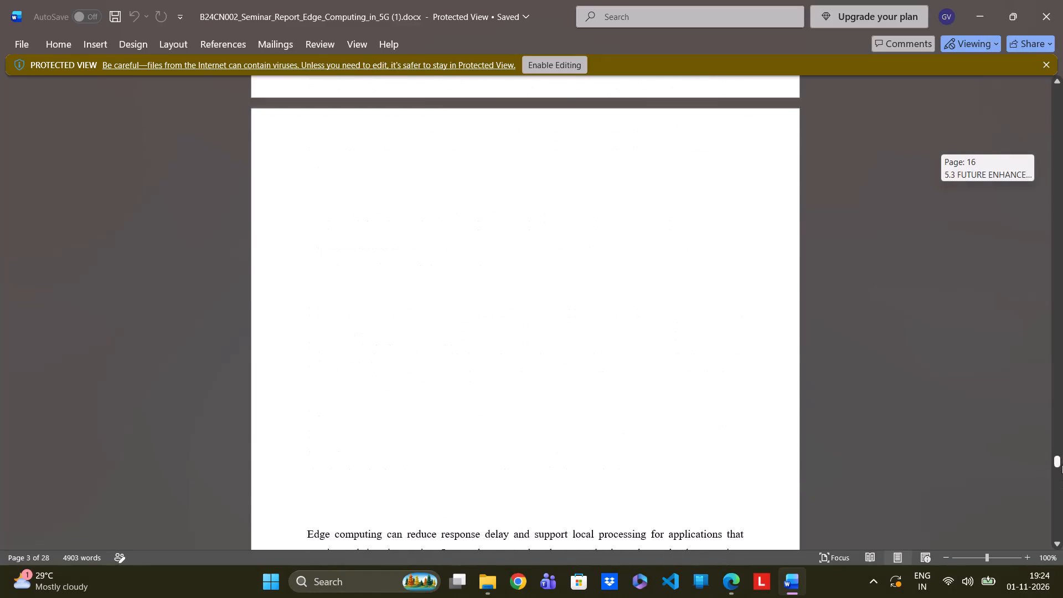
{"action": "left_click_drag", "start_coordinate": [1062, 465], "coordinate": [1060, 503]}
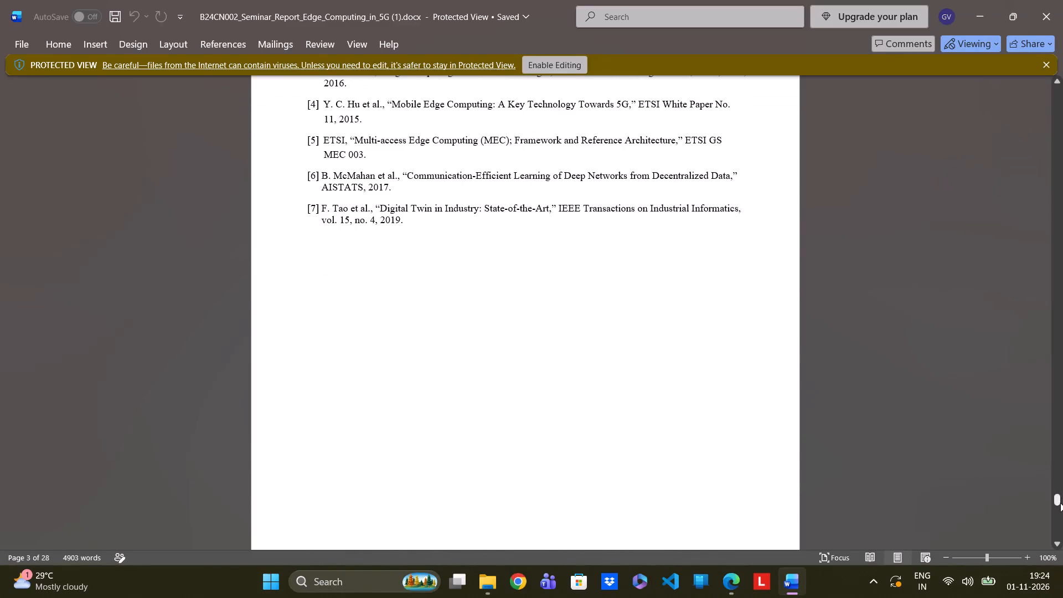
{"action": "left_click", "coordinate": [1039, 8]}
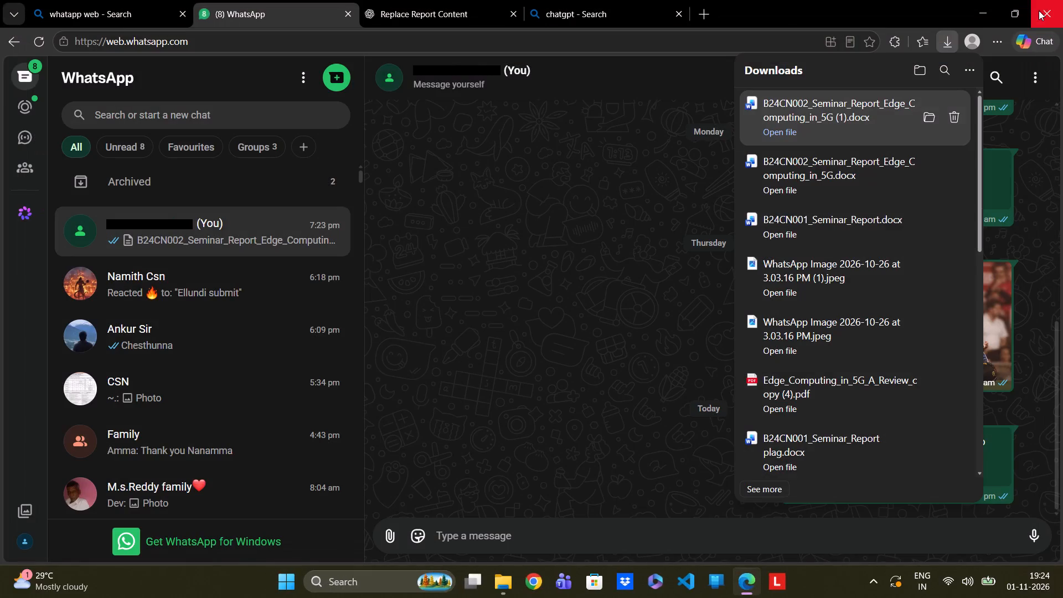